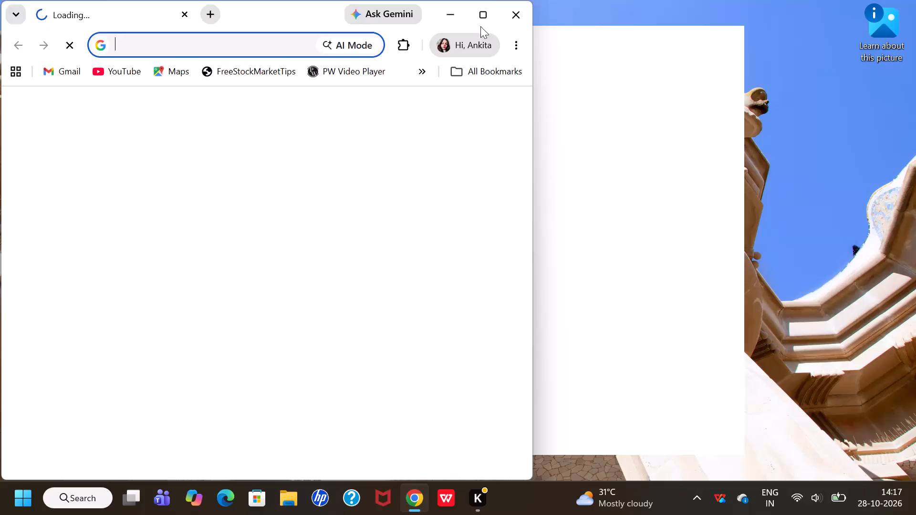
Maximize the browser window and make the address bar ready for entering a web address or search.
click(477, 23)
click(382, 48)
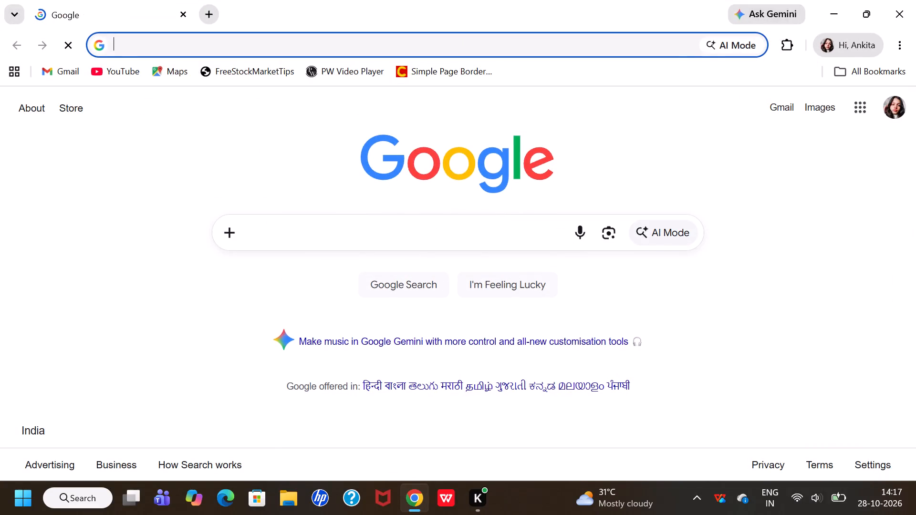
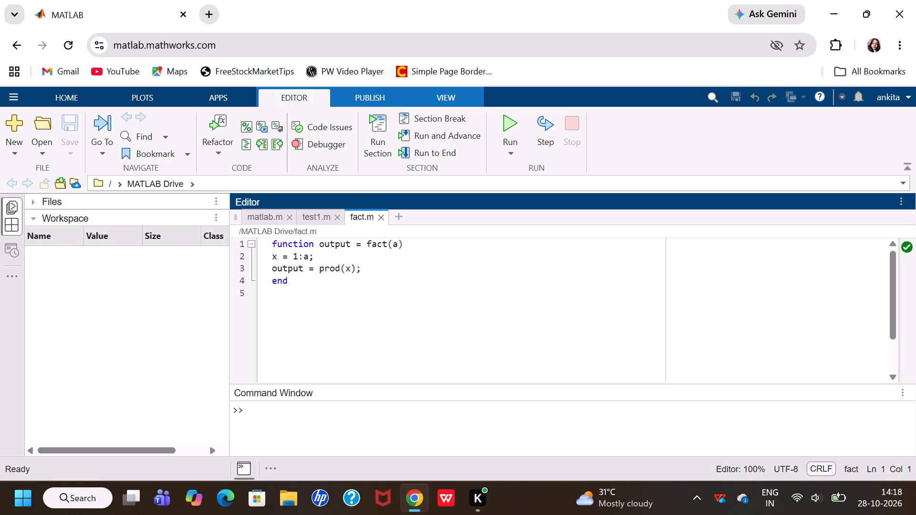
Bring up the test1.m script in the Editor in place of fact.m.
click(323, 221)
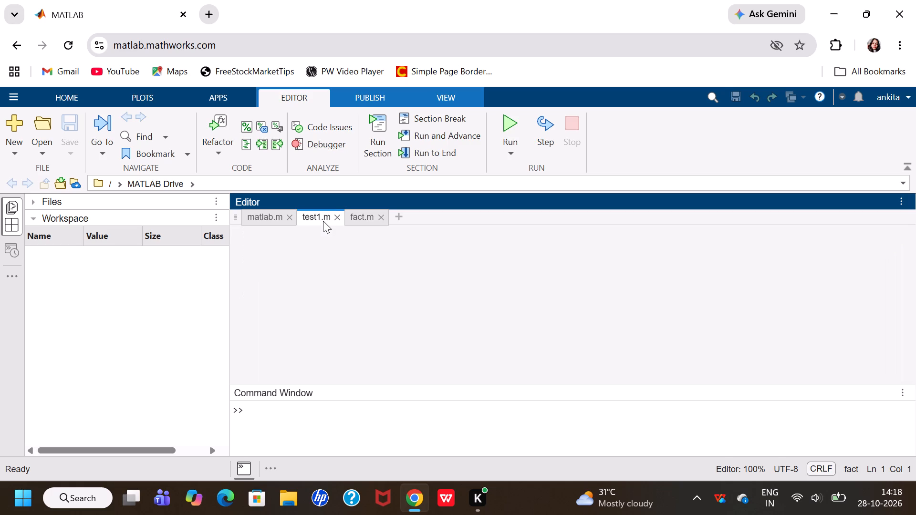
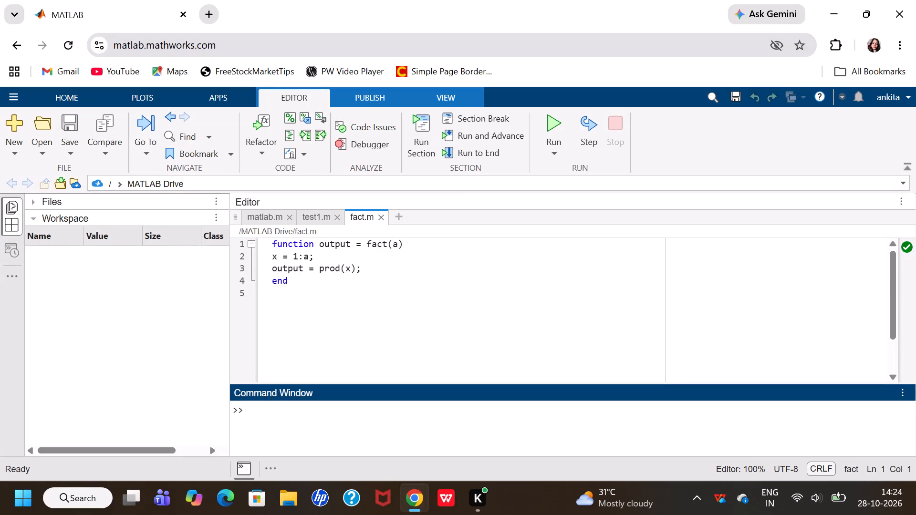
Launch Word and open the recent IT WORKSHOP document from the Downloads folder.
click(18, 486)
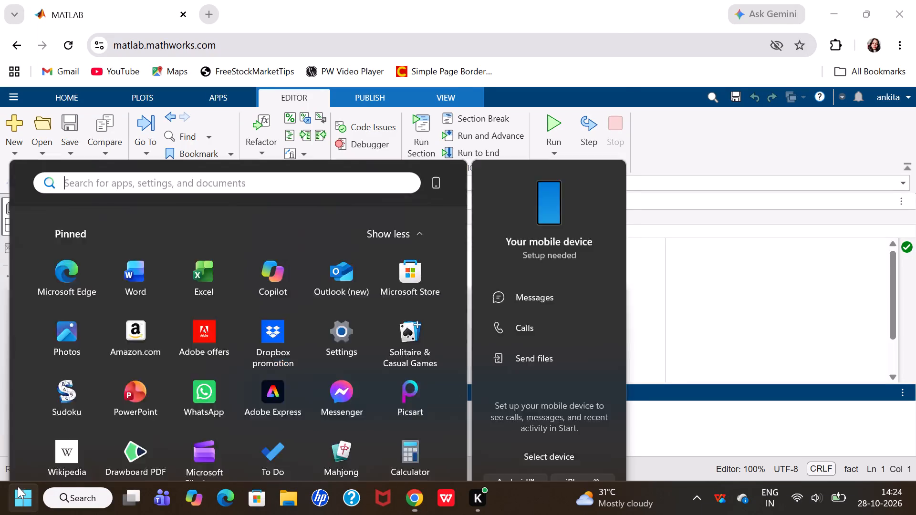
click(132, 153)
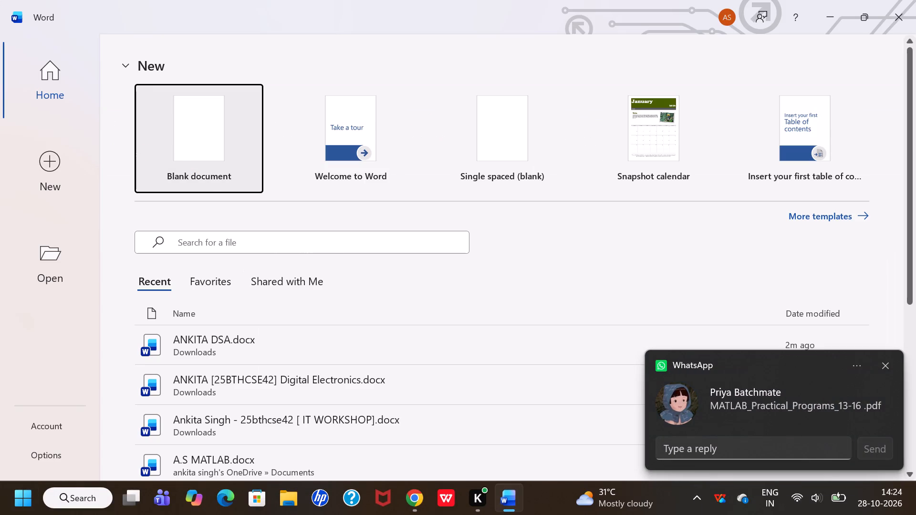
scroll(374, 368, down, 1)
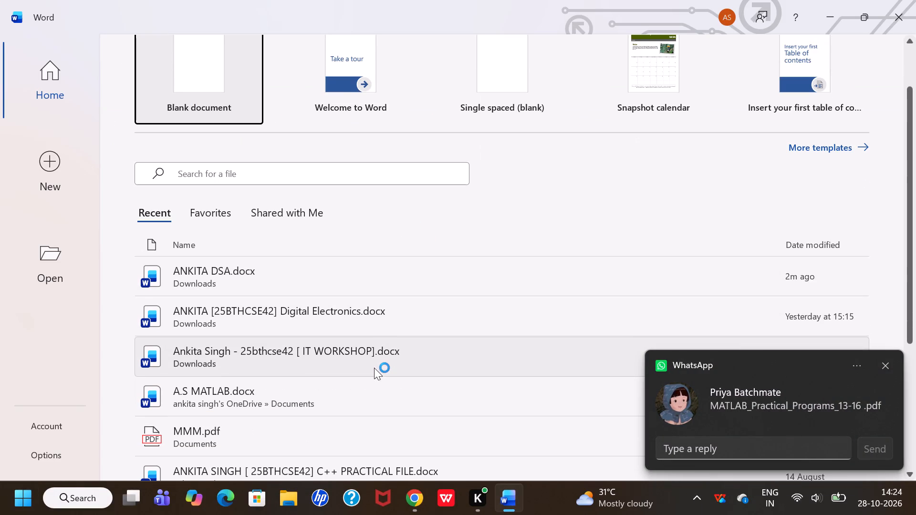
scroll(374, 368, down, 1)
click(375, 355)
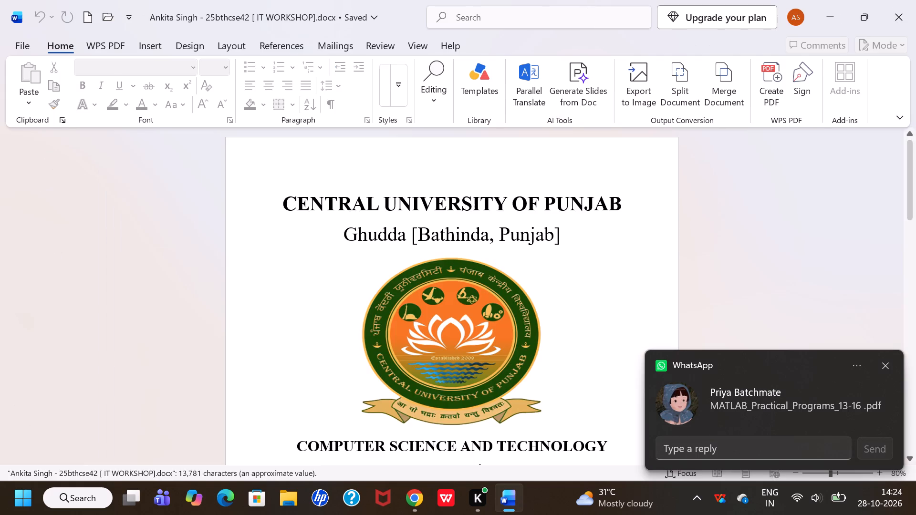
Go through the IT WORKSHOP document to its end and examine program 9, the day-name switch program.
scroll(375, 355, down, 18)
scroll(375, 355, down, 8)
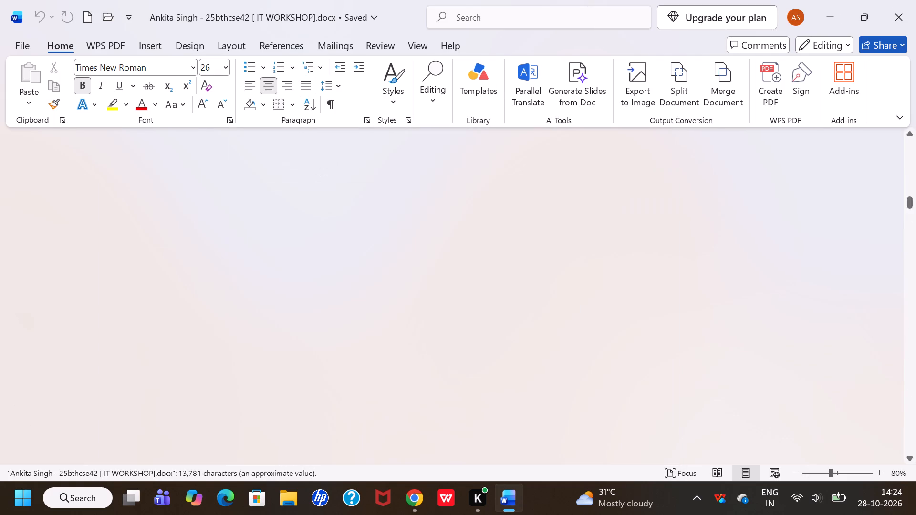
scroll(375, 355, down, 13)
scroll(375, 355, down, 16)
scroll(375, 355, down, 8)
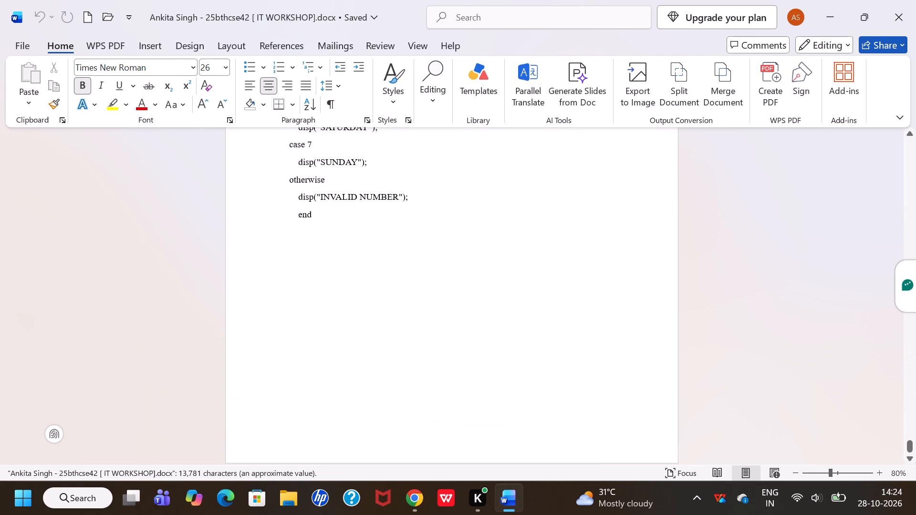
scroll(375, 355, down, 20)
scroll(375, 355, down, 1)
scroll(375, 355, up, 2)
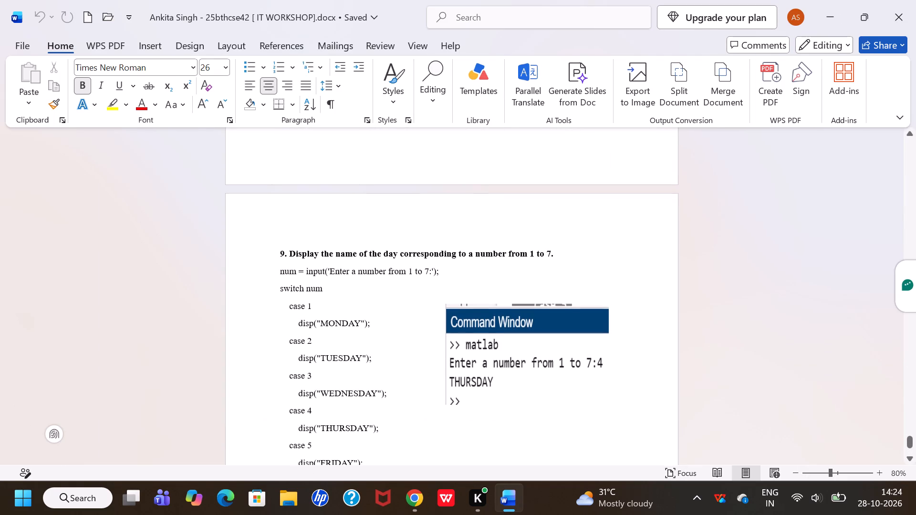
scroll(375, 355, down, 8)
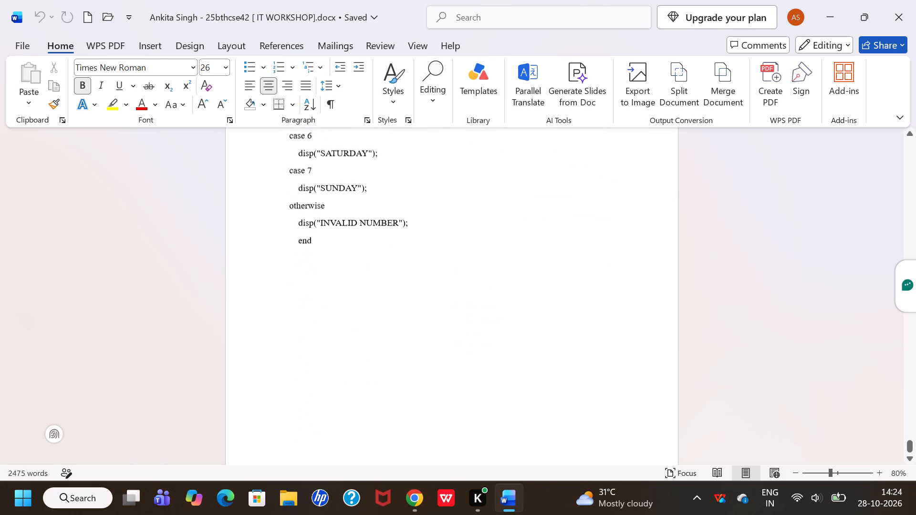
scroll(375, 355, down, 6)
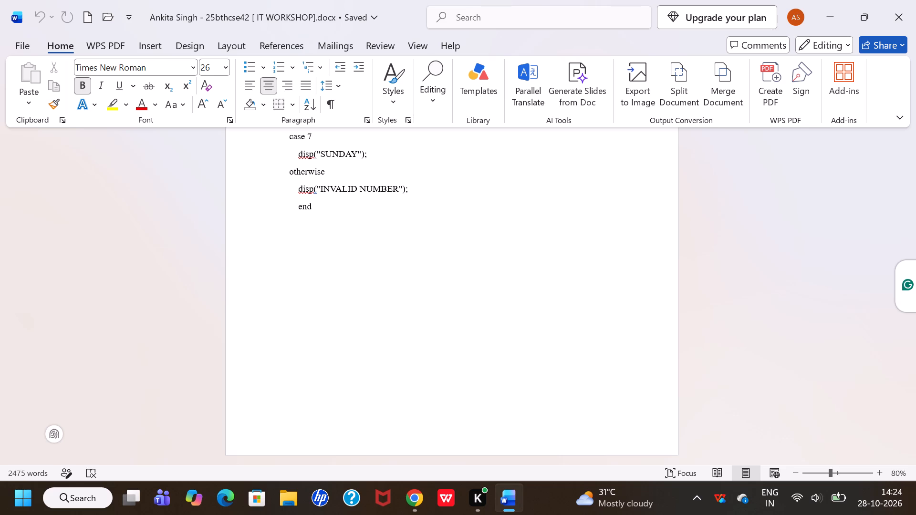
Look back through the MATLAB Practical control-structure programs, up to the Communication Signals section before them.
scroll(375, 359, up, 5)
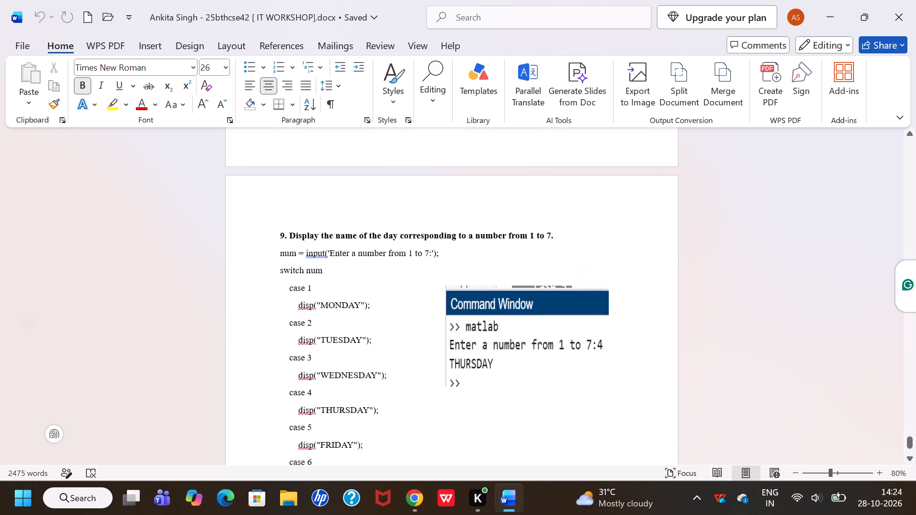
scroll(375, 359, up, 5)
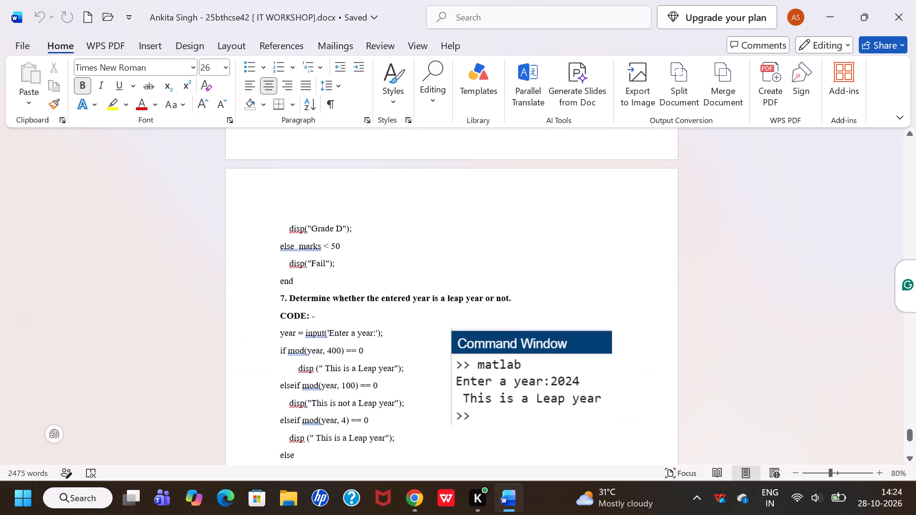
ctrl+scroll(375, 359, down, 1)
scroll(375, 359, up, 5)
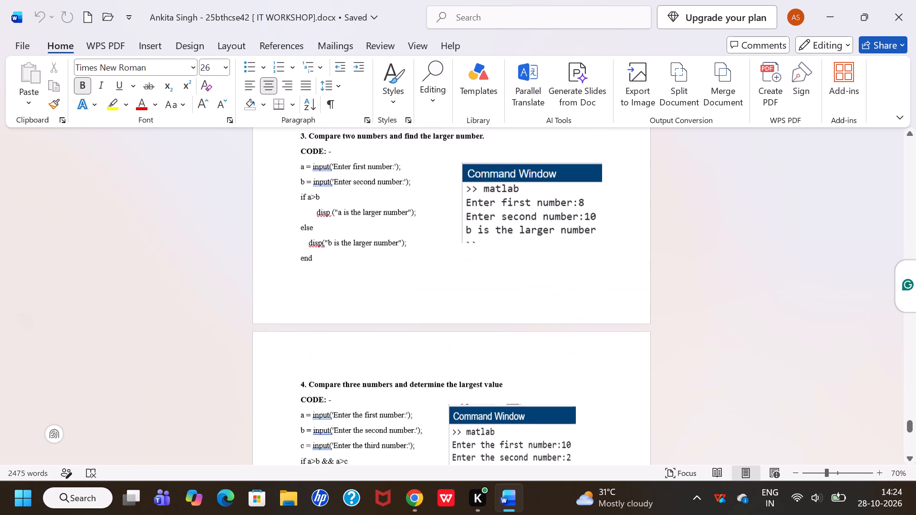
scroll(375, 359, up, 6)
scroll(375, 359, down, 1)
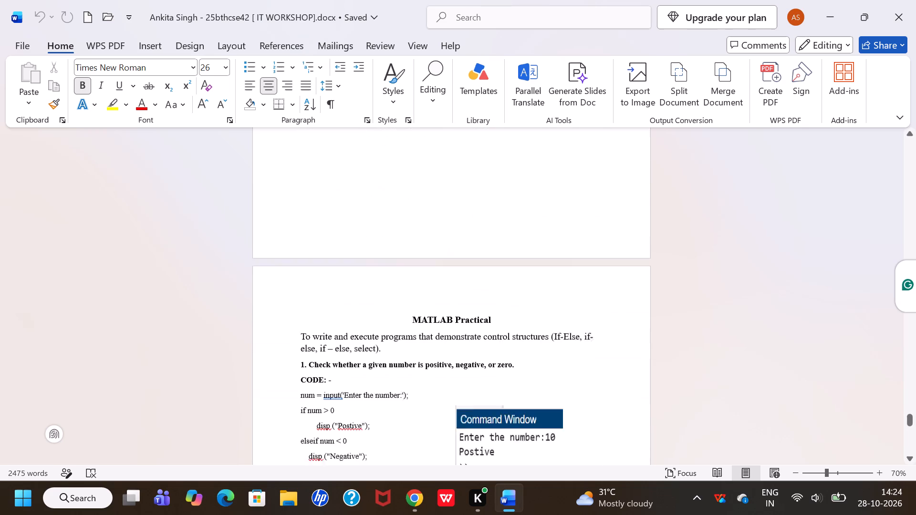
scroll(375, 359, down, 1)
scroll(375, 359, up, 5)
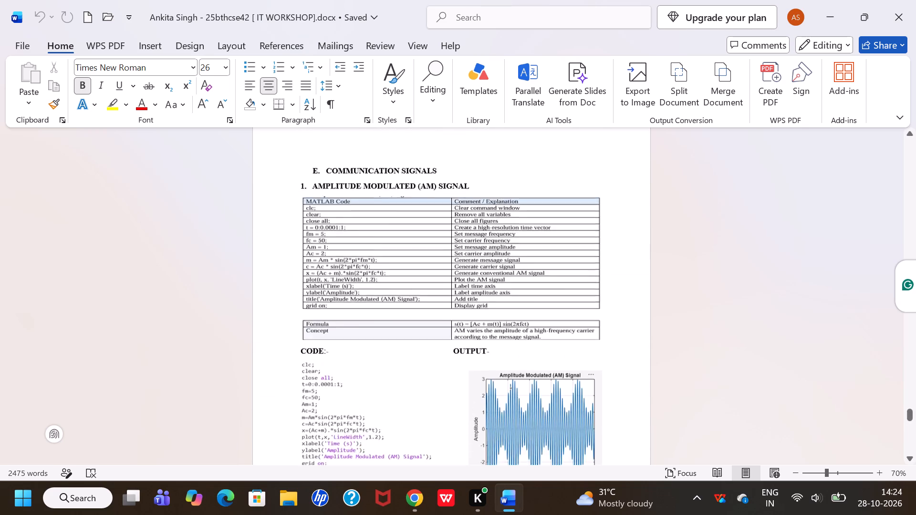
scroll(375, 359, up, 5)
Return to the end of the document, below the code of the day-name program.
scroll(375, 359, down, 15)
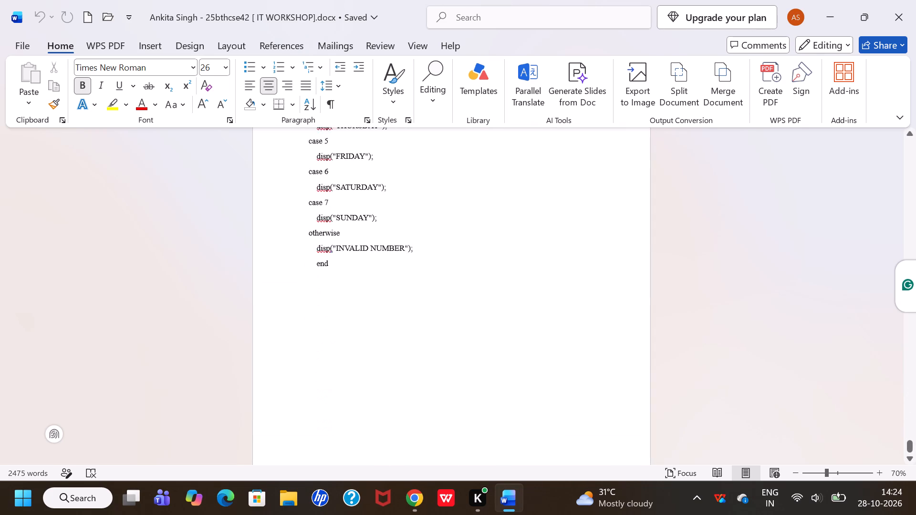
scroll(375, 359, down, 2)
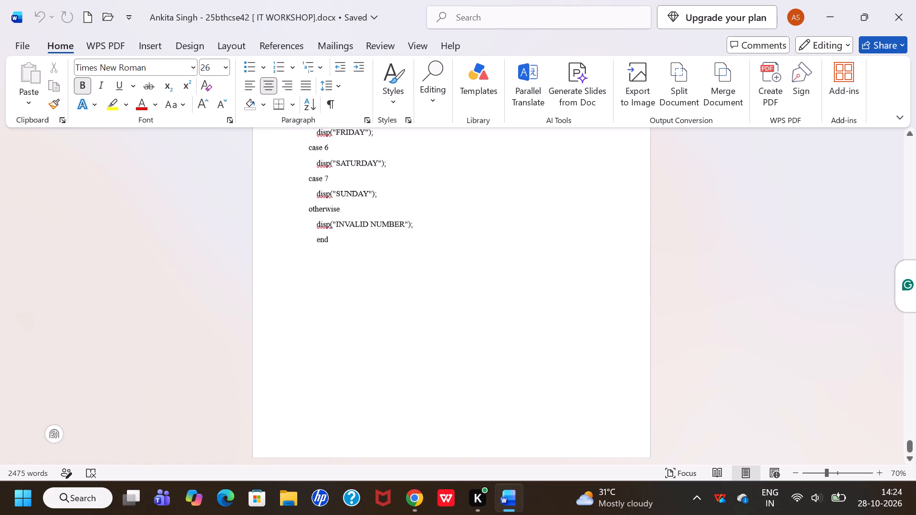
scroll(375, 359, down, 1)
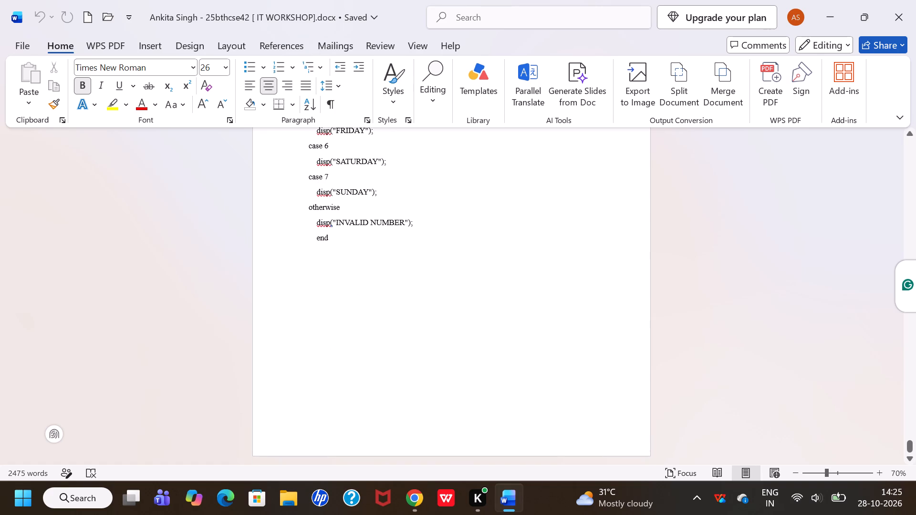
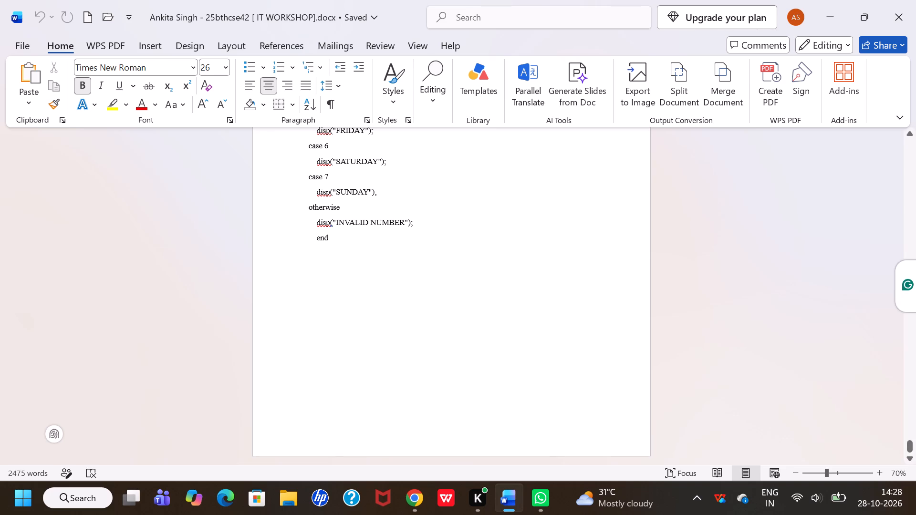
click(896, 33)
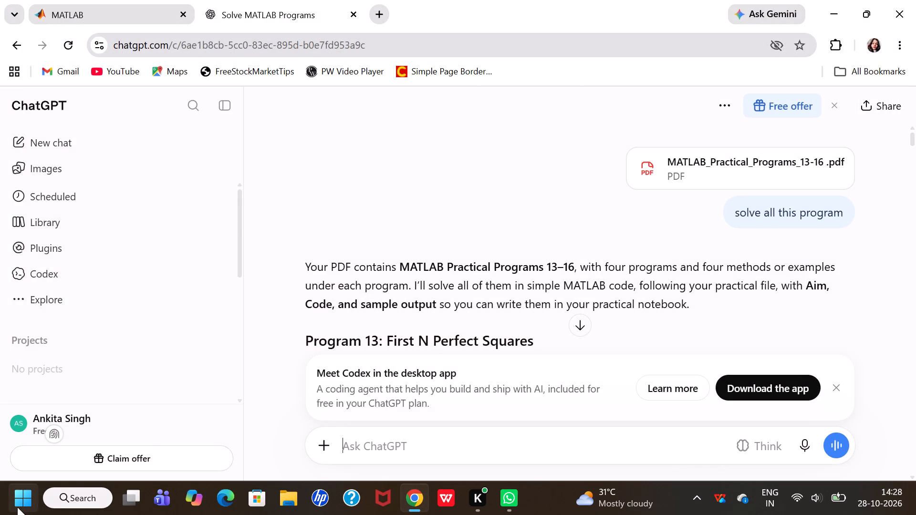
Launch Word again and create a new blank document.
click(13, 507)
click(124, 156)
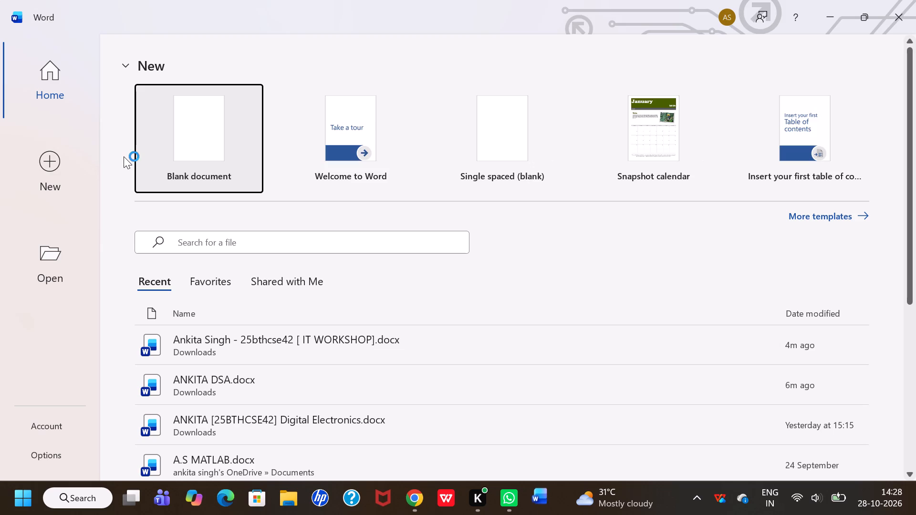
click(204, 117)
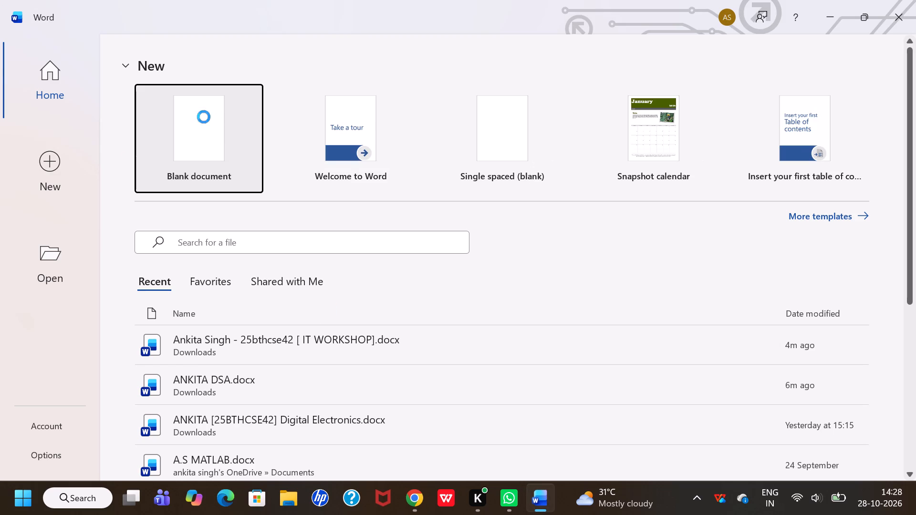
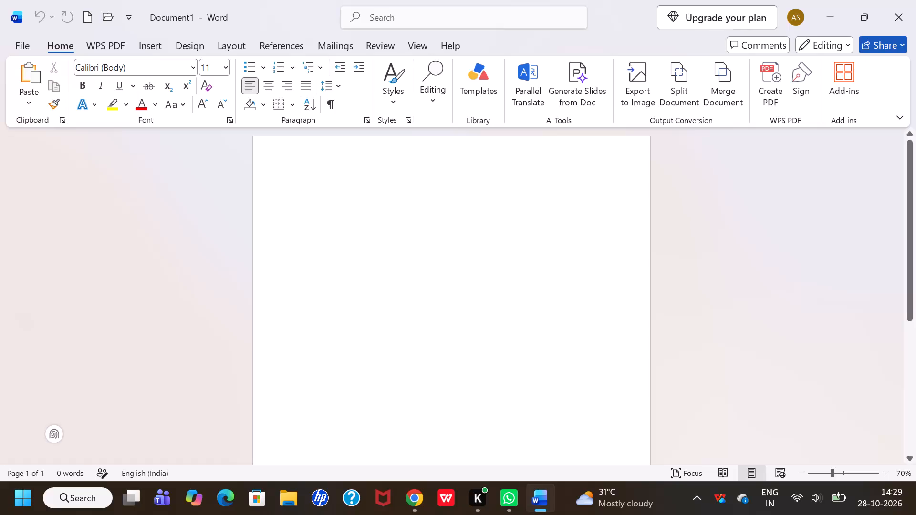
Paste the copied heading "Program 13: Program to return the first N perfect squares" into the blank document.
key(ctrl+v)
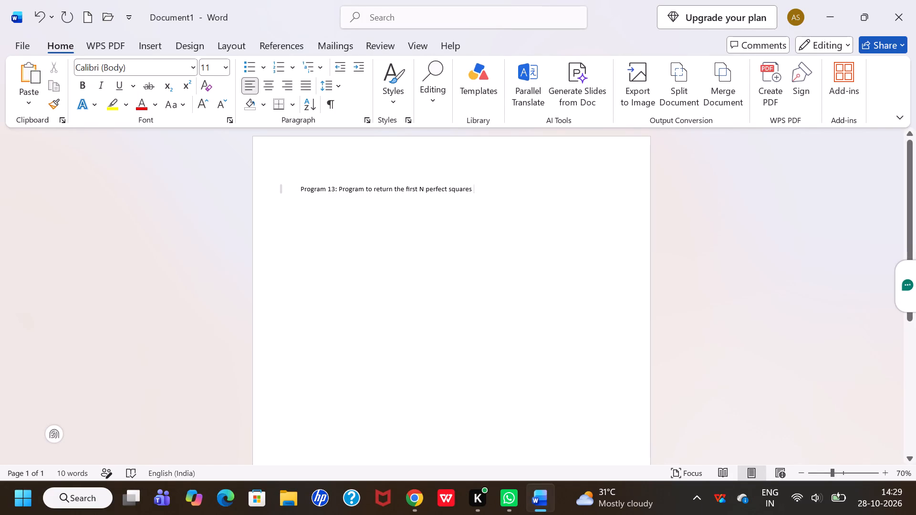
Format the Program 13 heading in Times New Roman, size 14, bold.
triple_click(329, 191)
click(329, 191)
triple_click(329, 191)
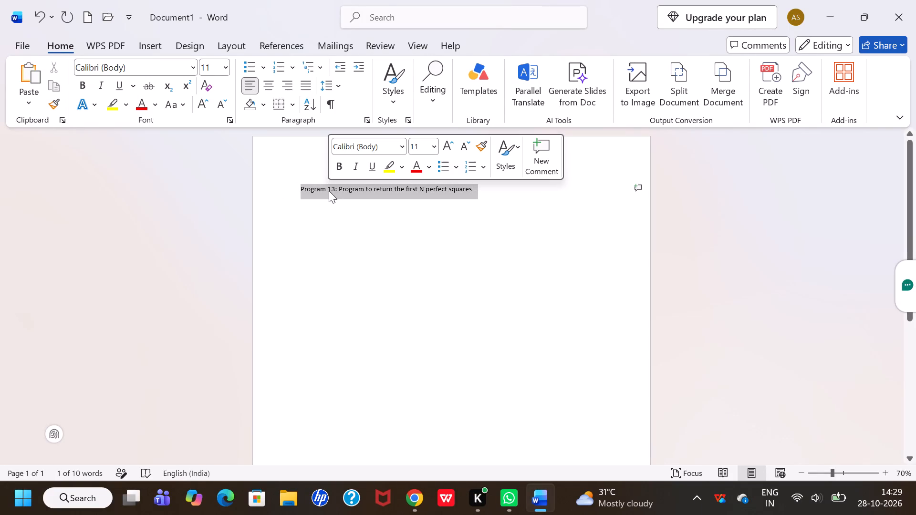
click(399, 148)
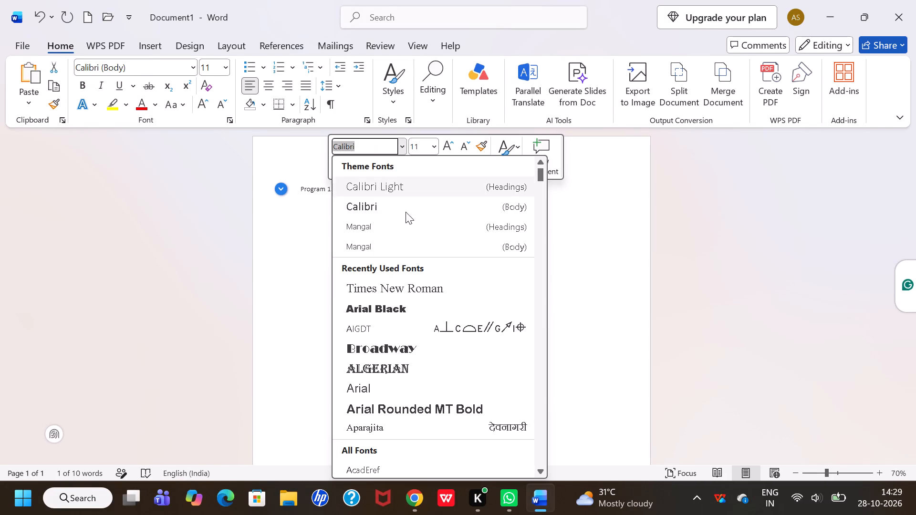
click(420, 293)
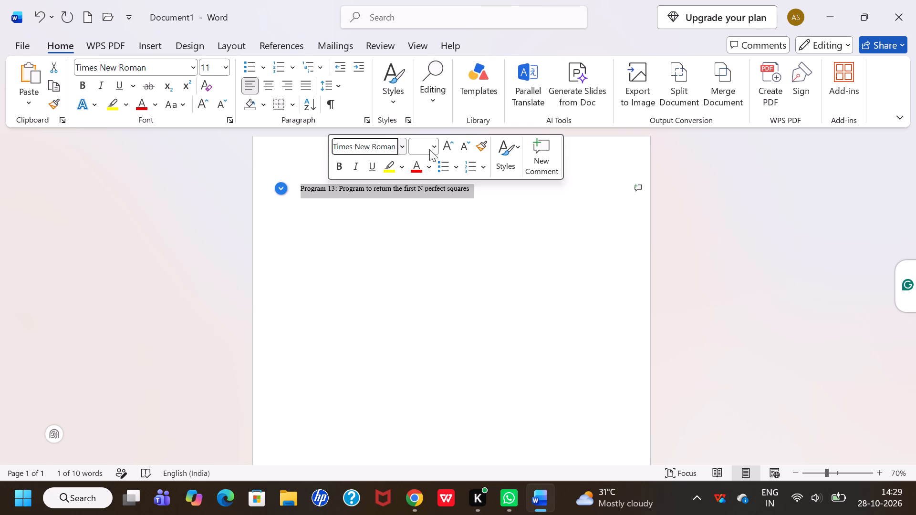
click(429, 149)
click(430, 149)
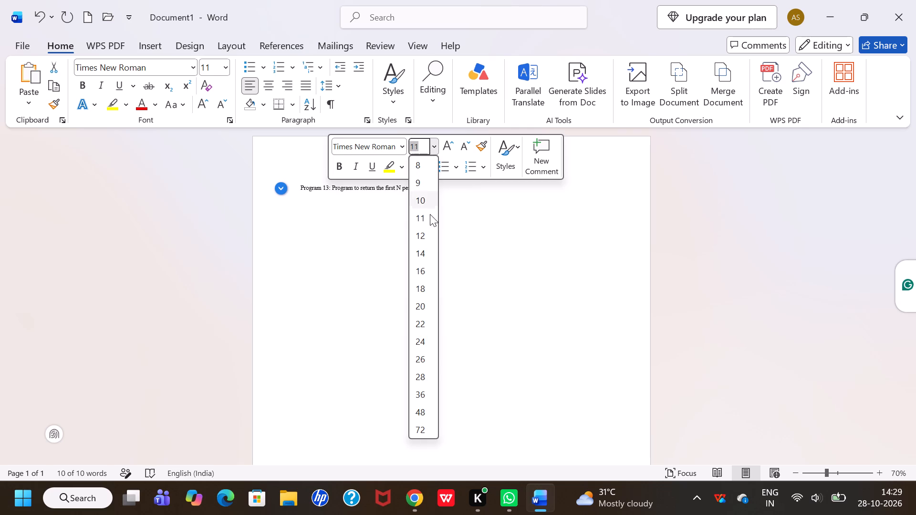
click(429, 257)
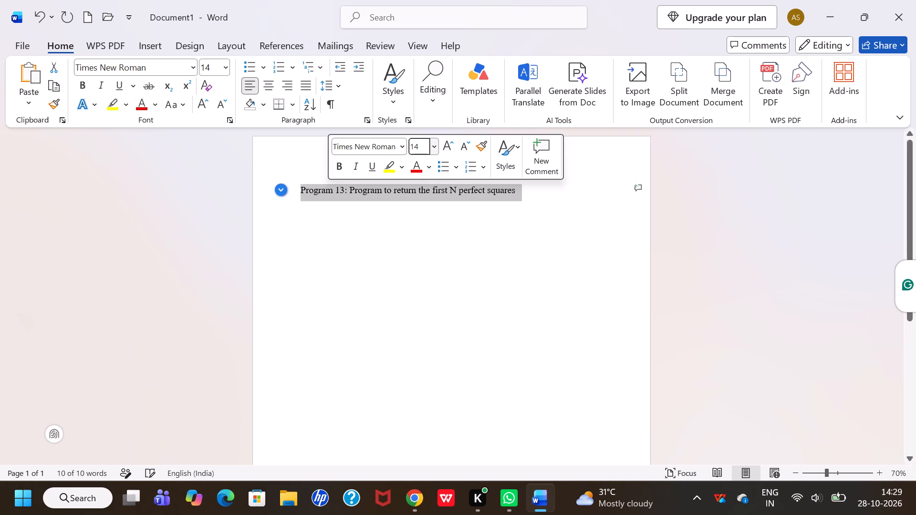
click(339, 169)
click(367, 222)
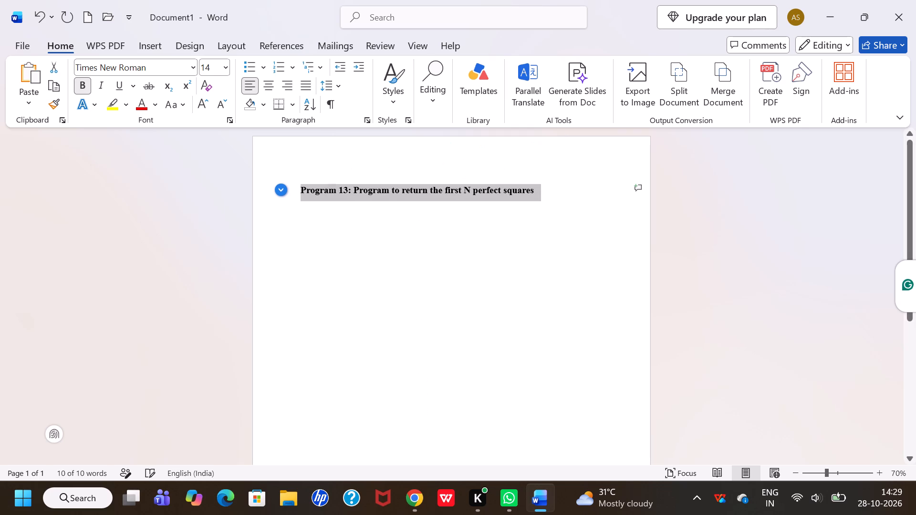
Start a new line below the Program 13 heading.
click(537, 192)
key(Return)
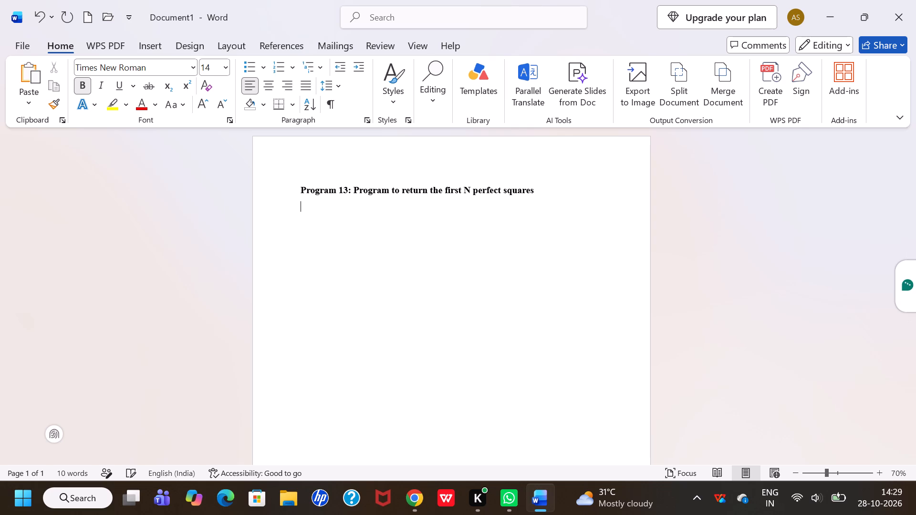
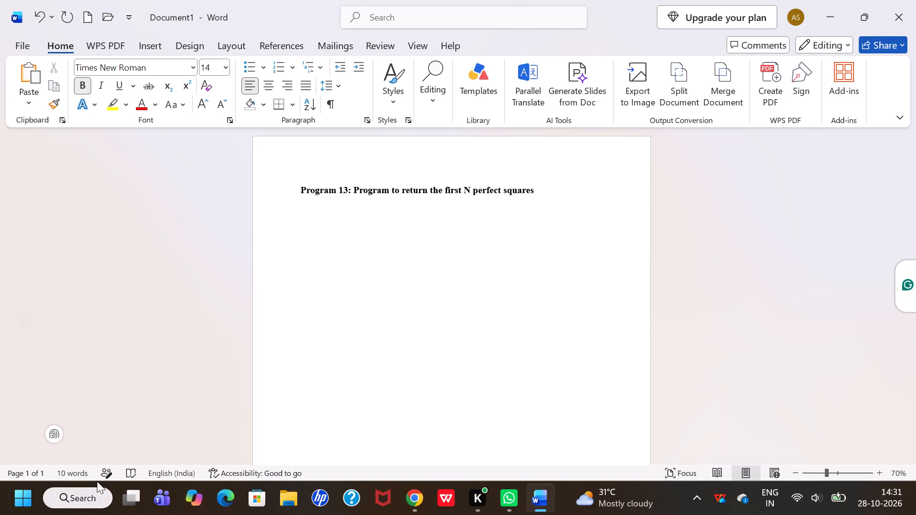
Open the recent IT WORKSHOP document from Downloads in a separate Word window.
click(19, 505)
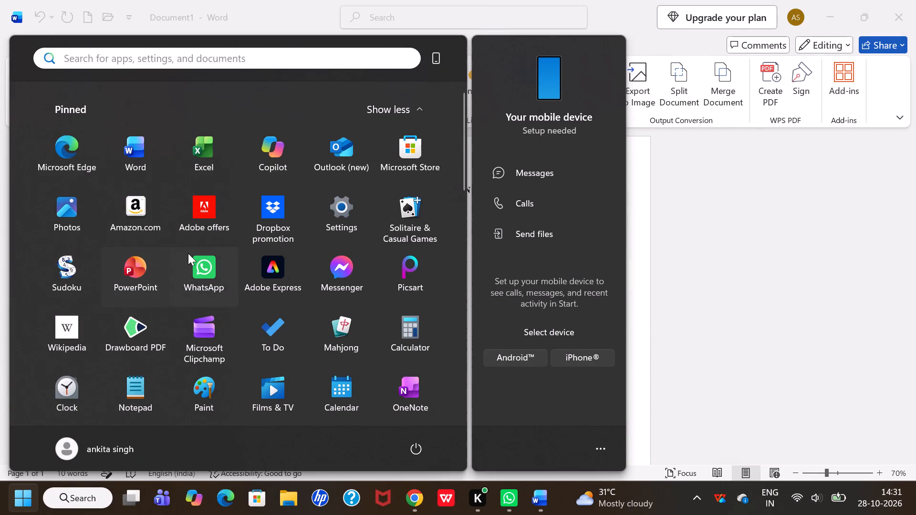
click(136, 154)
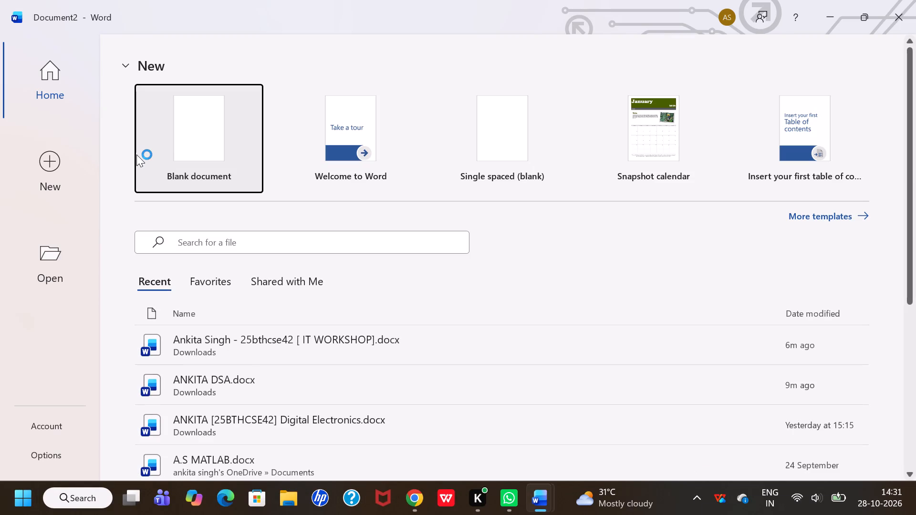
double_click(319, 340)
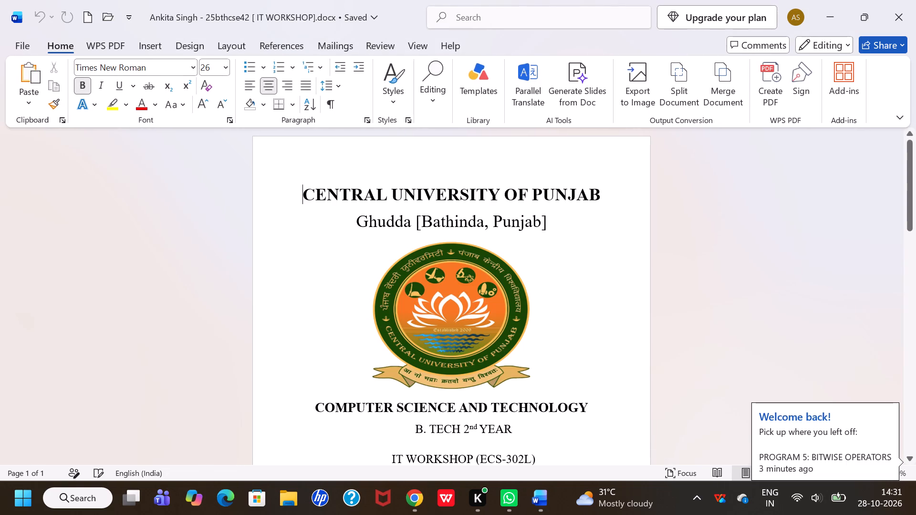
Look through the IT WORKSHOP document down to its last pages to review the existing MATLAB program write-ups.
scroll(319, 340, down, 15)
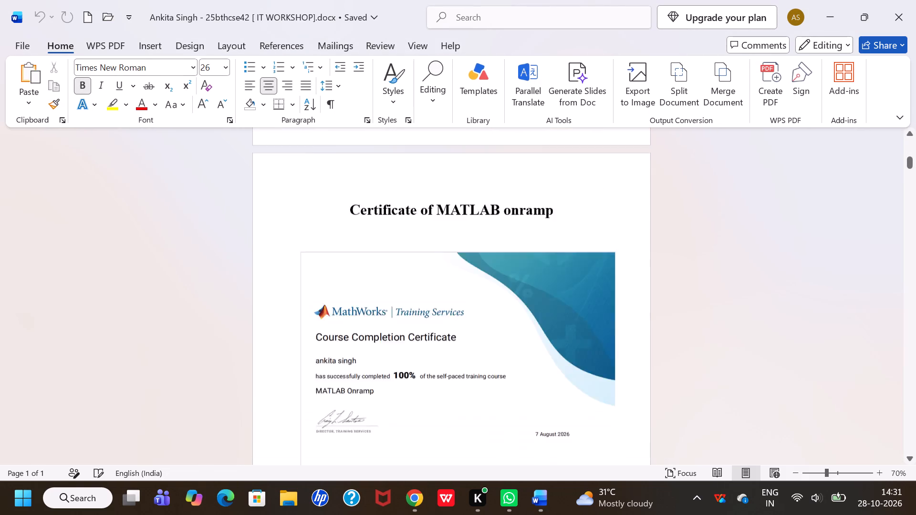
scroll(319, 340, down, 14)
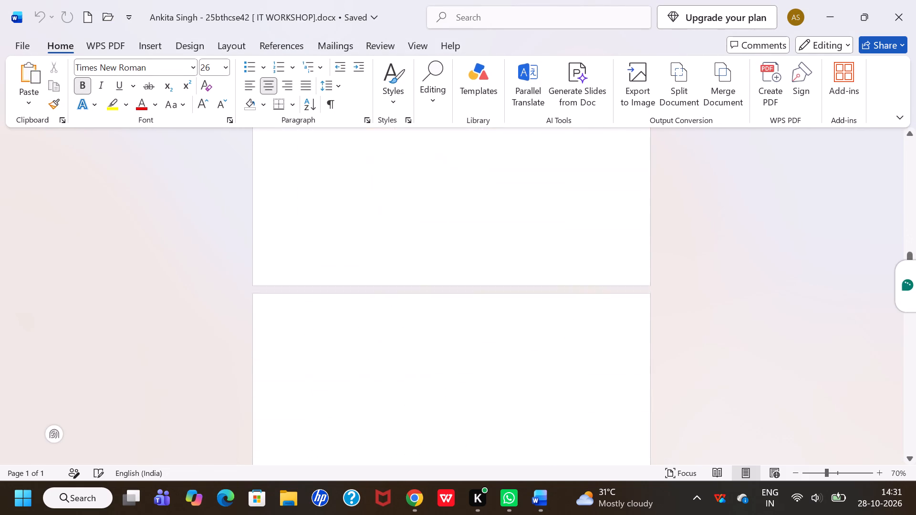
scroll(319, 340, down, 13)
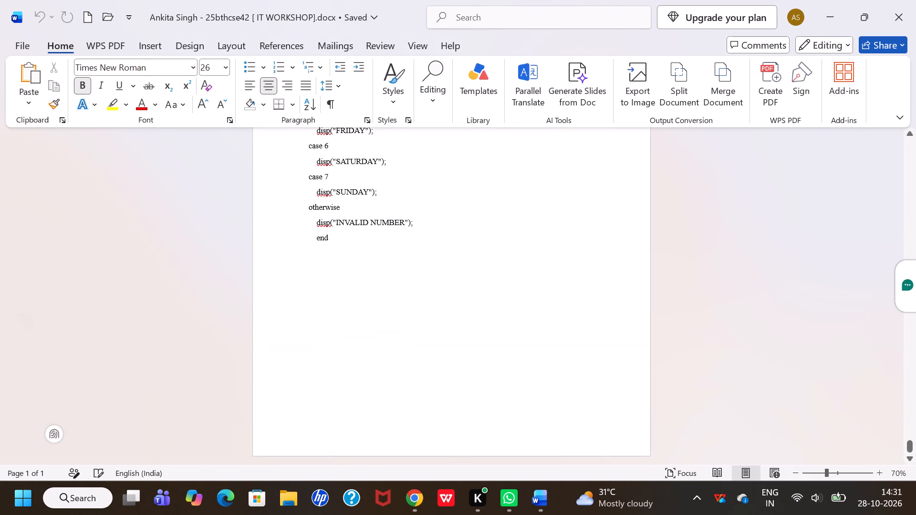
Add blank lines after the final end of the weekday switch-case program until a new page starts.
click(329, 275)
key(Return)
key(Return)
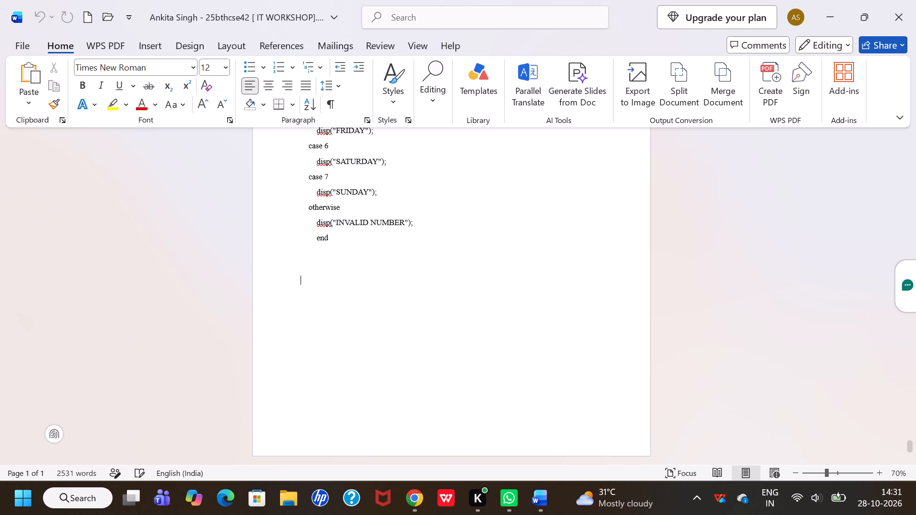
key(Return)
key(Return)
key(Return)
key(Return)
key(Return)
key(Return)
key(Return)
key(Return)
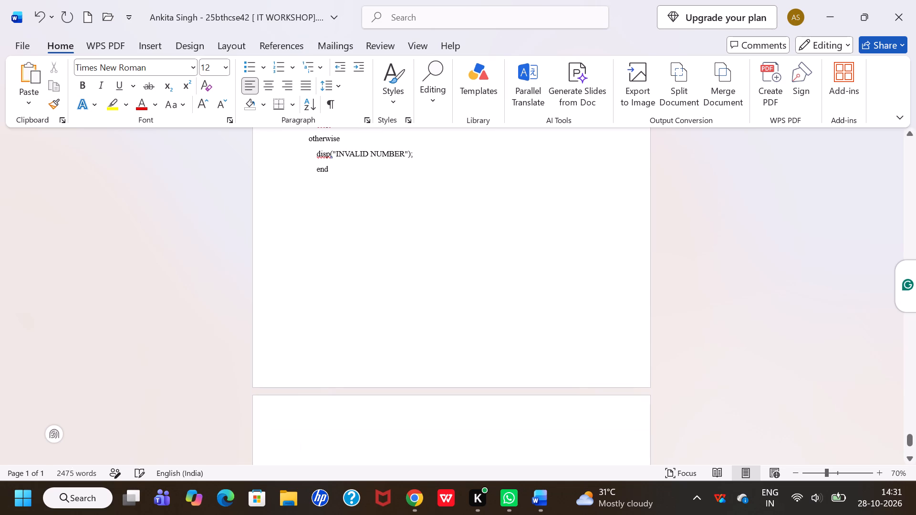
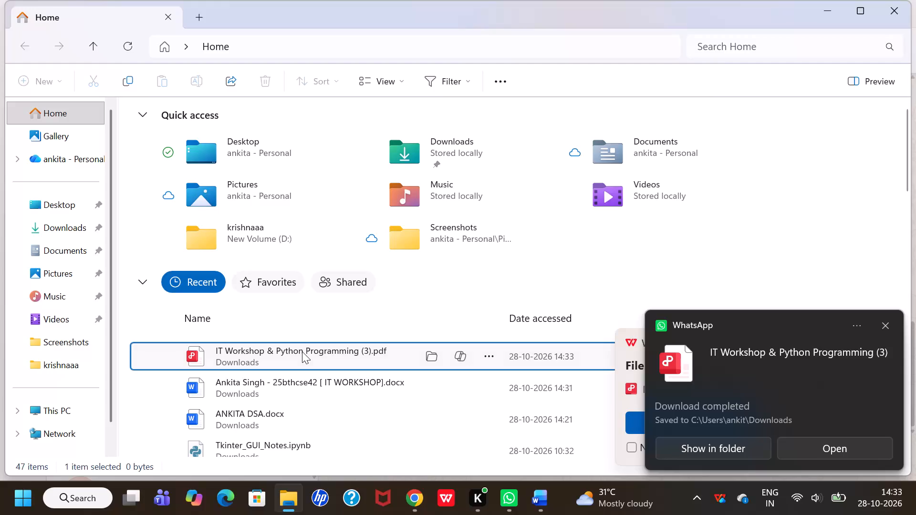
Open the recent file IT Workshop & Python Programming (3).pdf from Downloads in WPS Office.
right_click(302, 351)
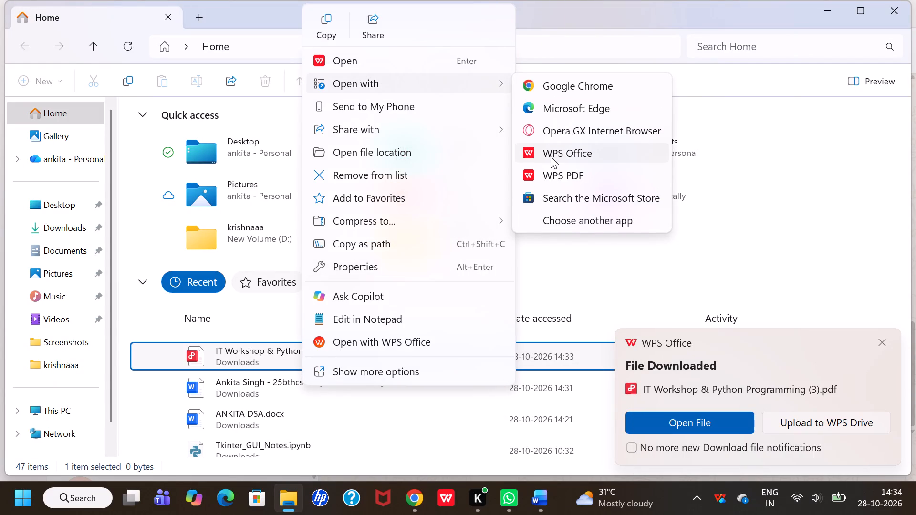
click(551, 156)
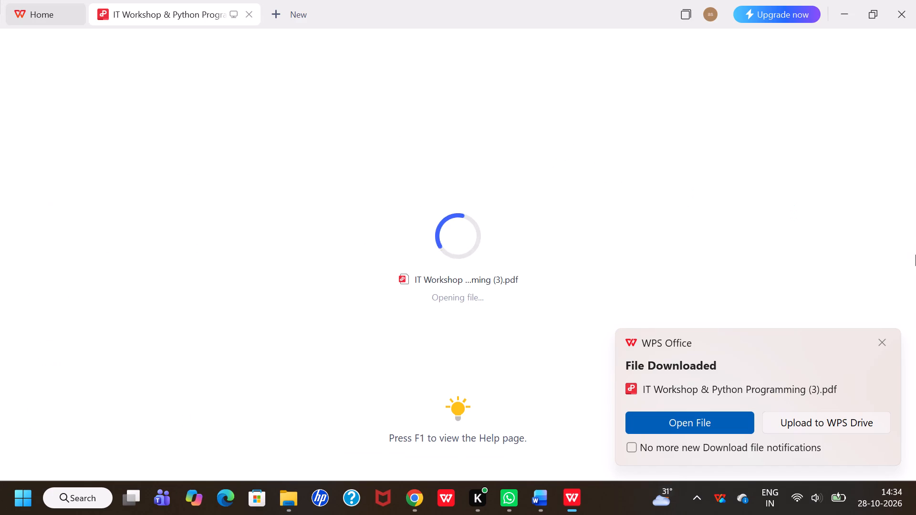
Look through the IT Workshop & Python Programming PDF down to MATLAB program 9 on vector creation, indexing and plotting.
click(874, 338)
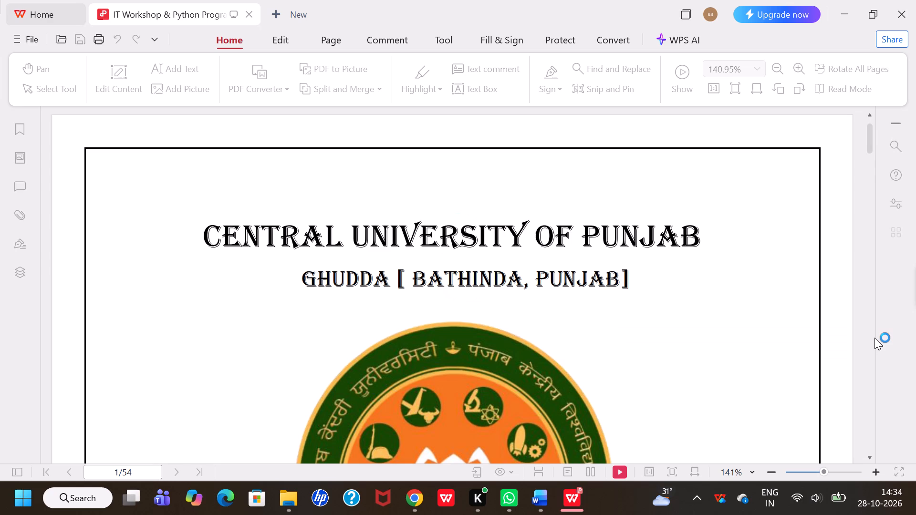
scroll(528, 295, down, 1)
click(528, 295)
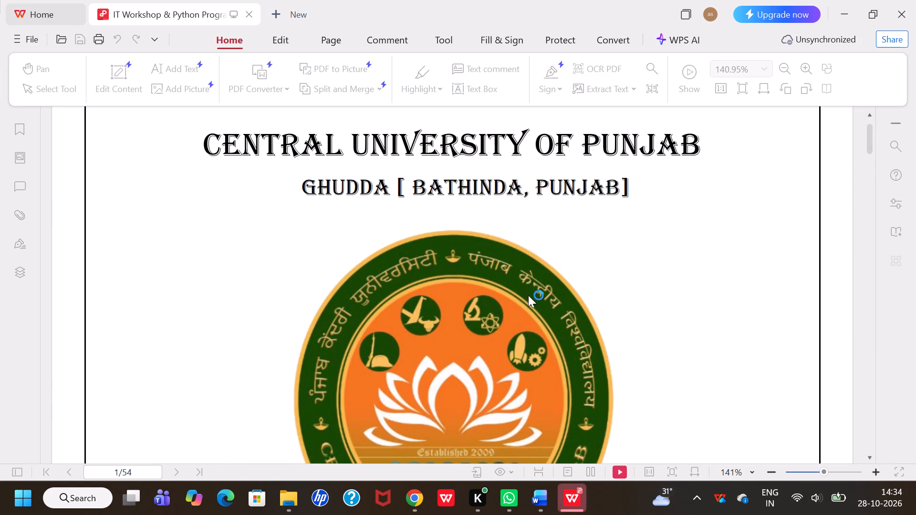
scroll(528, 295, down, 20)
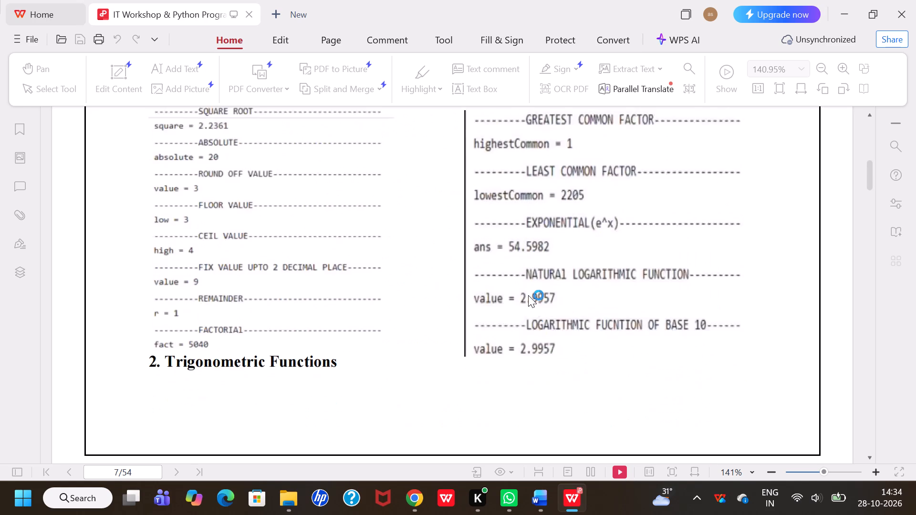
ctrl+scroll(528, 295, down, 5)
scroll(528, 295, down, 6)
scroll(528, 295, down, 20)
scroll(528, 295, down, 20)
scroll(528, 295, down, 20)
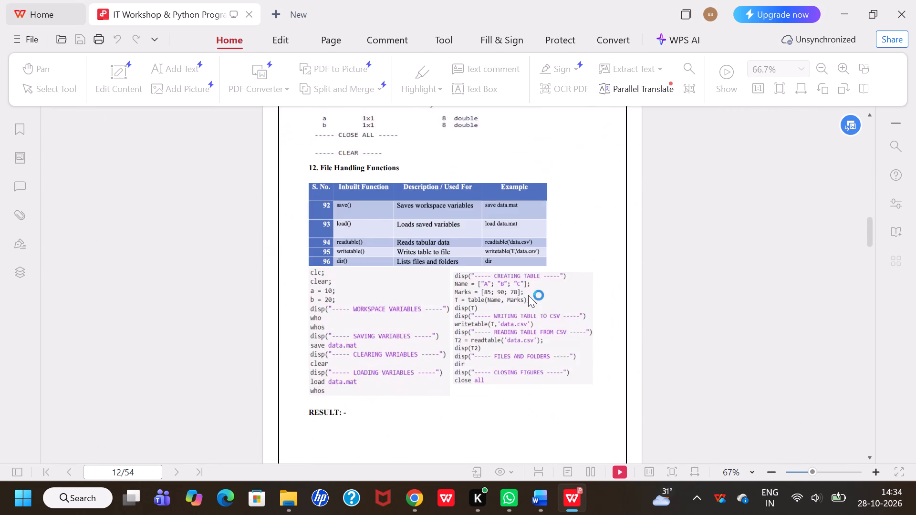
scroll(528, 295, down, 20)
scroll(528, 295, down, 20)
scroll(528, 295, down, 20)
scroll(528, 295, down, 20)
scroll(528, 295, down, 11)
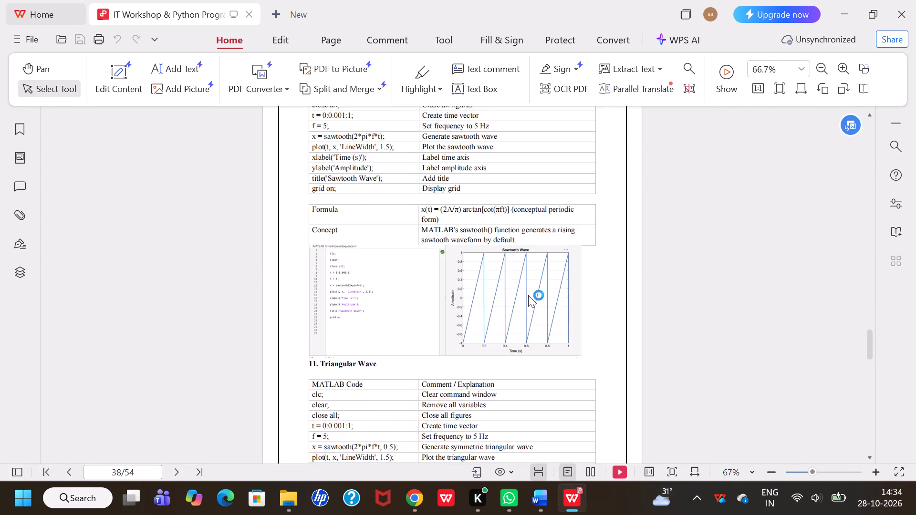
scroll(528, 295, down, 13)
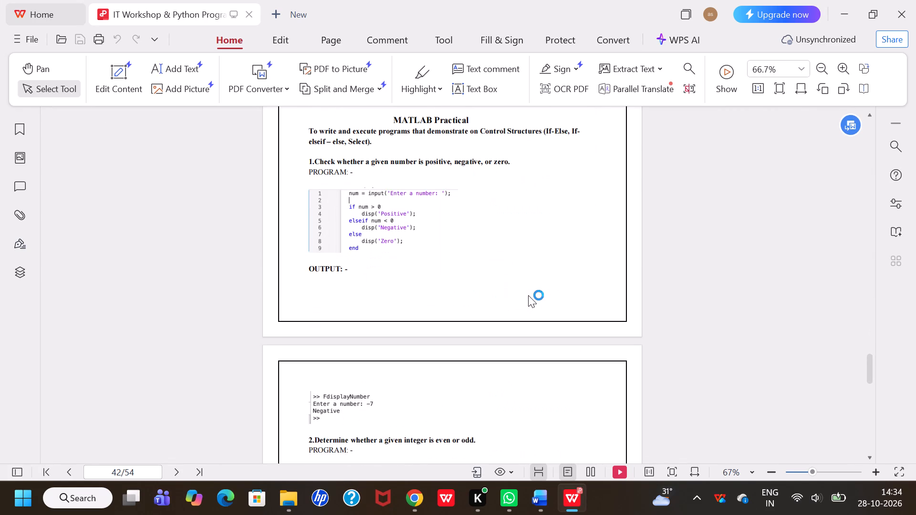
scroll(528, 295, down, 4)
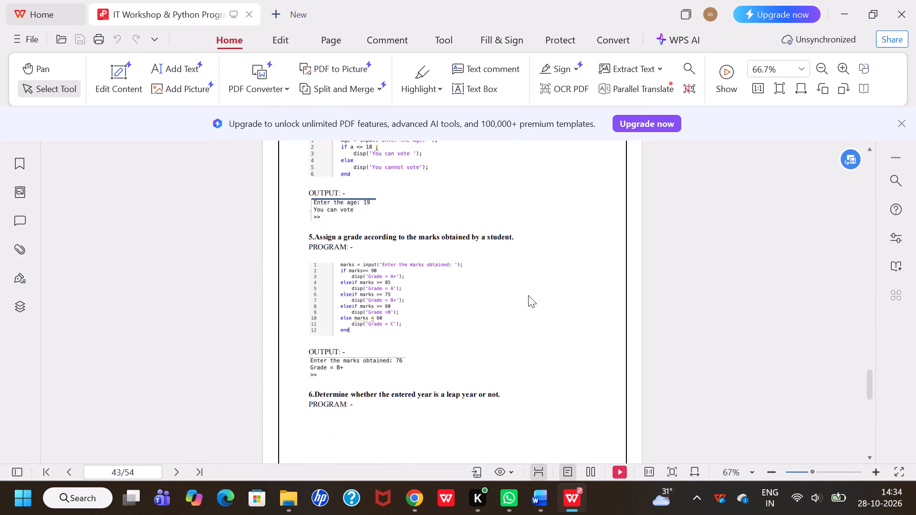
scroll(528, 295, down, 5)
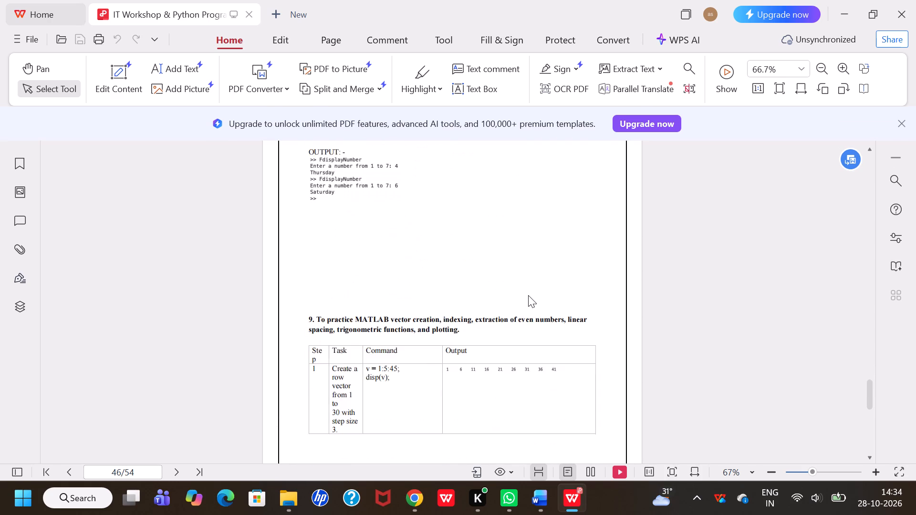
scroll(528, 295, down, 2)
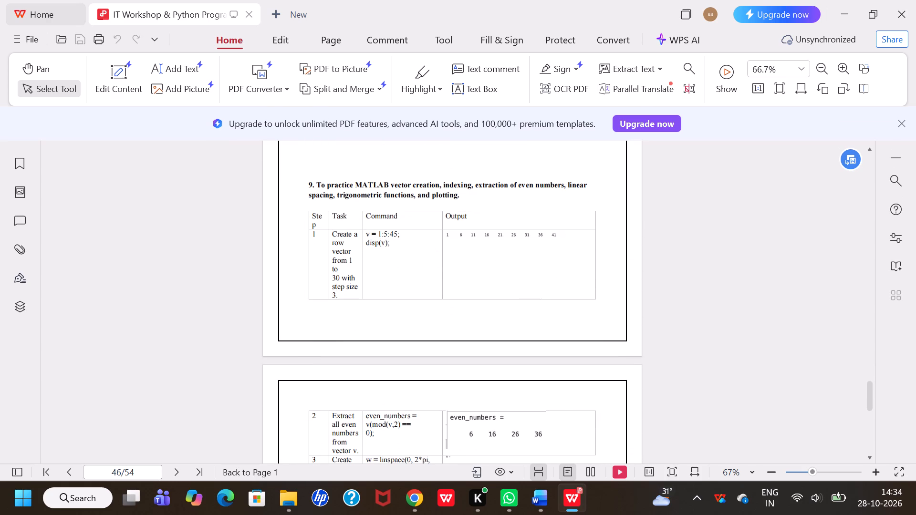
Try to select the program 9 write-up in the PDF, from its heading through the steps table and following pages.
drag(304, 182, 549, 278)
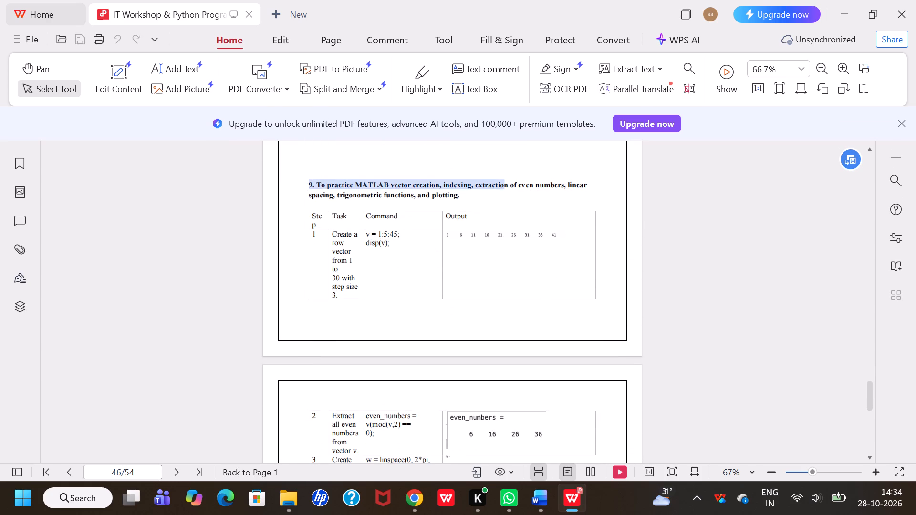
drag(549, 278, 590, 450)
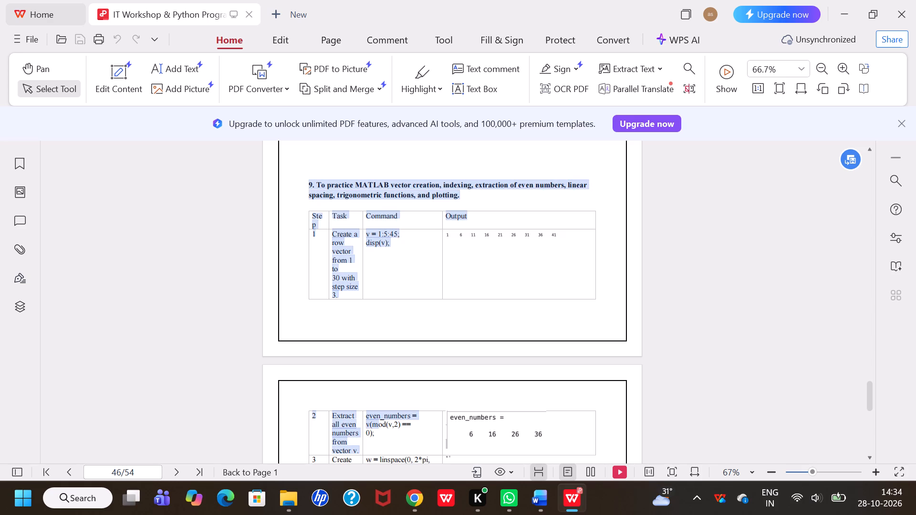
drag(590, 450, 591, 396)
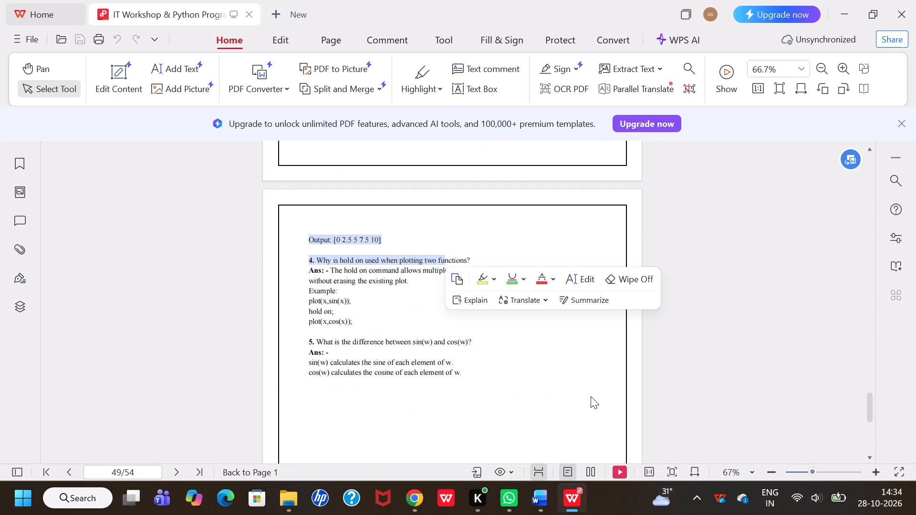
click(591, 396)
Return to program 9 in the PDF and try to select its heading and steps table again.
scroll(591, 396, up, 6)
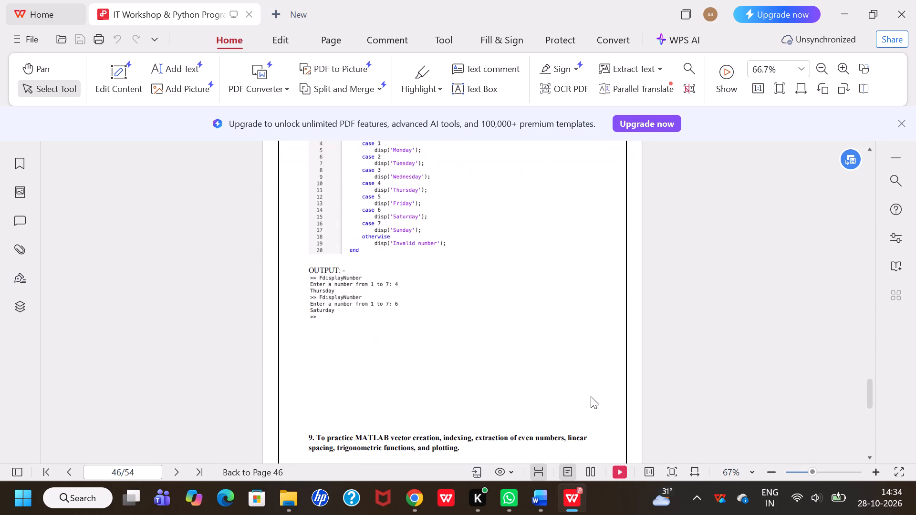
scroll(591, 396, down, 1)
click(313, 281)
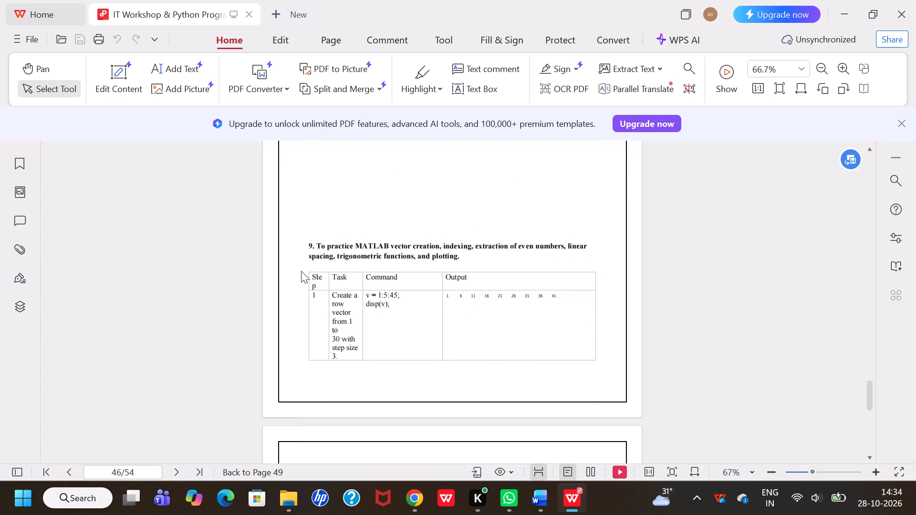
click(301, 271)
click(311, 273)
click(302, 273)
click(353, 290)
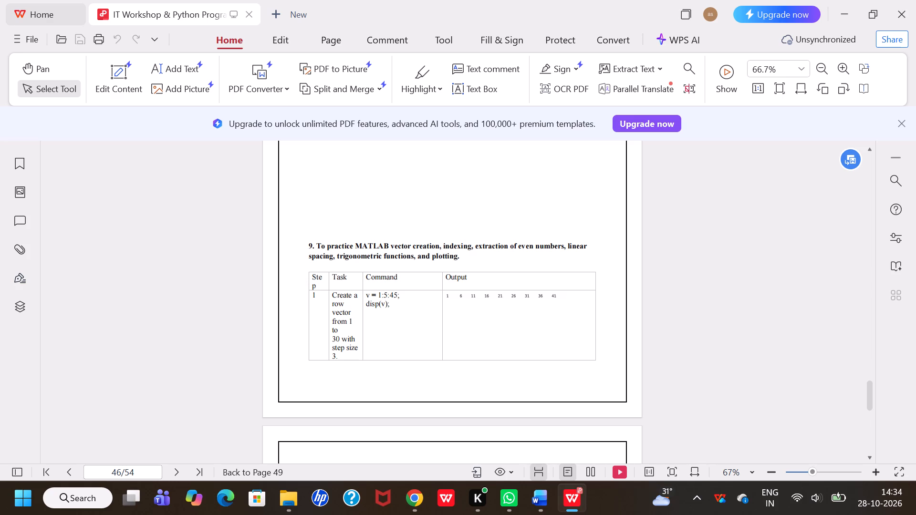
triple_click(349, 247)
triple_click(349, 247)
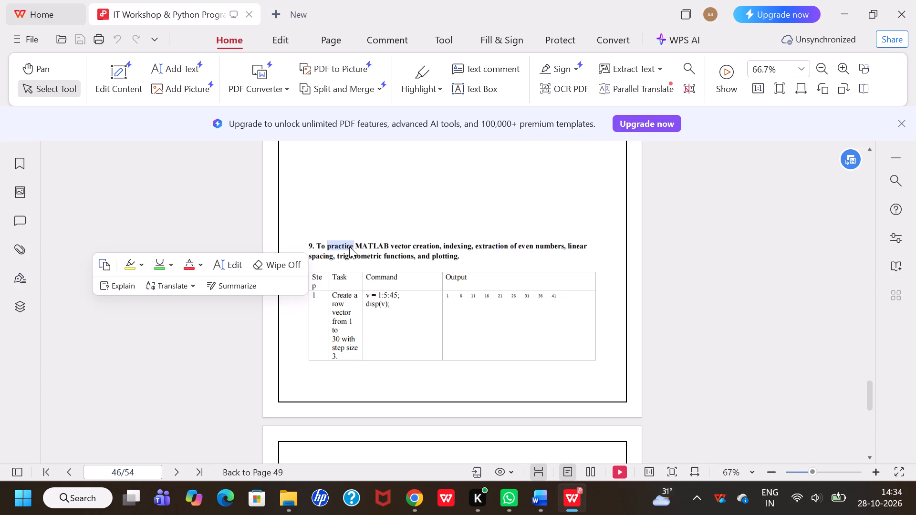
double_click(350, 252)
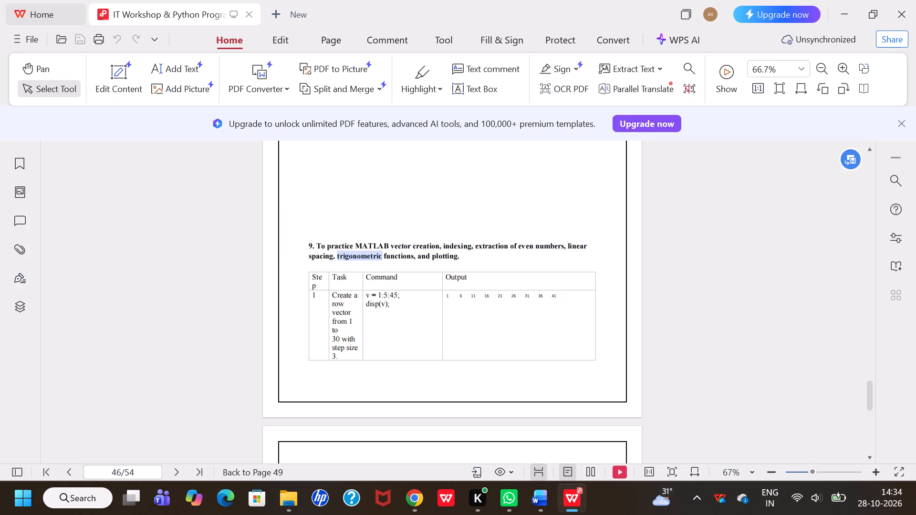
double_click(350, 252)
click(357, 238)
Dismiss the upgrade banner and close the IT Workshop & Python Programming PDF window.
click(896, 129)
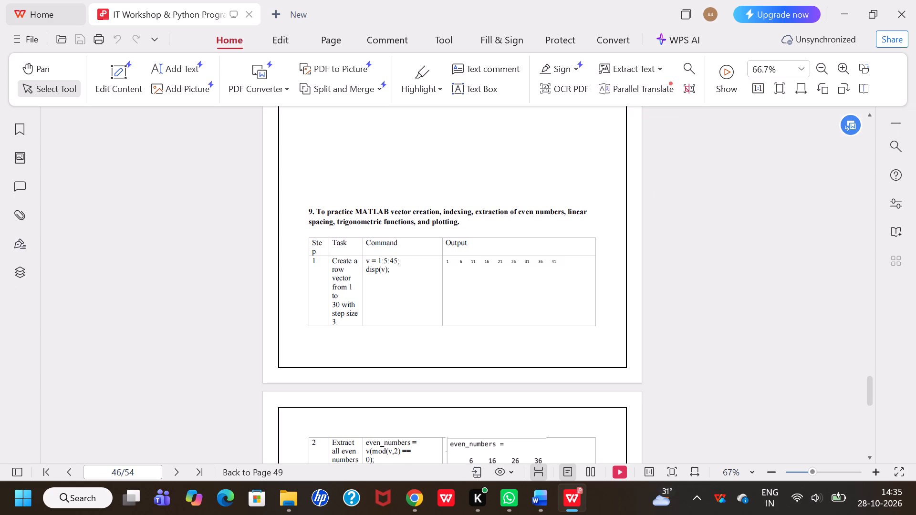
click(907, 12)
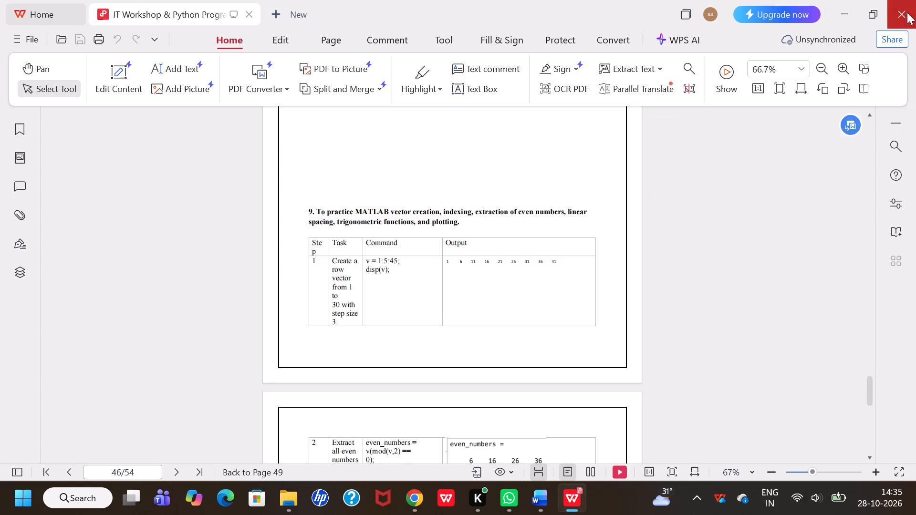
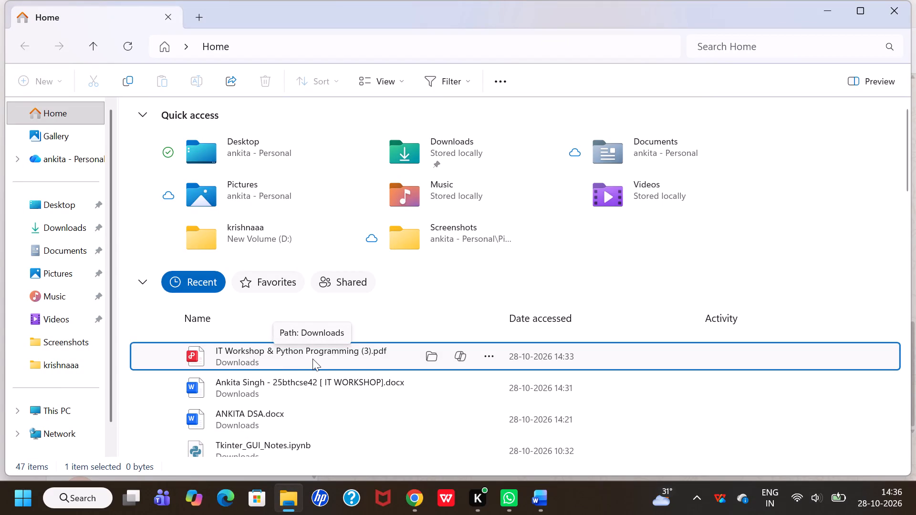
Reopen IT Workshop & Python Programming (3).pdf from the recent files.
click(312, 359)
double_click(312, 359)
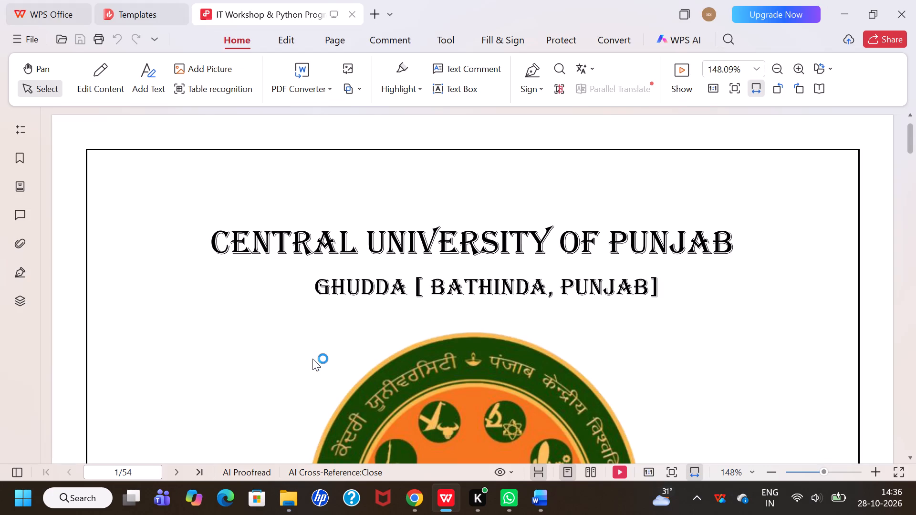
Skim the PDF from the cover page through the MATLAB function tables and program 9 to the array operations output.
scroll(312, 359, down, 8)
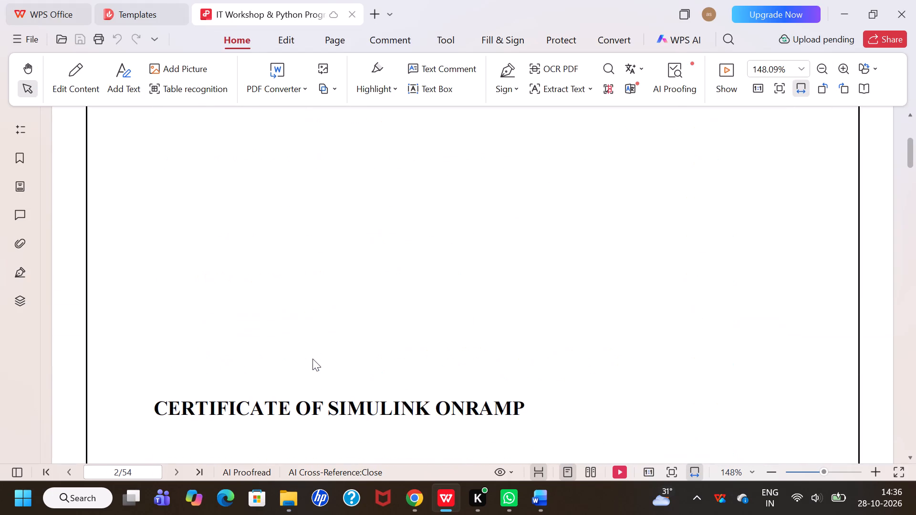
scroll(312, 359, down, 3)
ctrl+scroll(312, 359, down, 4)
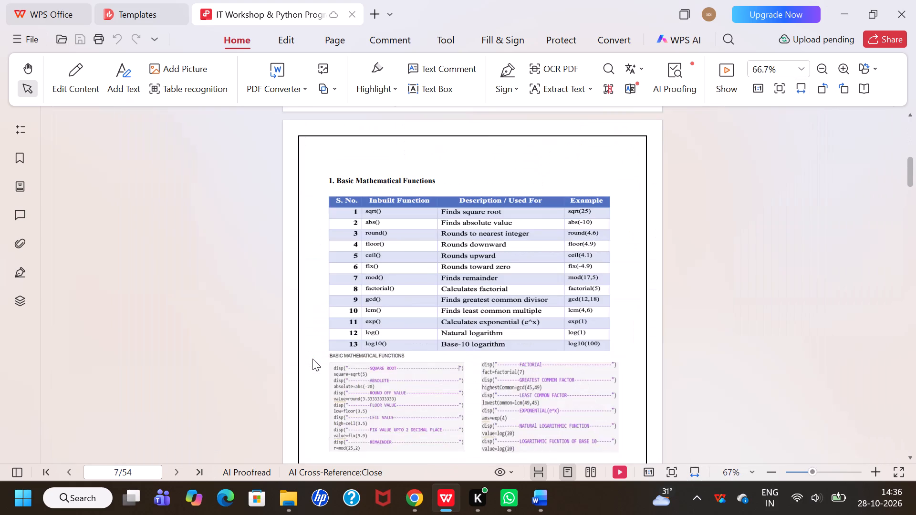
scroll(312, 359, down, 18)
scroll(312, 359, down, 7)
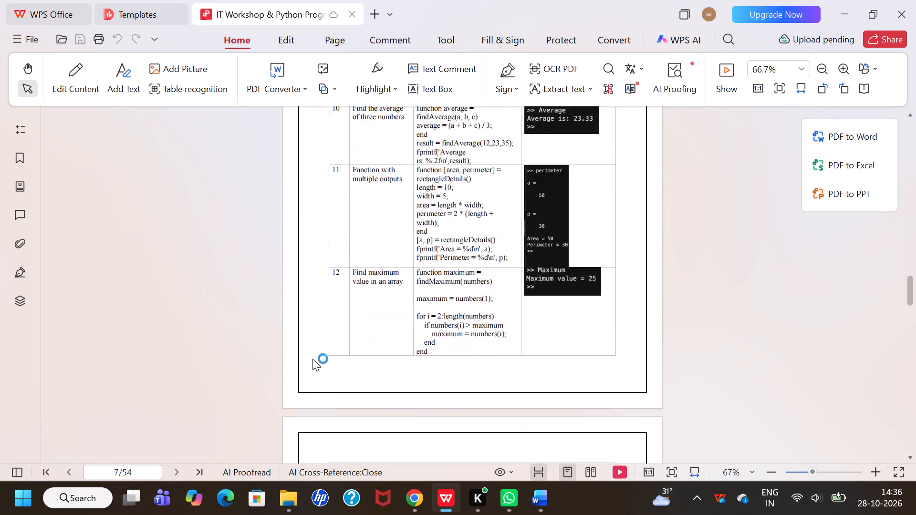
scroll(312, 359, down, 15)
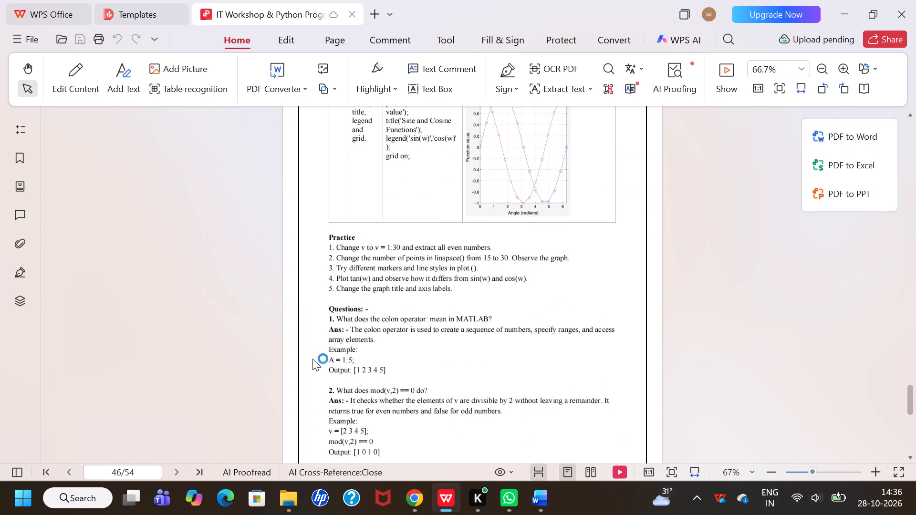
scroll(312, 359, up, 1)
scroll(312, 359, down, 7)
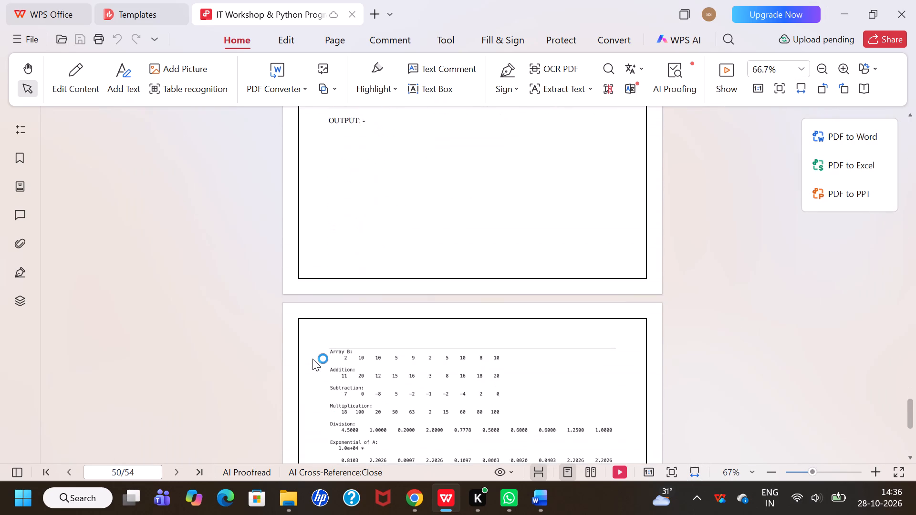
Go back from the array operations code to the heading and steps table of program 9 on MATLAB vector creation.
scroll(312, 359, up, 1)
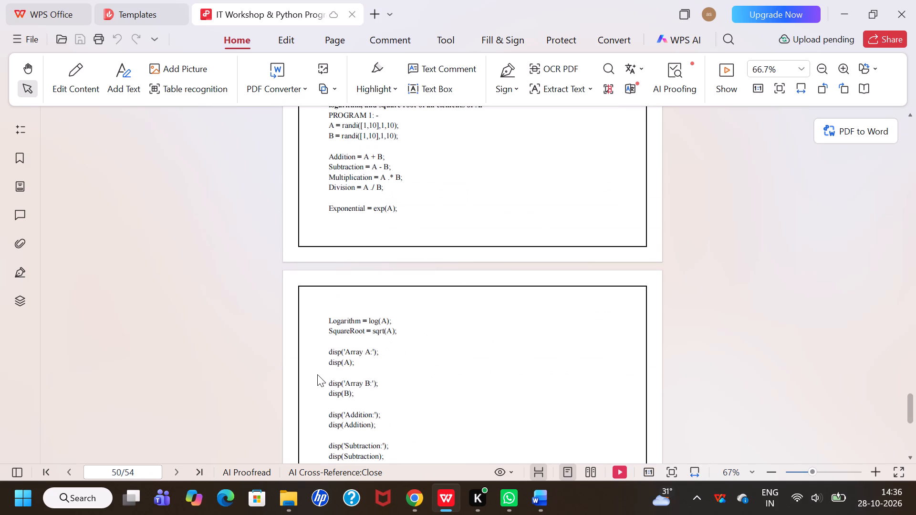
scroll(317, 374, up, 3)
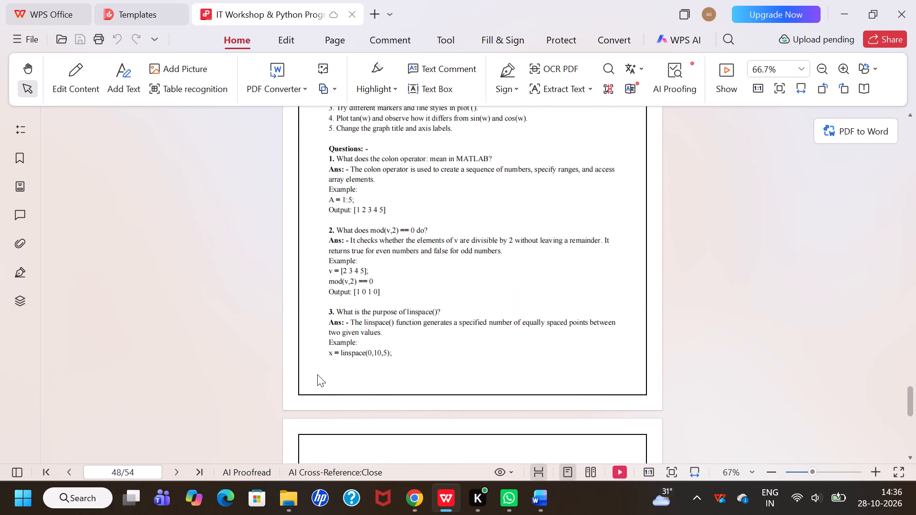
scroll(317, 374, up, 6)
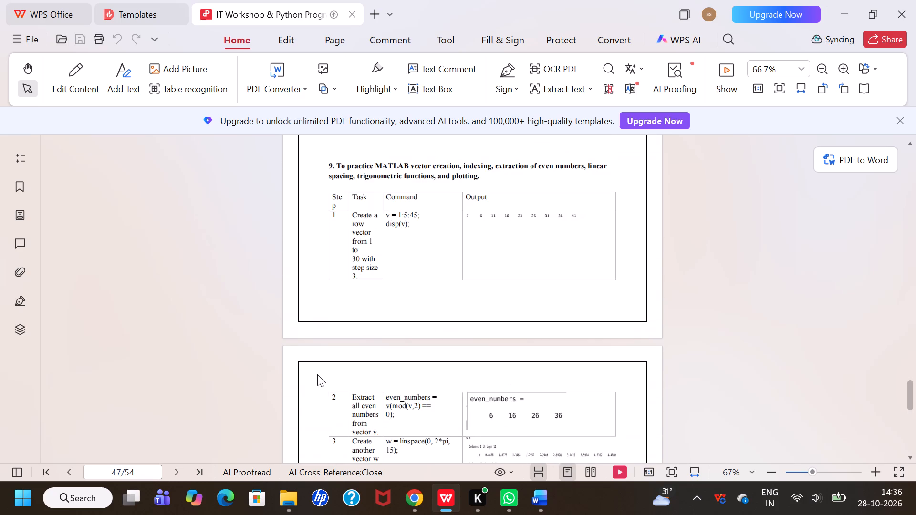
scroll(317, 374, up, 1)
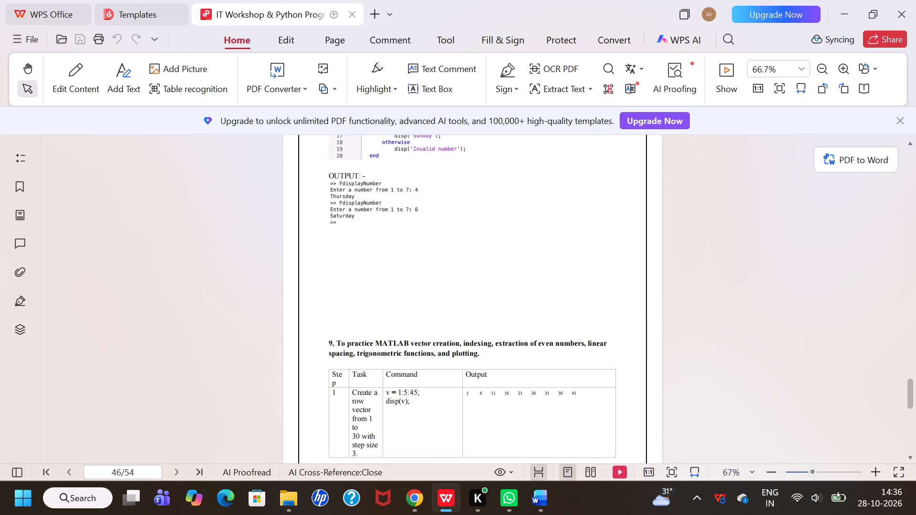
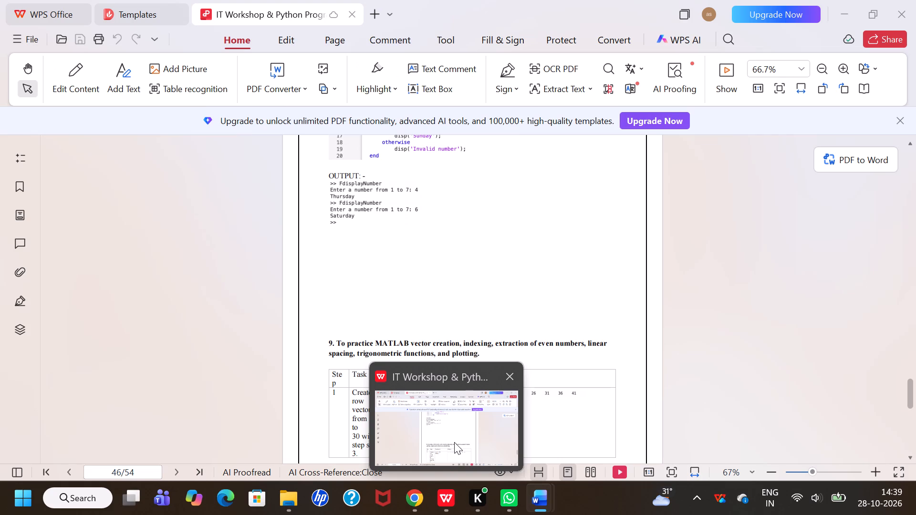
Copy the complete two-line heading of program 9 on MATLAB vector creation, indexing and plotting from the PDF.
click(454, 442)
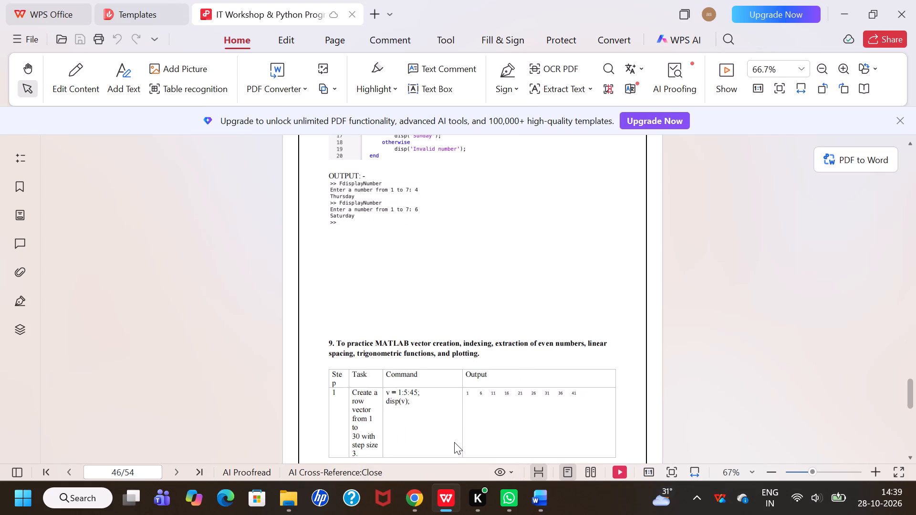
scroll(471, 349, down, 1)
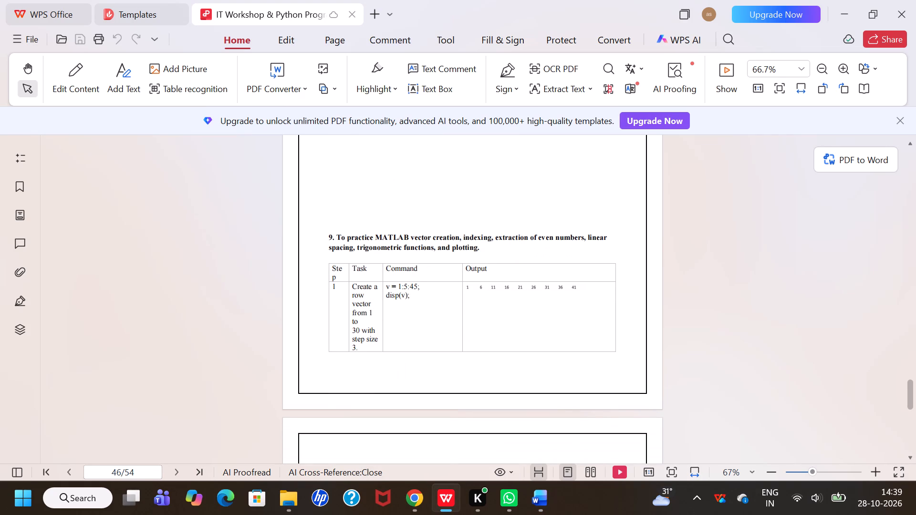
triple_click(395, 244)
click(395, 244)
click(395, 244)
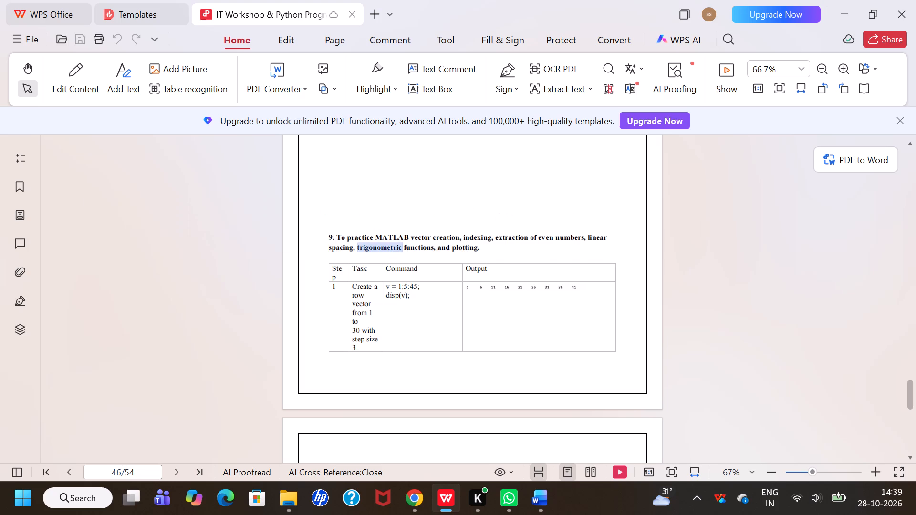
drag(328, 241, 392, 240)
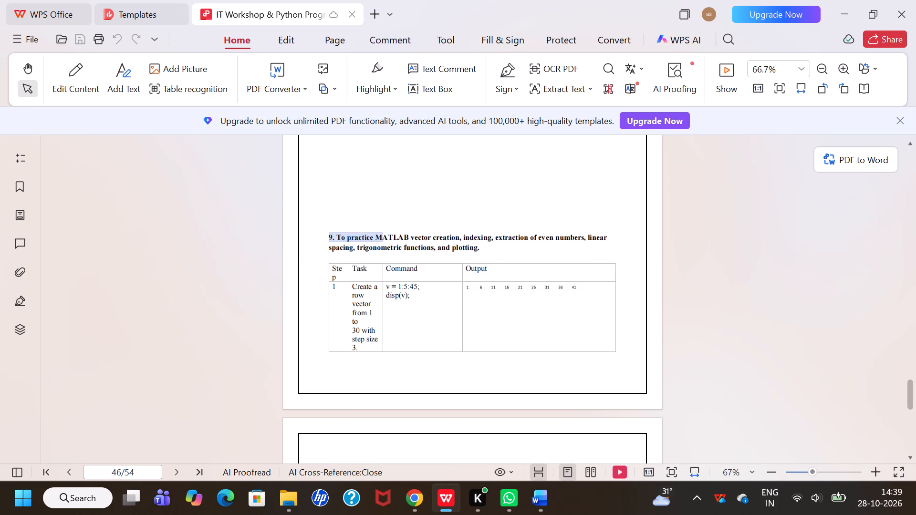
drag(392, 240, 535, 251)
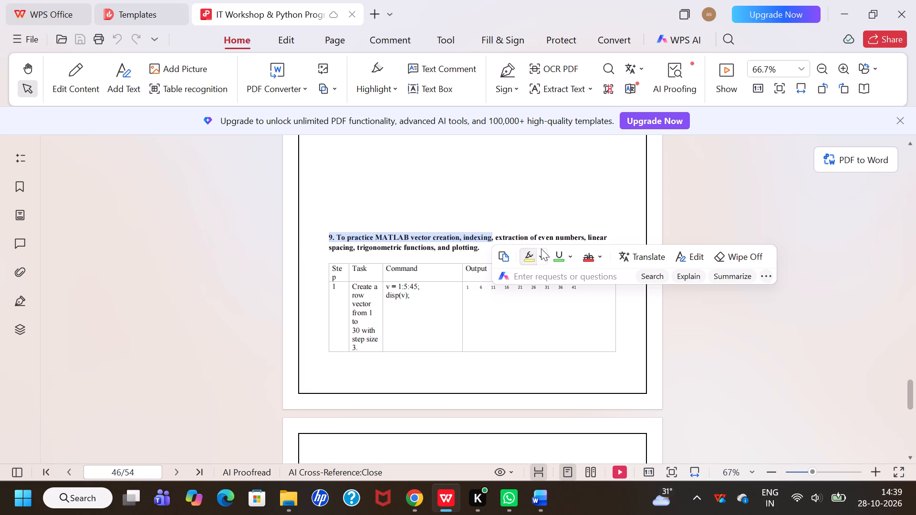
click(520, 224)
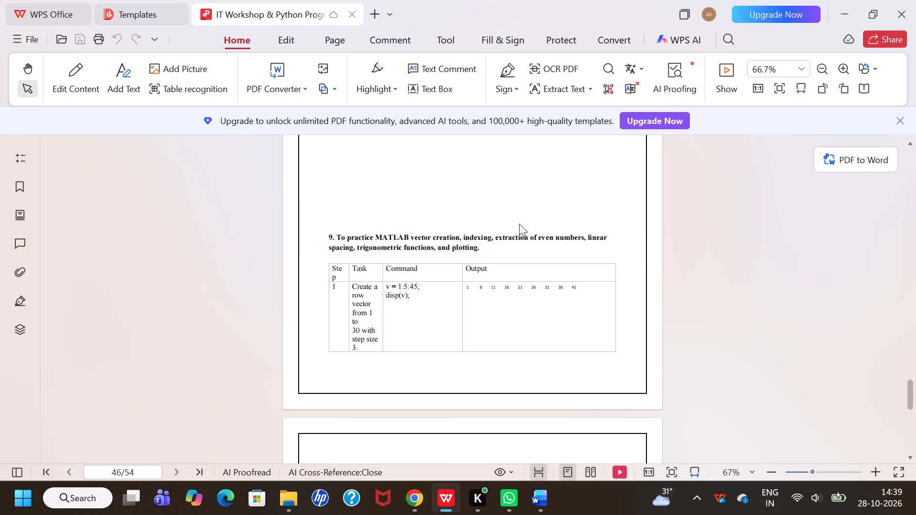
drag(330, 239, 357, 238)
drag(357, 238, 584, 245)
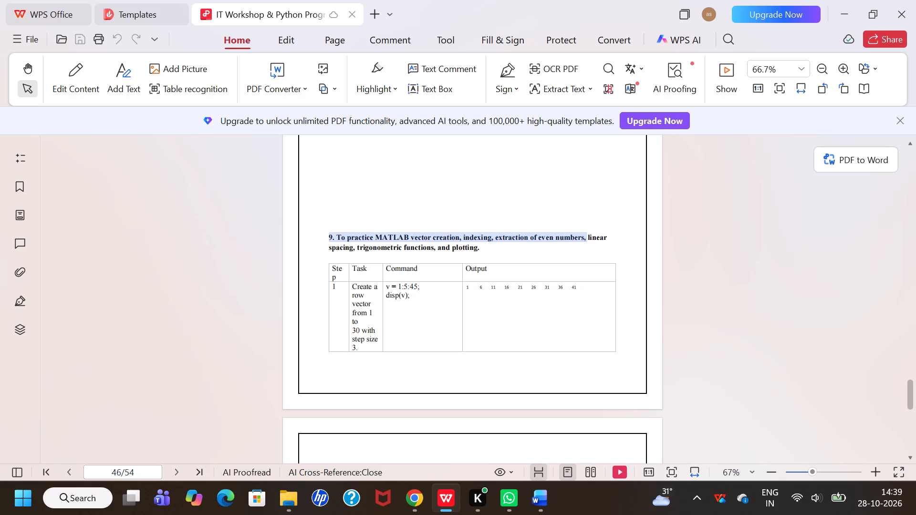
drag(584, 245, 607, 257)
drag(607, 257, 465, 271)
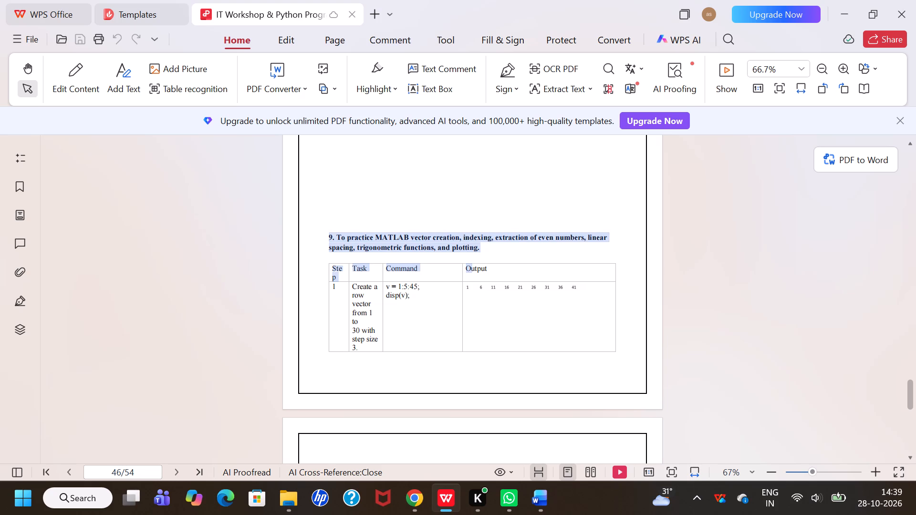
drag(465, 271, 483, 254)
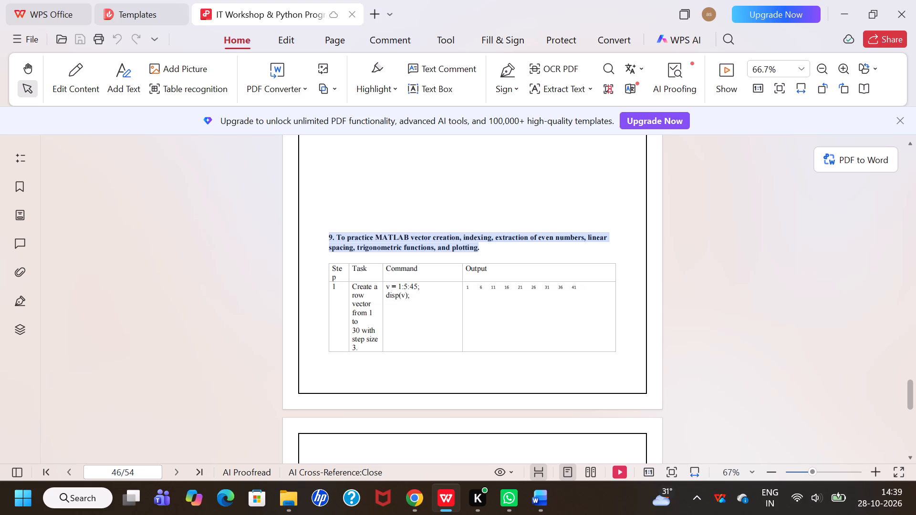
drag(483, 254, 485, 254)
key(ctrl+c)
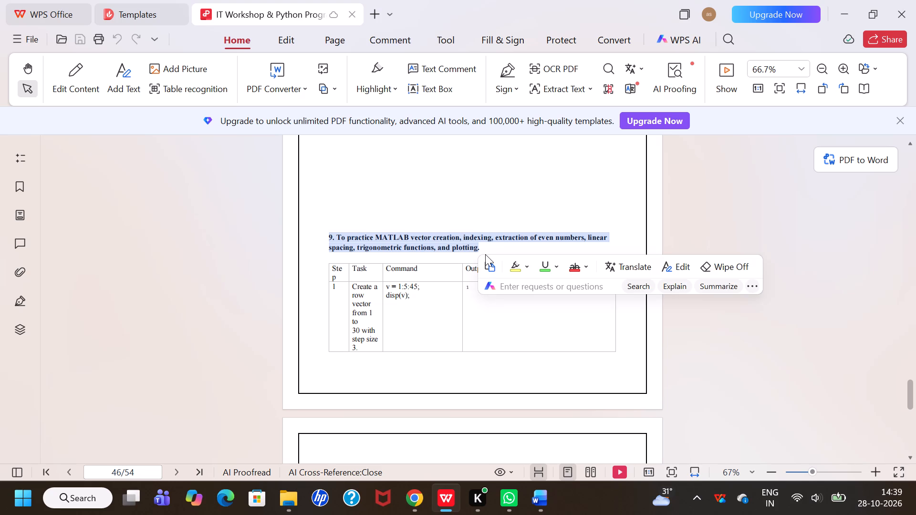
Switch to the IT Workshop practical file in Word and paste the program 9 heading on its last page, after the INVALID NUMBER code.
click(540, 496)
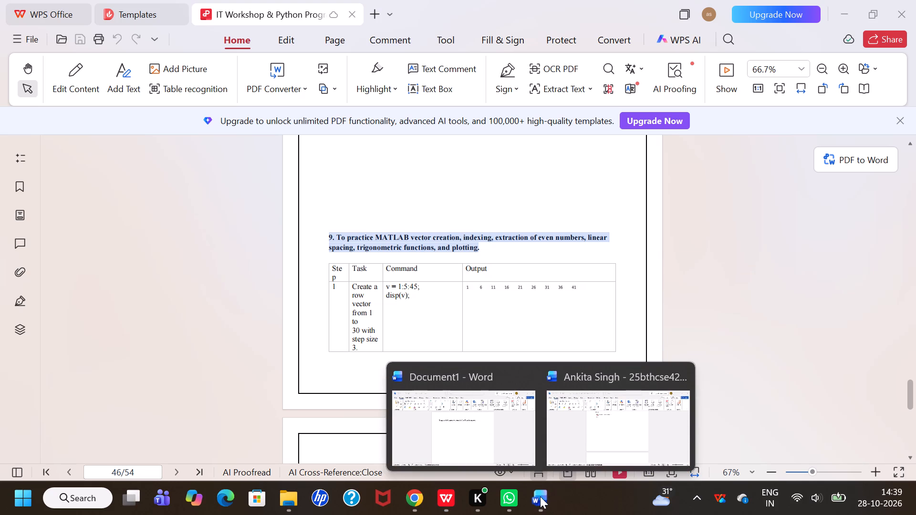
click(607, 450)
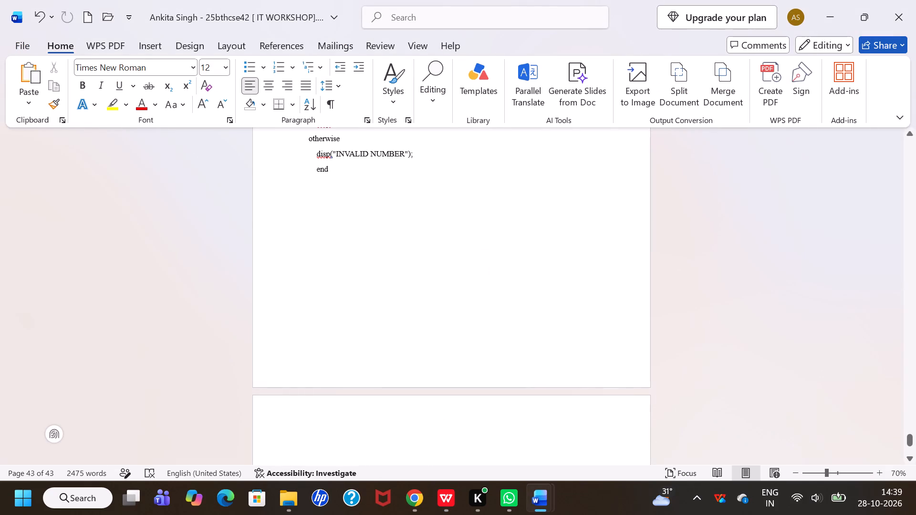
click(319, 206)
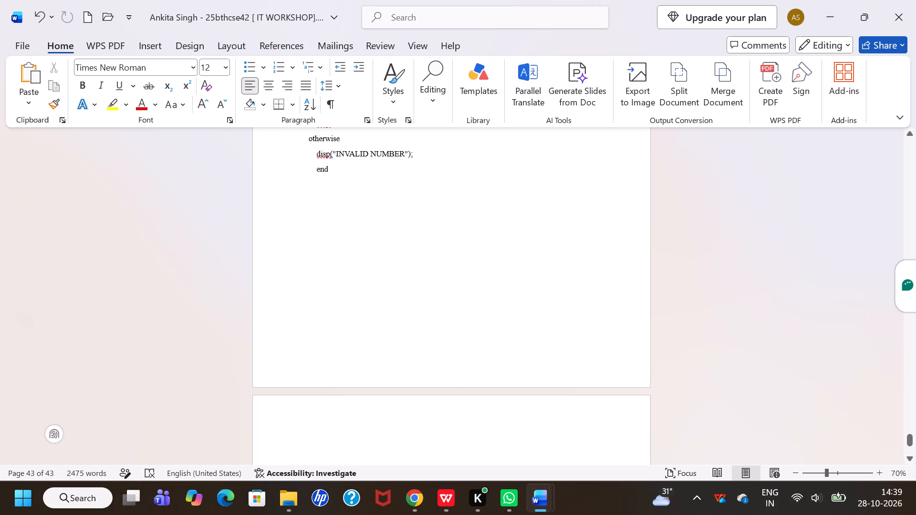
click(326, 421)
key(ctrl+v)
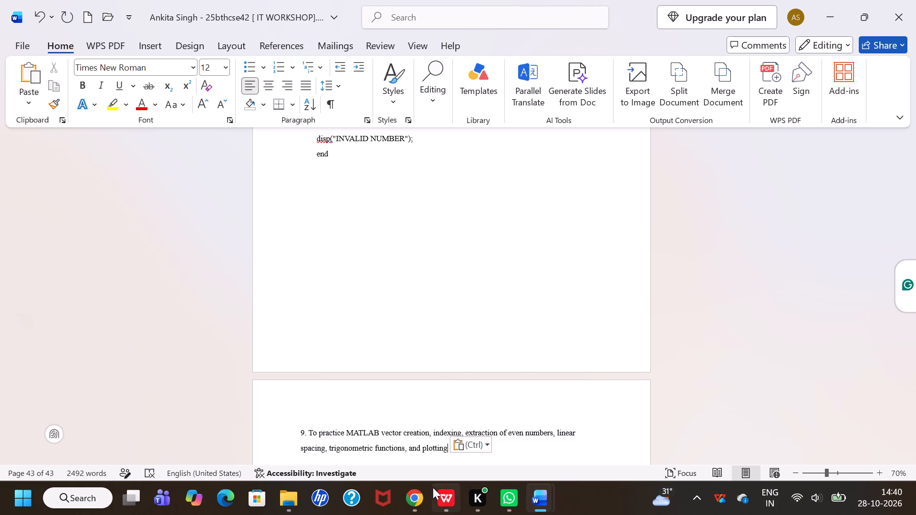
click(517, 374)
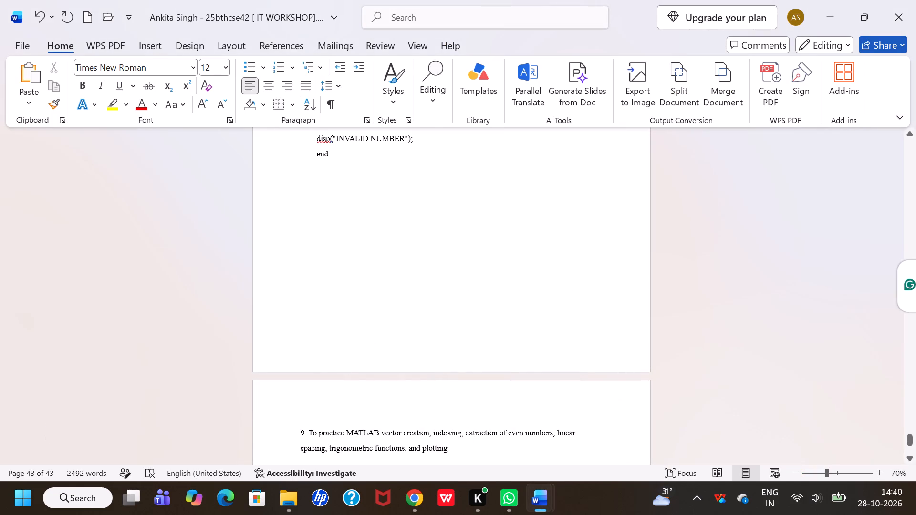
Make both lines of the pasted program 9 heading bold.
triple_click(426, 433)
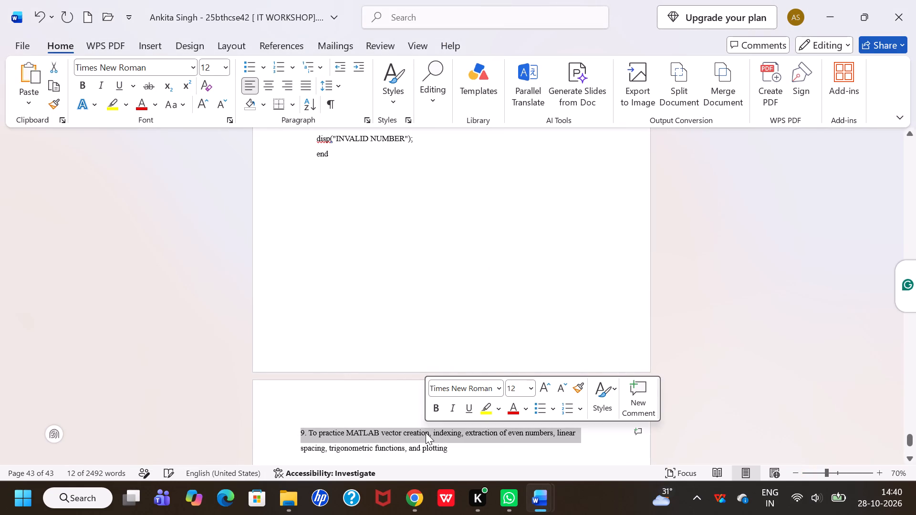
key(ctrl+b)
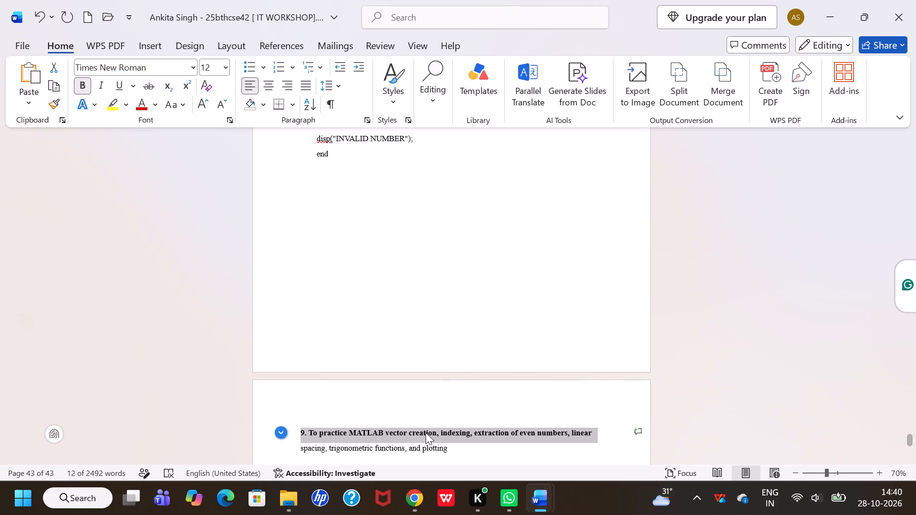
scroll(426, 433, down, 1)
triple_click(412, 415)
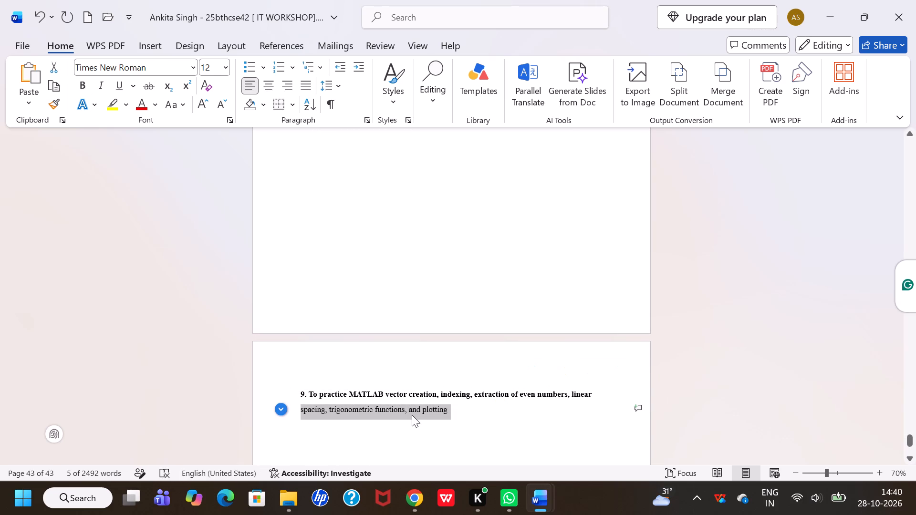
key(ctrl+b)
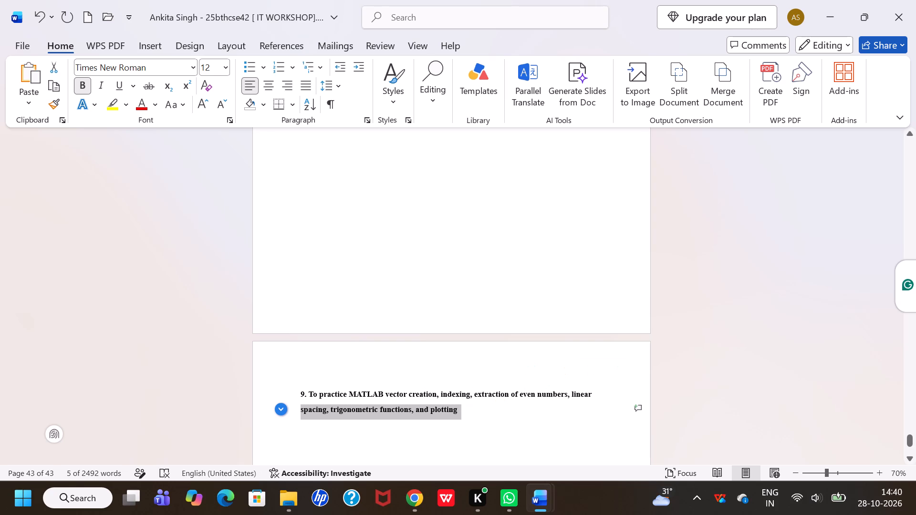
Add the number "8. " before the "MATLAB Practical" heading above the control structures programs.
scroll(510, 413, up, 7)
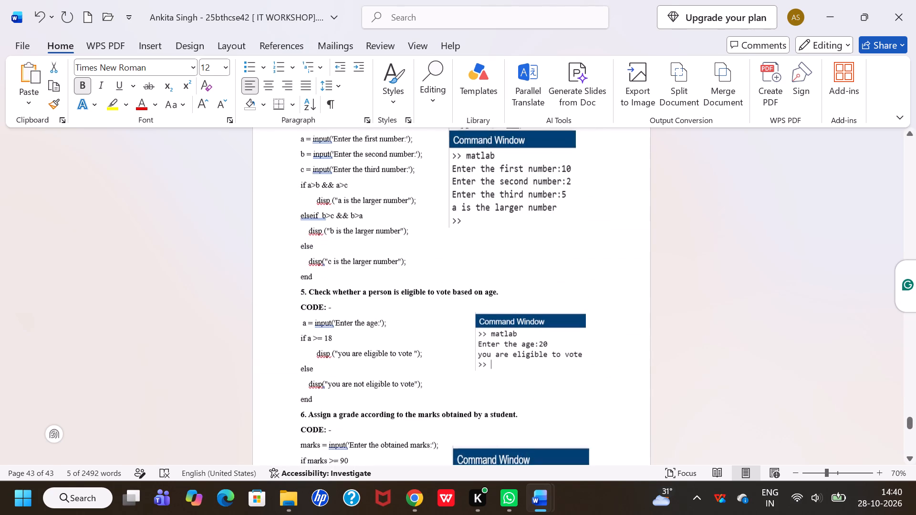
scroll(510, 413, up, 3)
scroll(510, 413, down, 4)
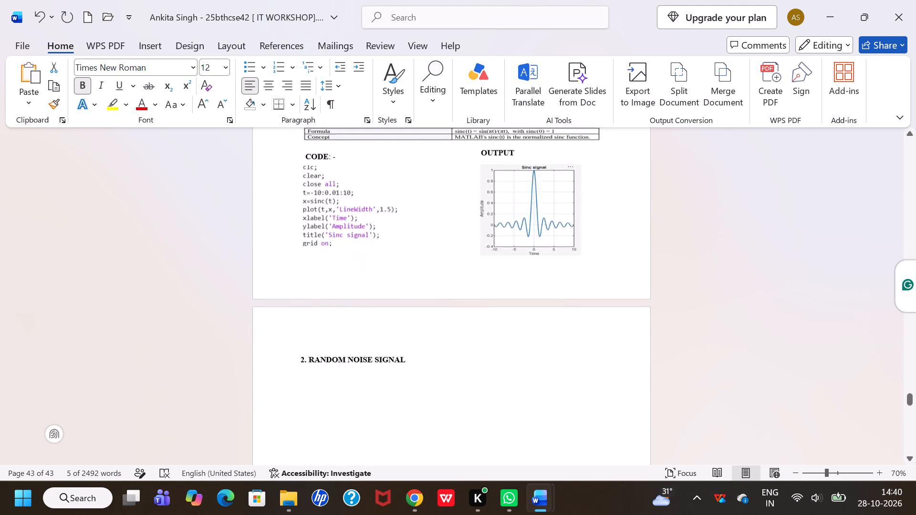
scroll(510, 413, down, 5)
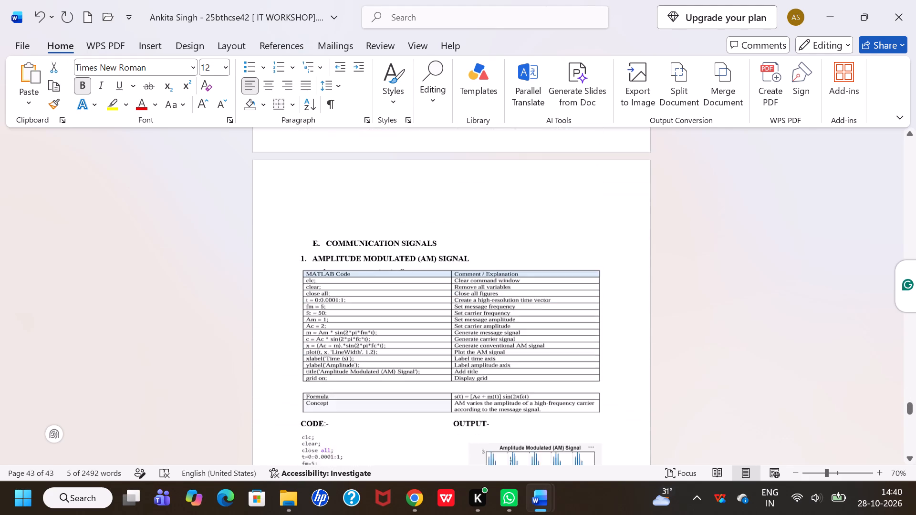
scroll(510, 413, down, 4)
scroll(510, 413, left, 1)
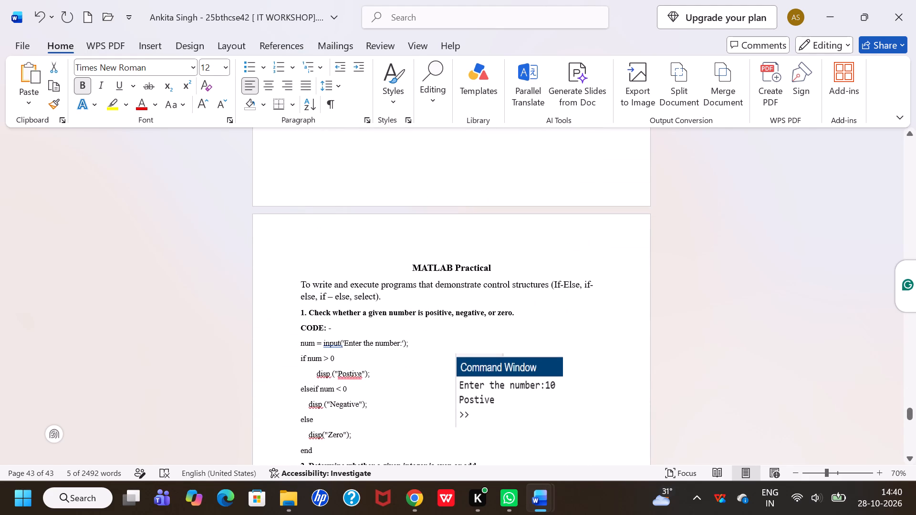
click(398, 264)
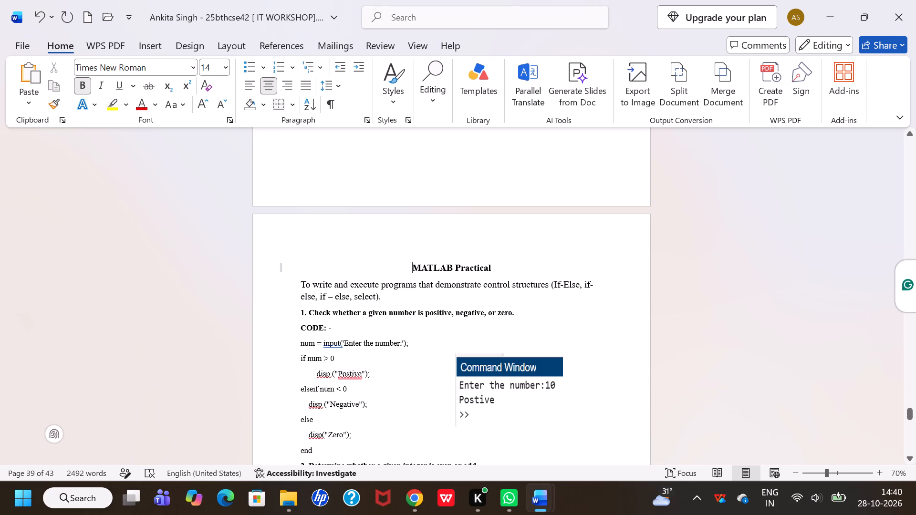
key(8)
text(.)
key(space)
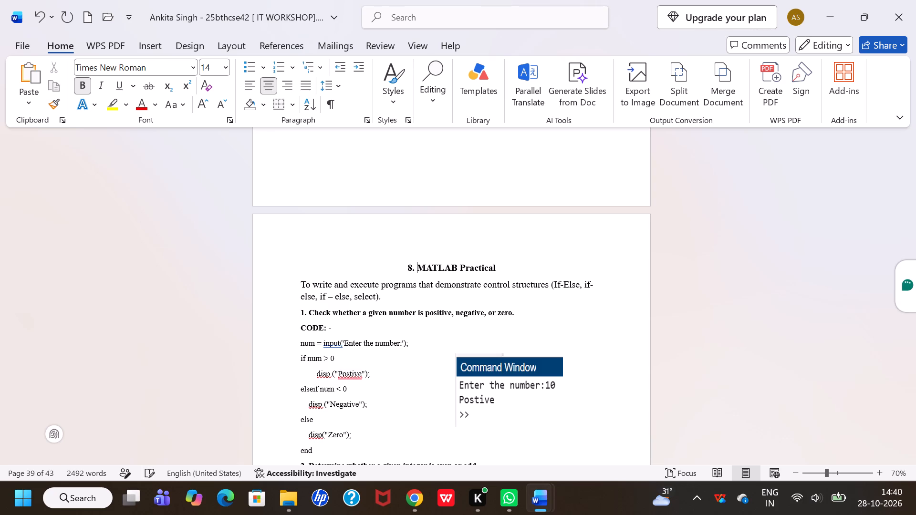
Look back through the practical file from the signal programs to the Introduction to MATLAB page, checking the section headings and numbering.
scroll(574, 258, up, 8)
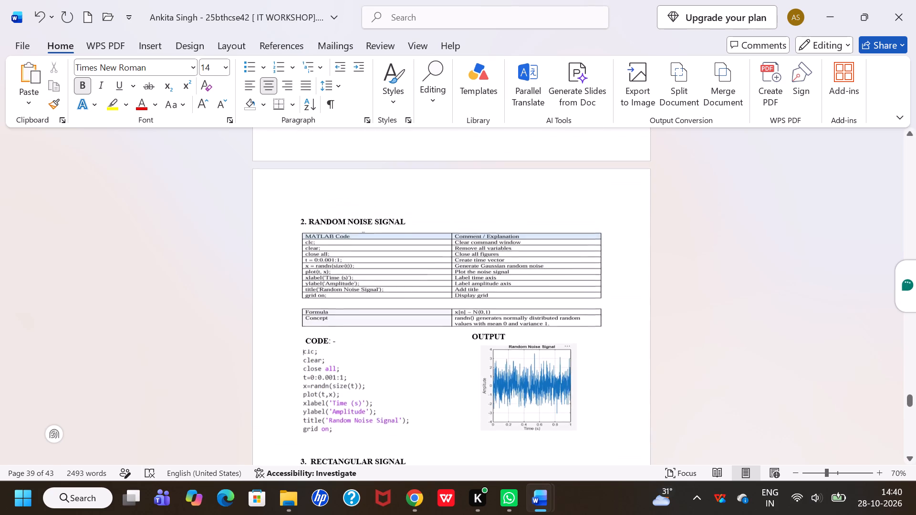
scroll(574, 258, up, 10)
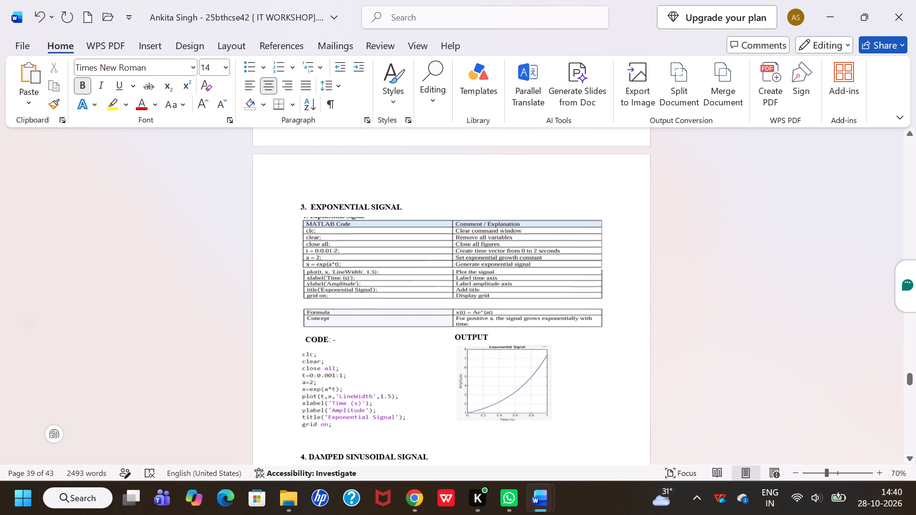
scroll(574, 258, up, 8)
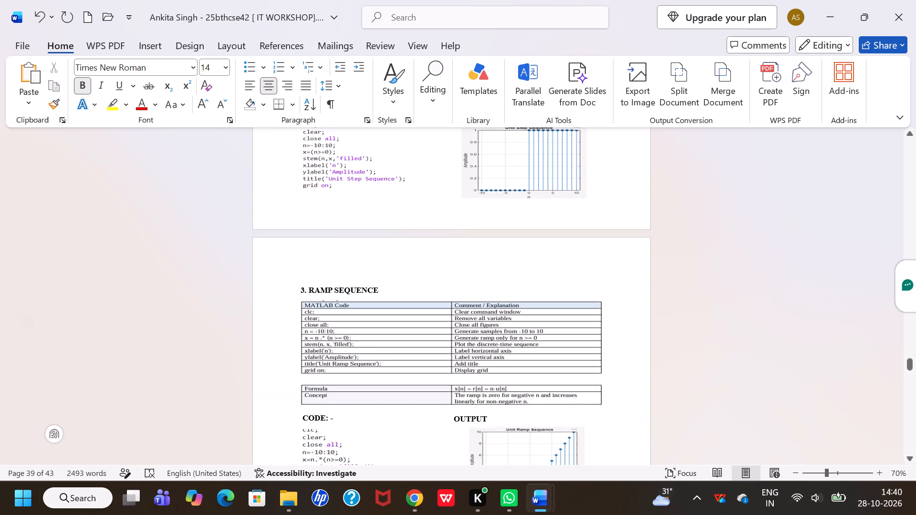
scroll(574, 258, up, 1)
scroll(574, 258, down, 3)
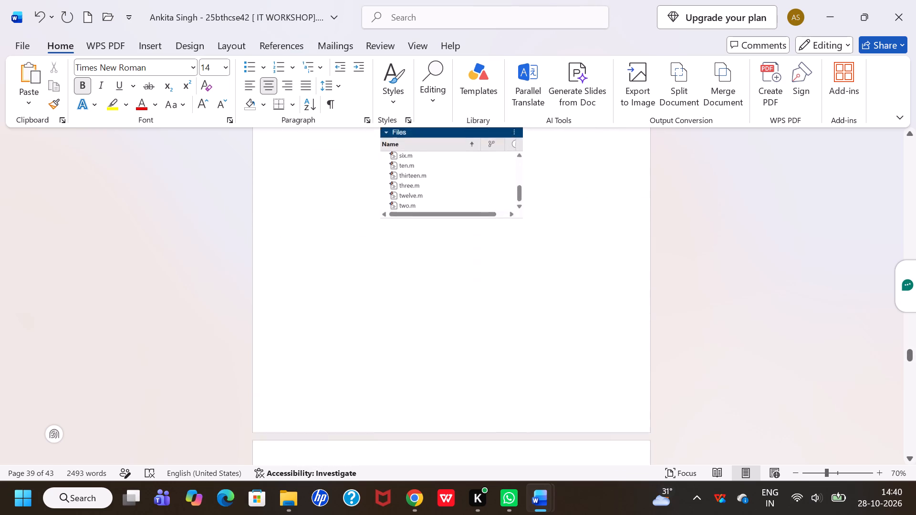
scroll(574, 258, down, 1)
scroll(574, 258, up, 5)
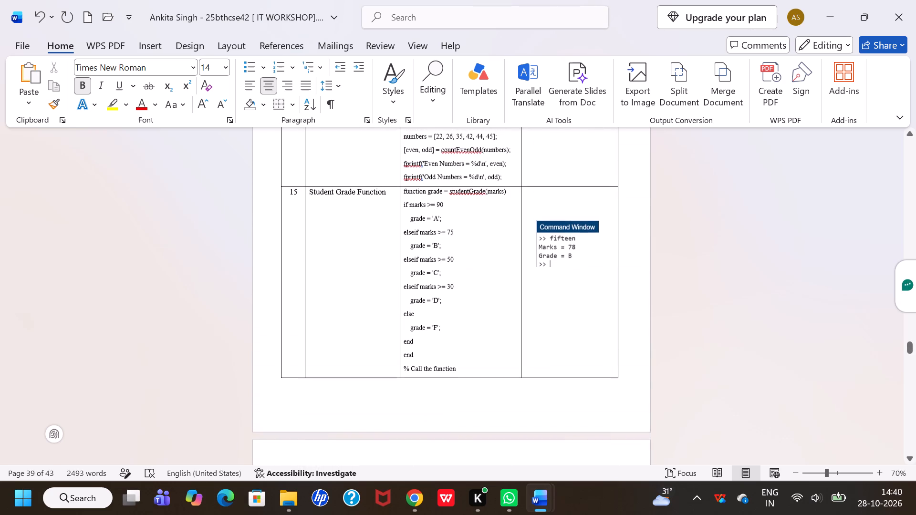
scroll(574, 258, up, 19)
scroll(574, 258, up, 12)
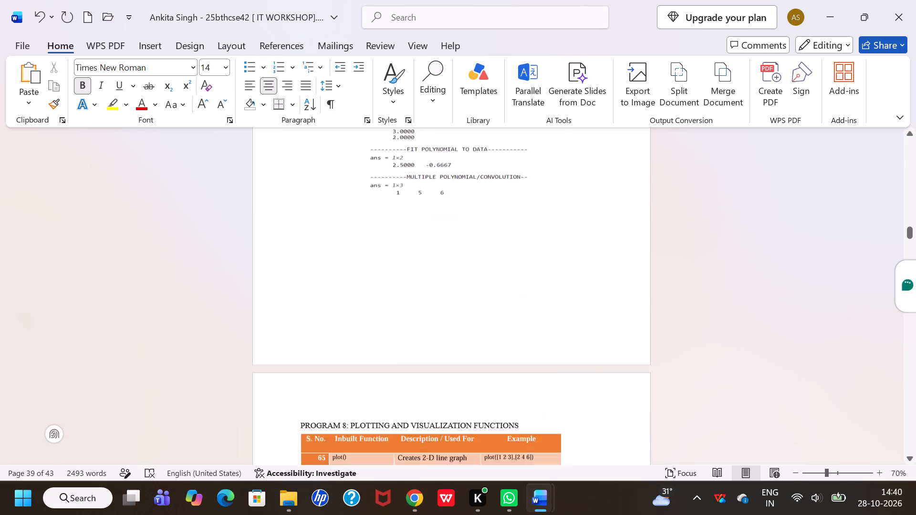
scroll(574, 258, up, 18)
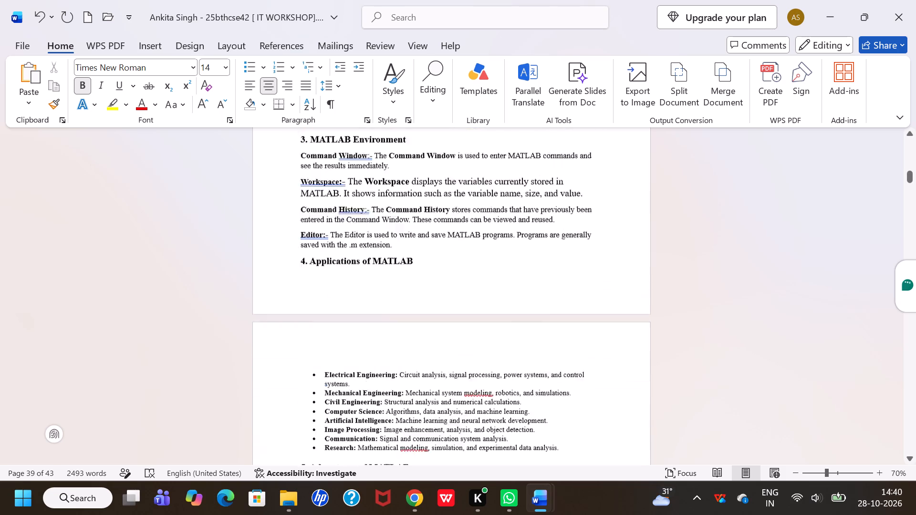
scroll(574, 258, up, 1)
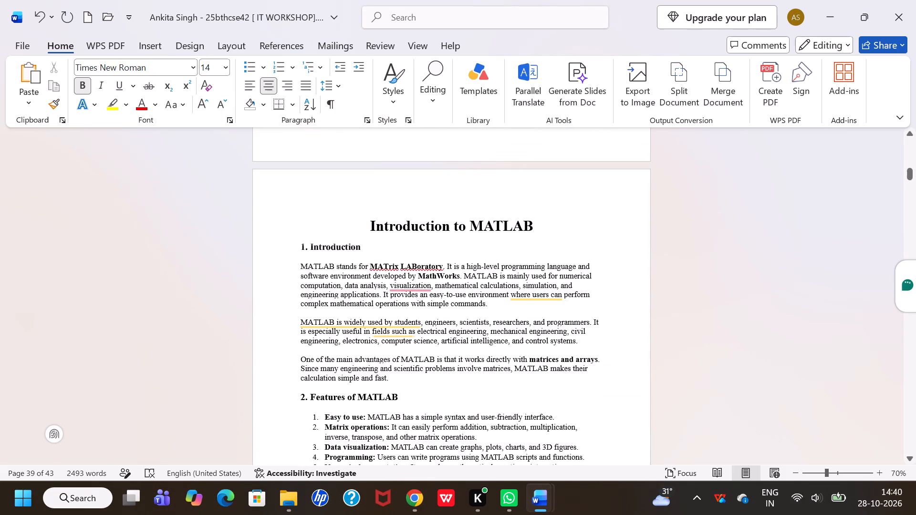
Add the number "2. " before the "Study and Implementation of Built-in Functions in MATLAB" heading.
scroll(401, 237, down, 3)
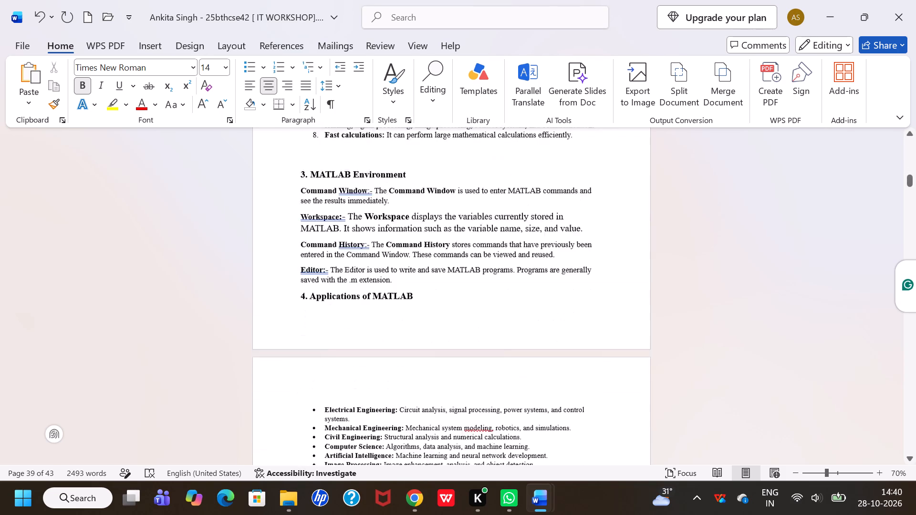
scroll(401, 237, down, 6)
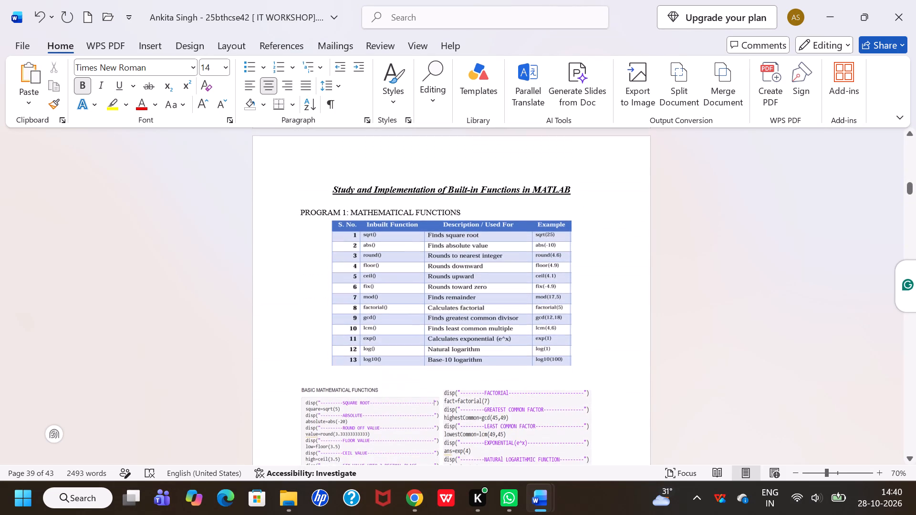
click(316, 186)
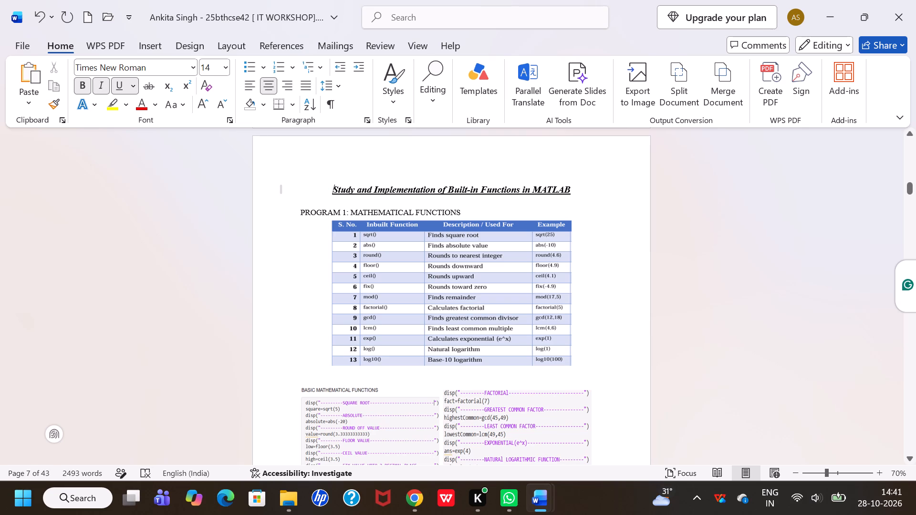
key(2)
key(period)
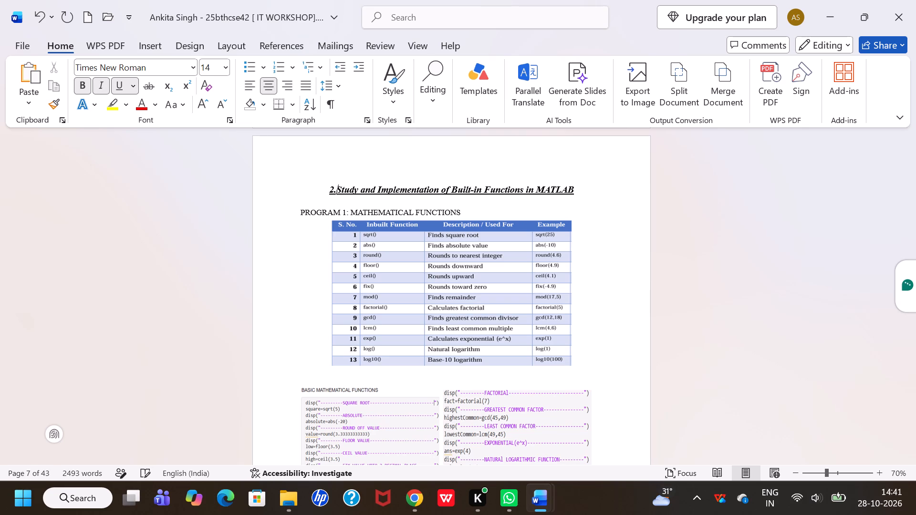
key(space)
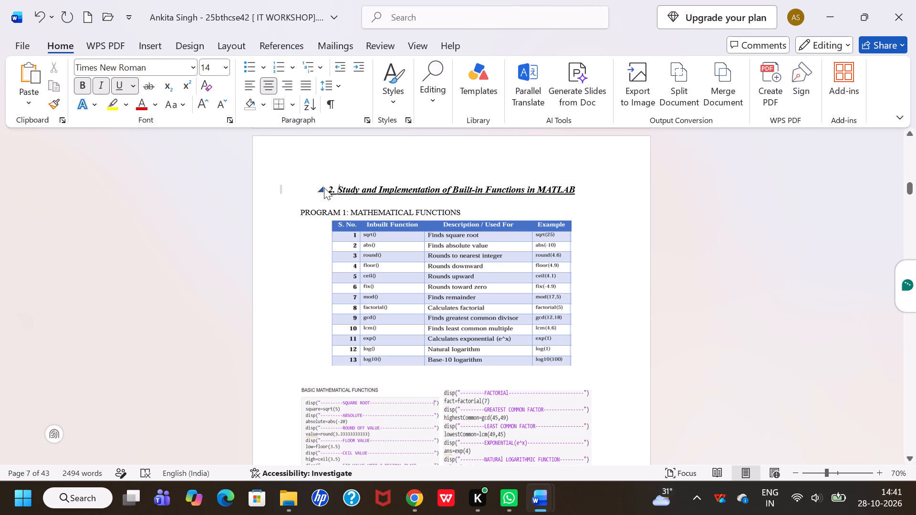
Remove the underline from the number "2." in the built-in functions heading.
drag(327, 187, 336, 190)
drag(336, 190, 339, 190)
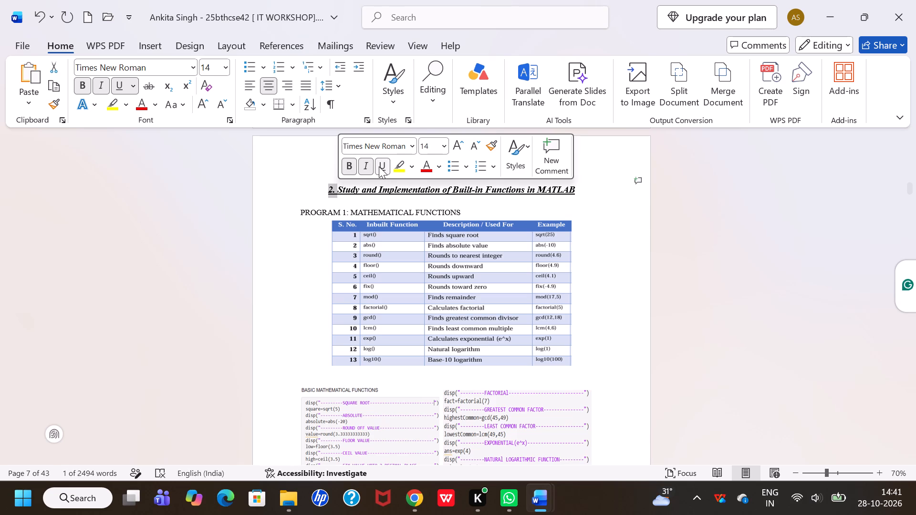
click(379, 166)
click(474, 212)
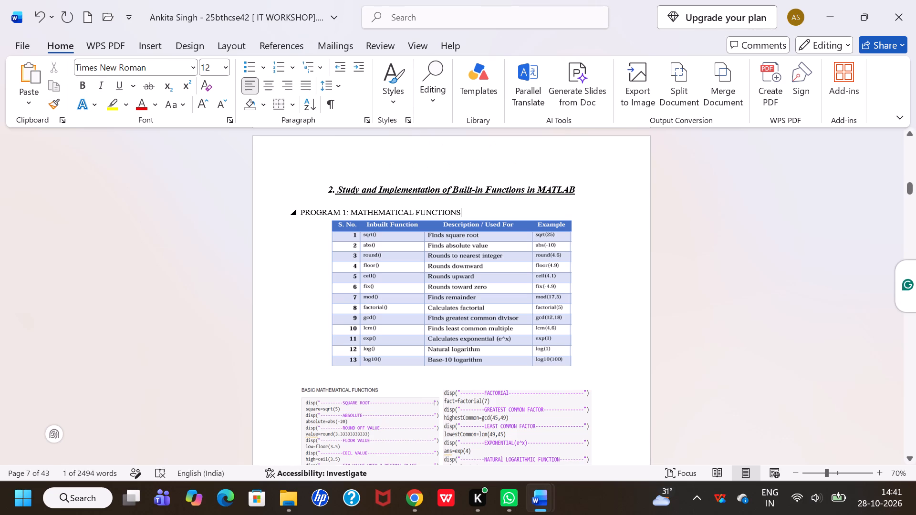
Push the "Performance of all the operators in MATLAB" heading onto the next page, above the arithmetic operators program, and number it "4. ".
scroll(474, 212, down, 4)
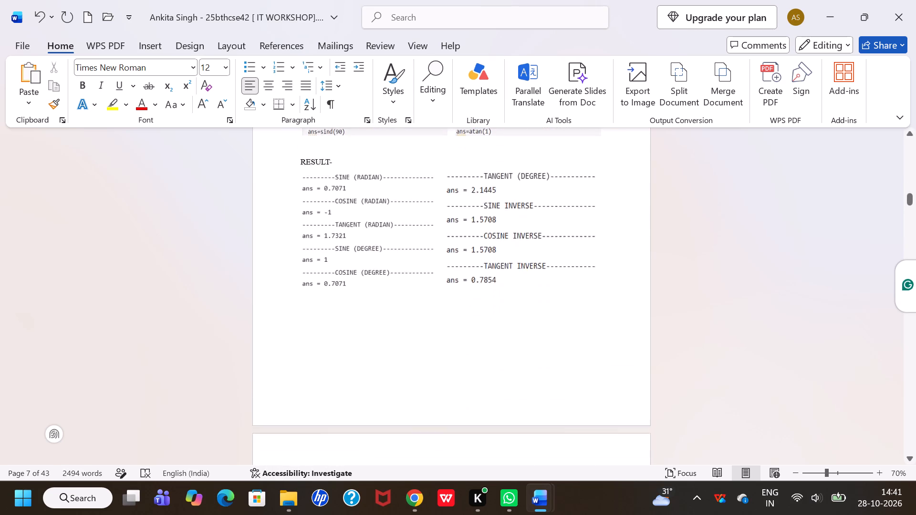
scroll(474, 212, down, 5)
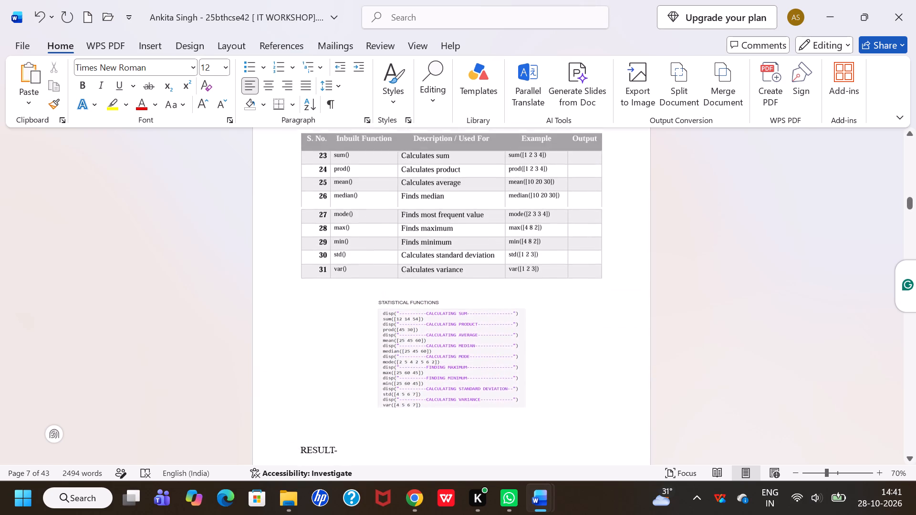
scroll(474, 212, down, 5)
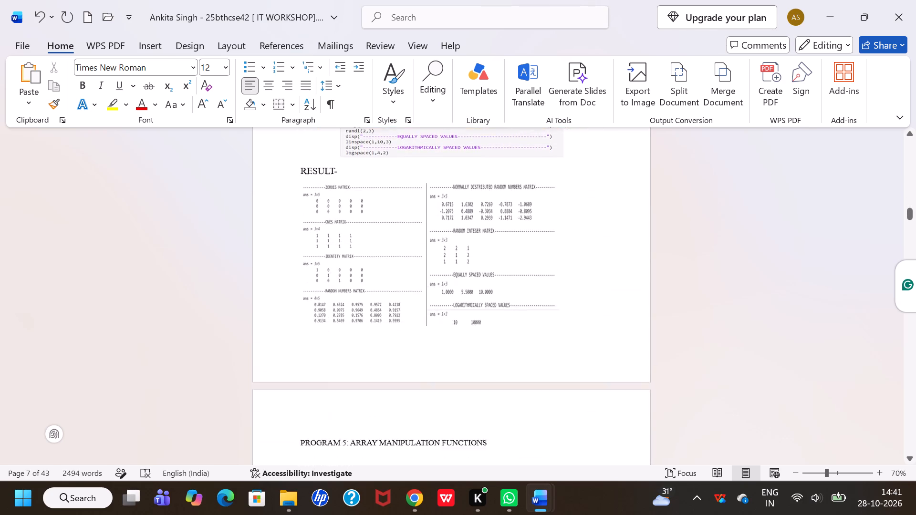
scroll(474, 212, down, 6)
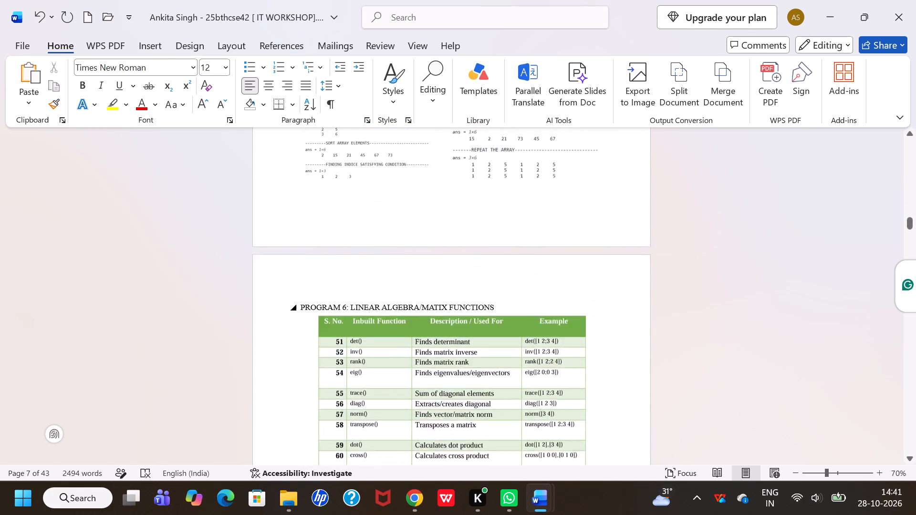
scroll(474, 212, down, 6)
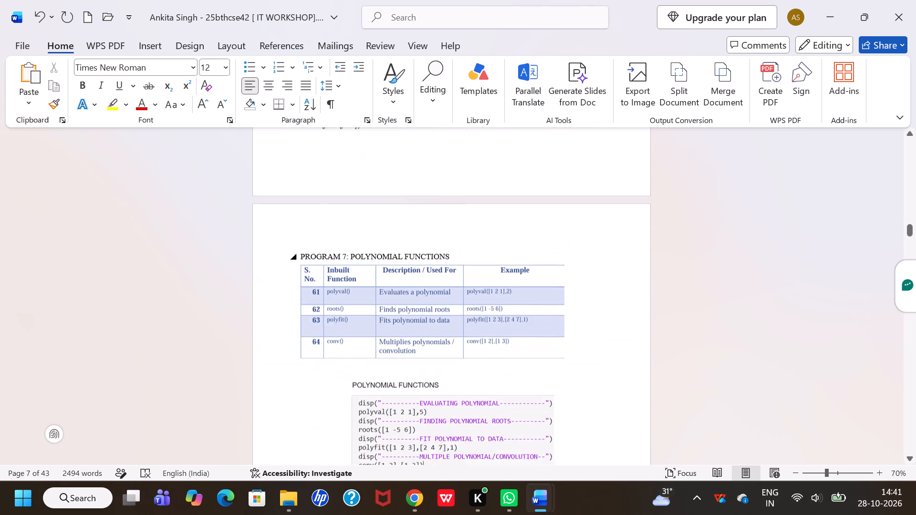
scroll(474, 212, down, 6)
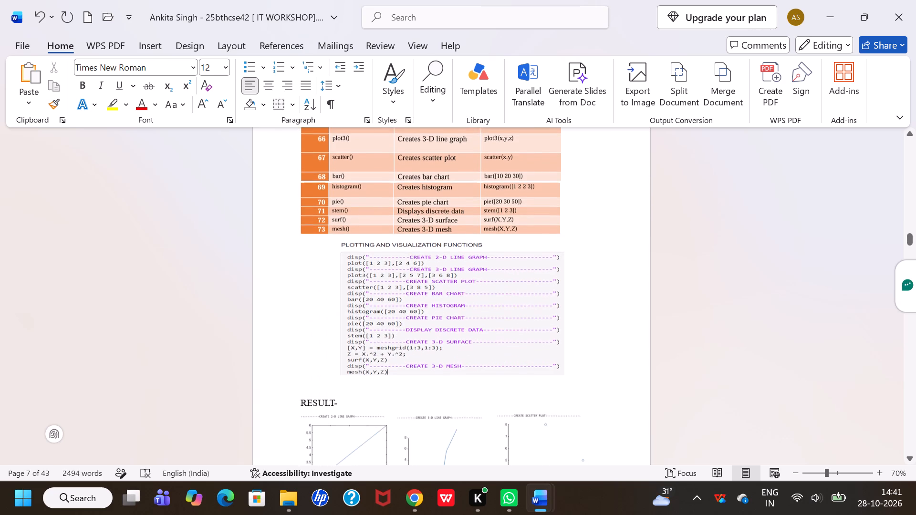
scroll(474, 212, down, 6)
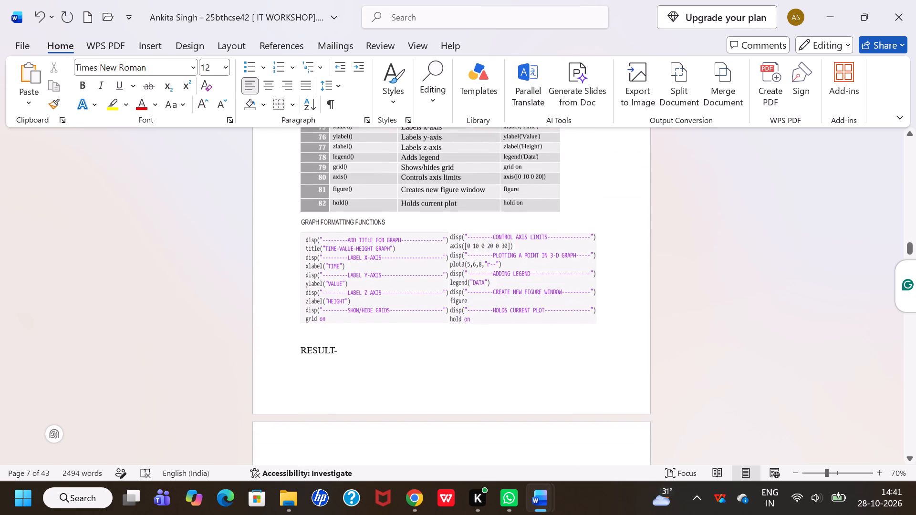
scroll(474, 212, down, 3)
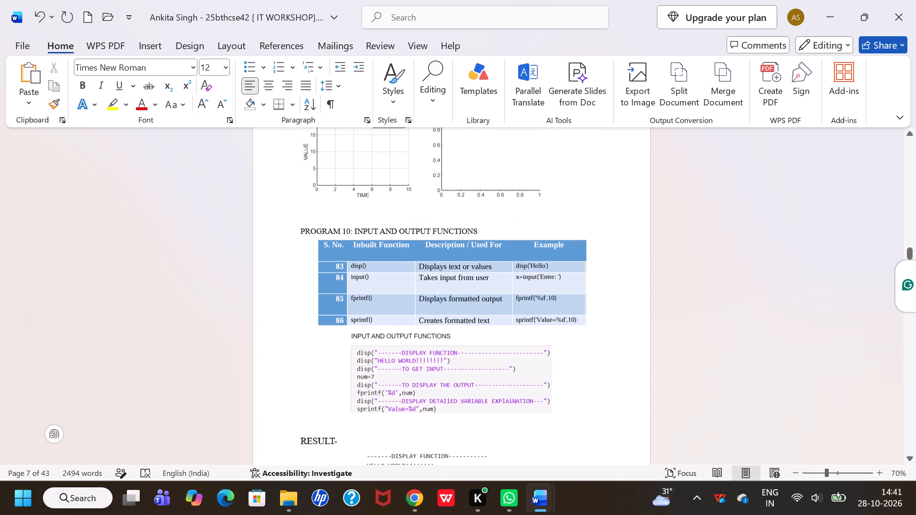
scroll(474, 212, down, 4)
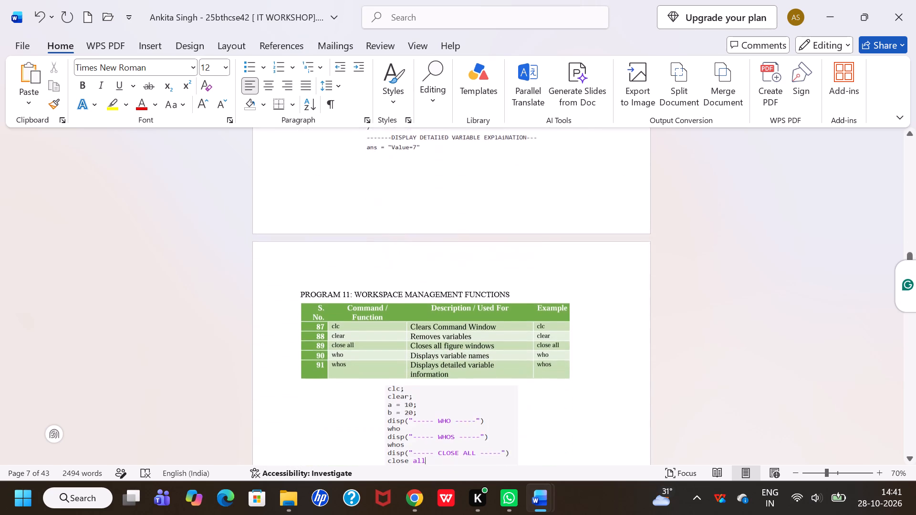
scroll(474, 212, down, 7)
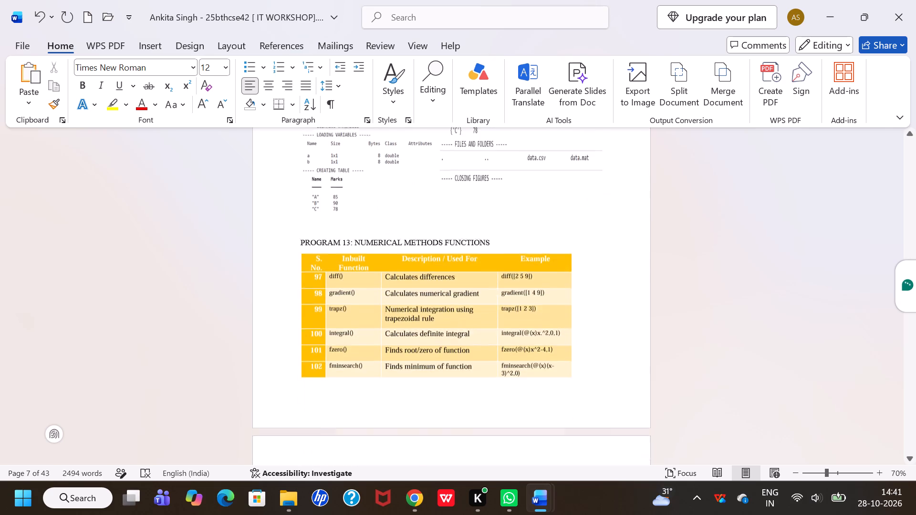
scroll(474, 212, down, 7)
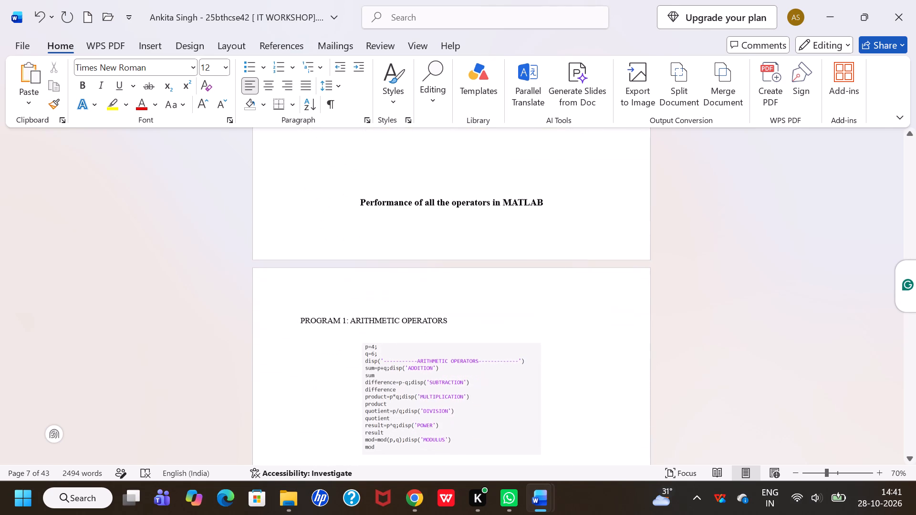
scroll(474, 212, down, 1)
click(357, 203)
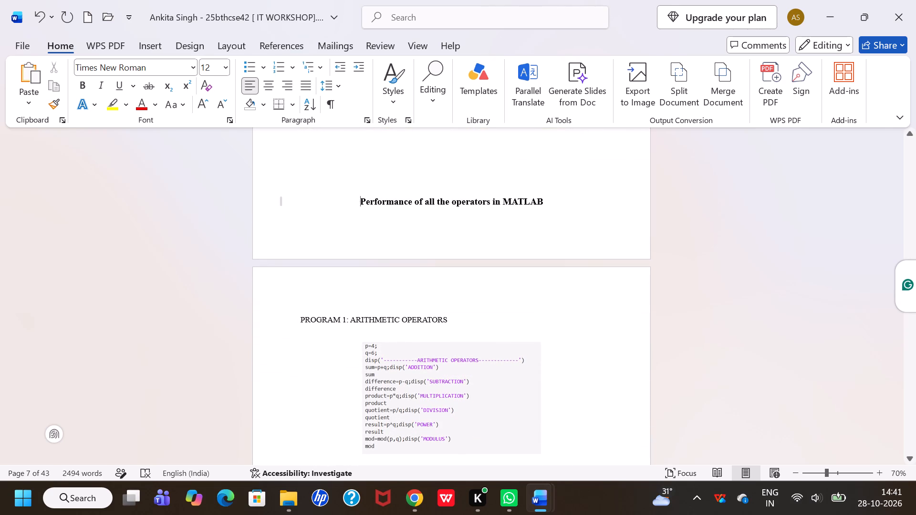
key(Return)
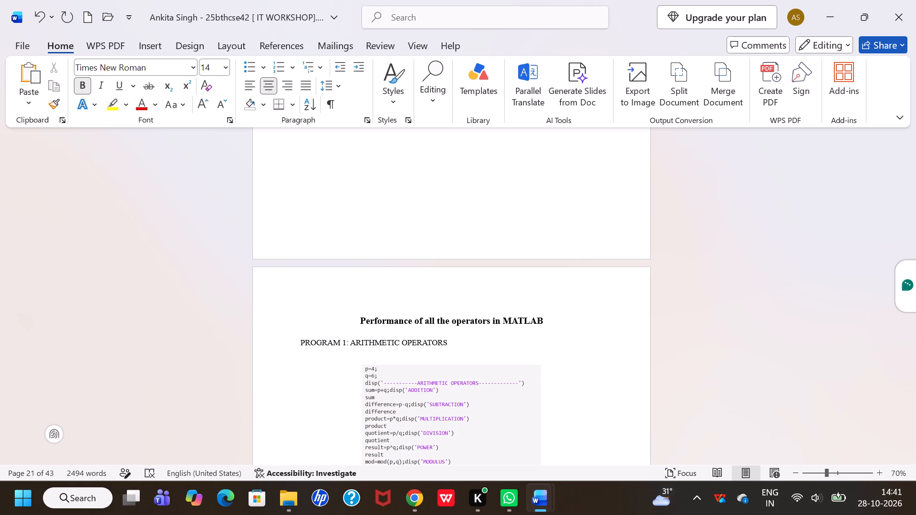
key(4)
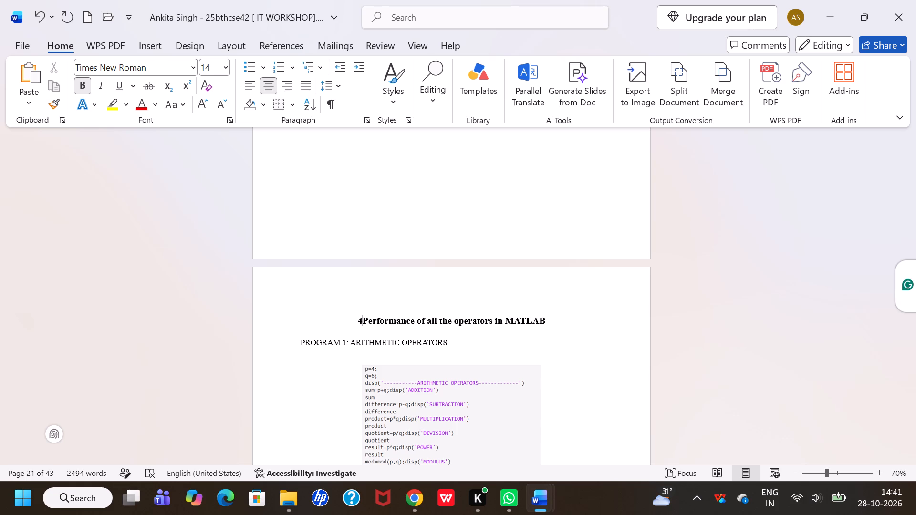
text(.)
key(space)
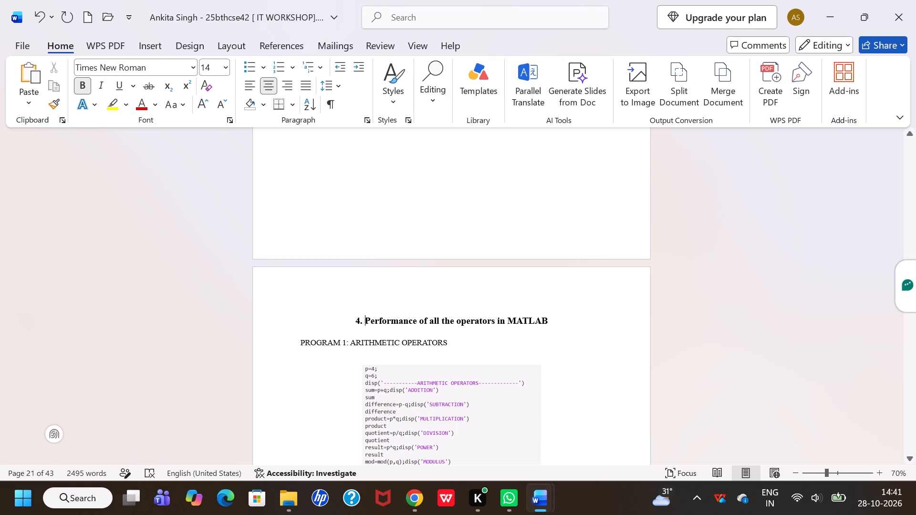
Add the number "6. " before the "Generation of various signals and sequences" heading.
scroll(482, 285, down, 1)
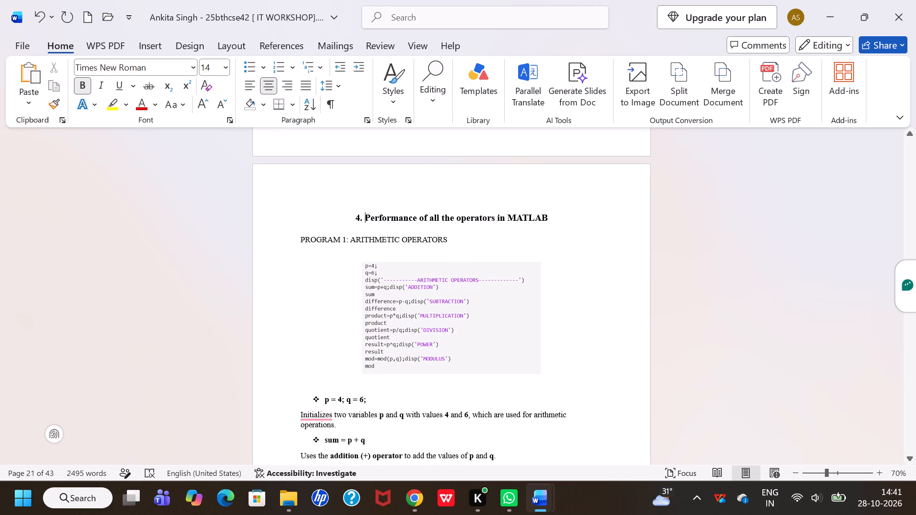
scroll(482, 285, down, 4)
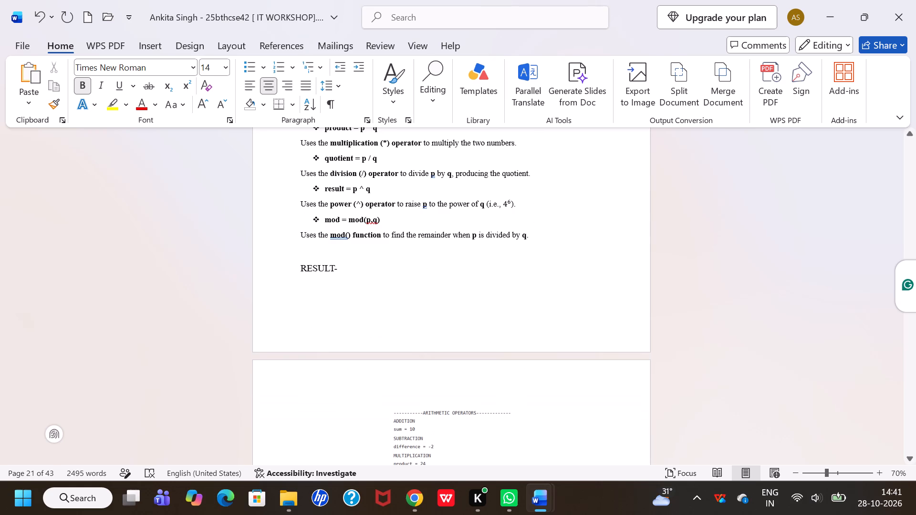
scroll(482, 285, down, 3)
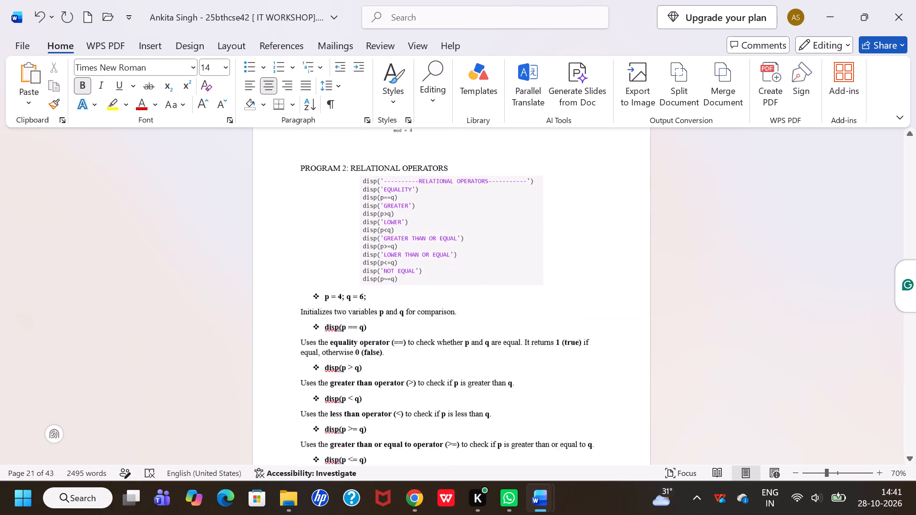
scroll(482, 285, down, 1)
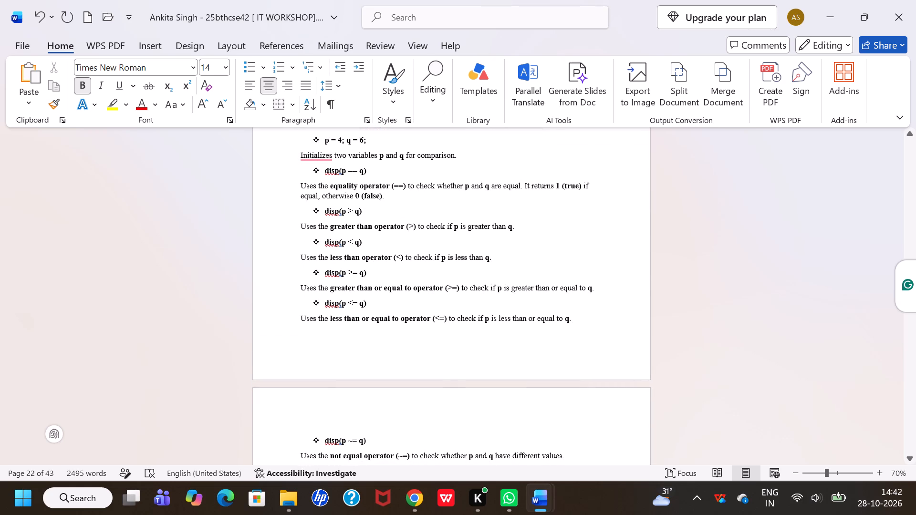
scroll(482, 285, down, 2)
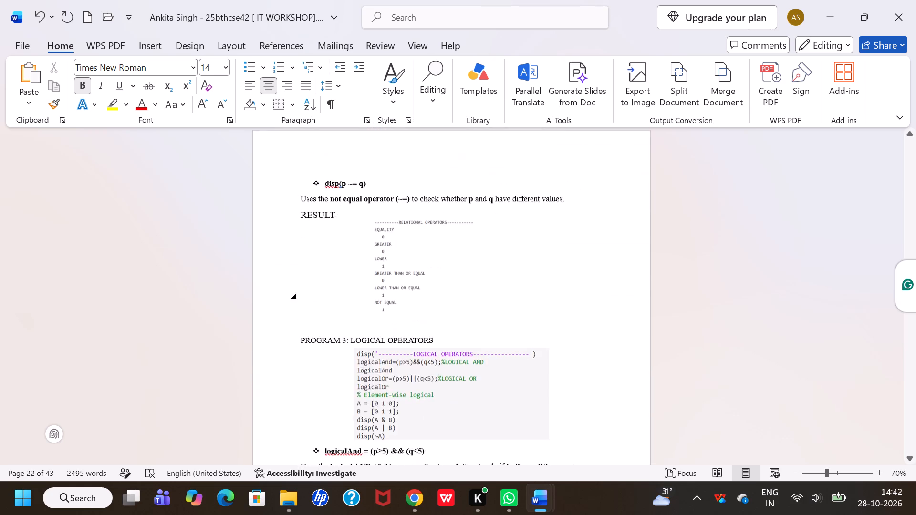
scroll(482, 285, down, 6)
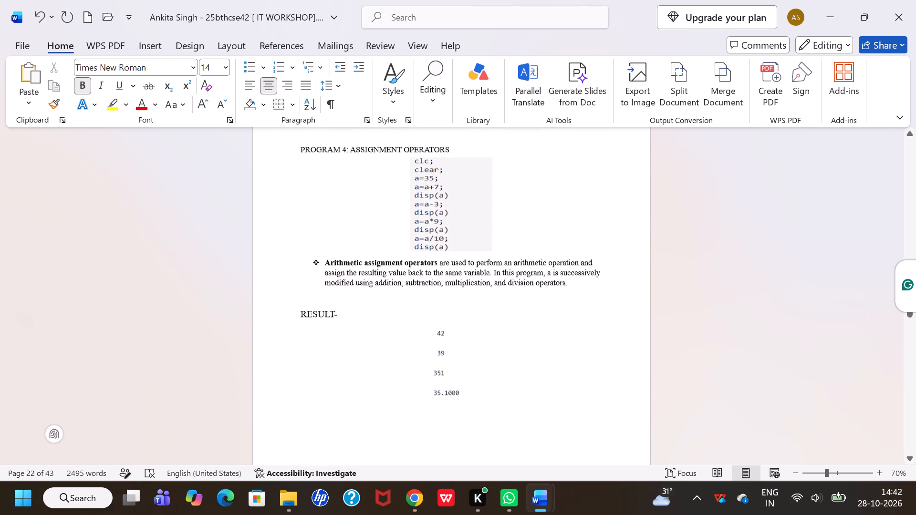
scroll(482, 285, down, 6)
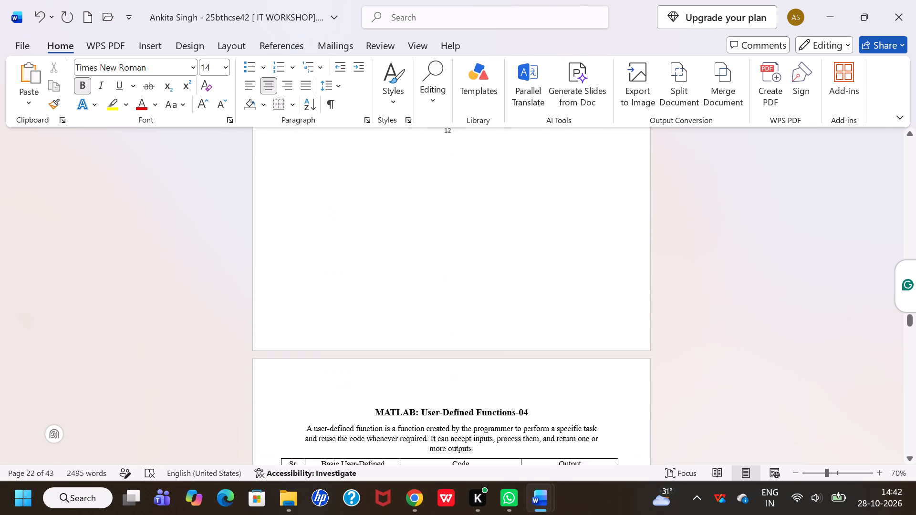
scroll(482, 285, down, 3)
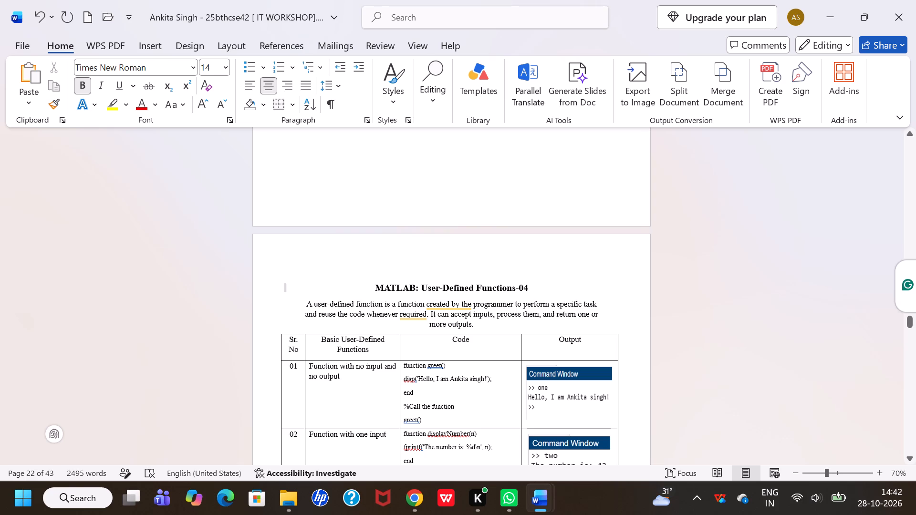
scroll(369, 285, down, 4)
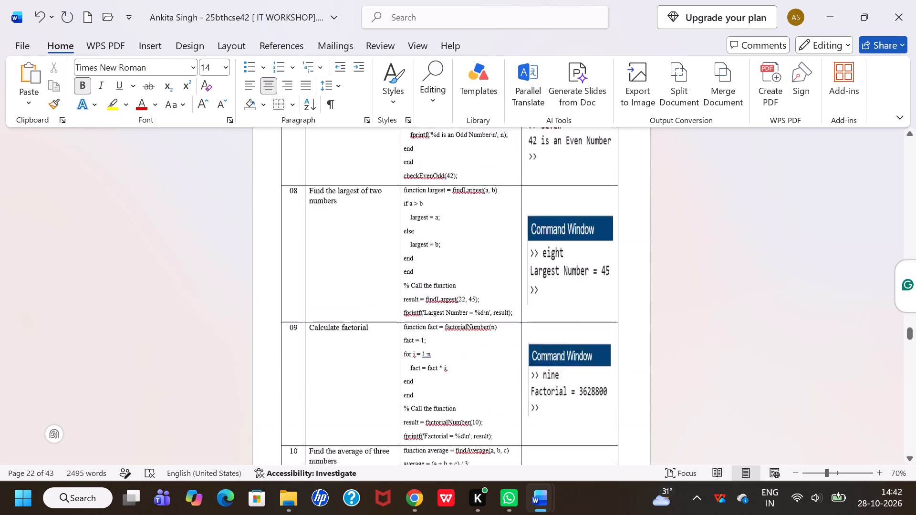
scroll(369, 285, down, 10)
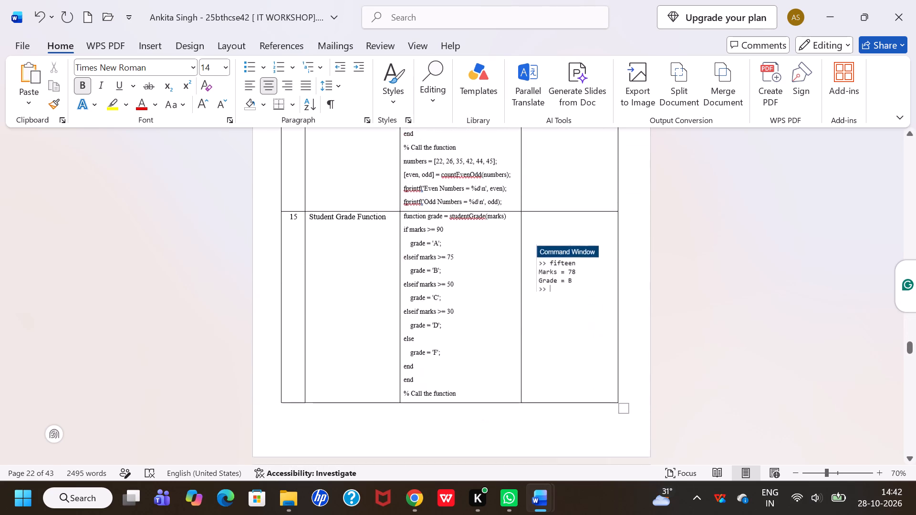
scroll(369, 285, down, 10)
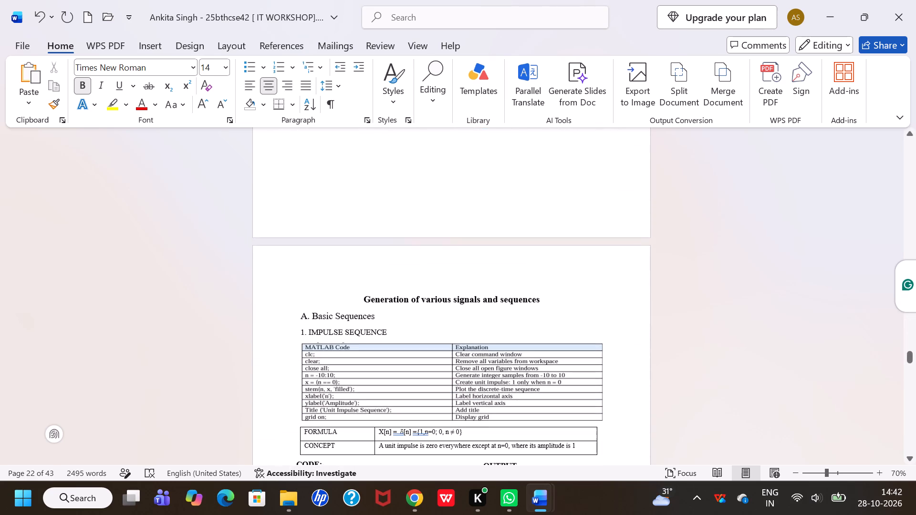
scroll(369, 285, down, 1)
click(359, 300)
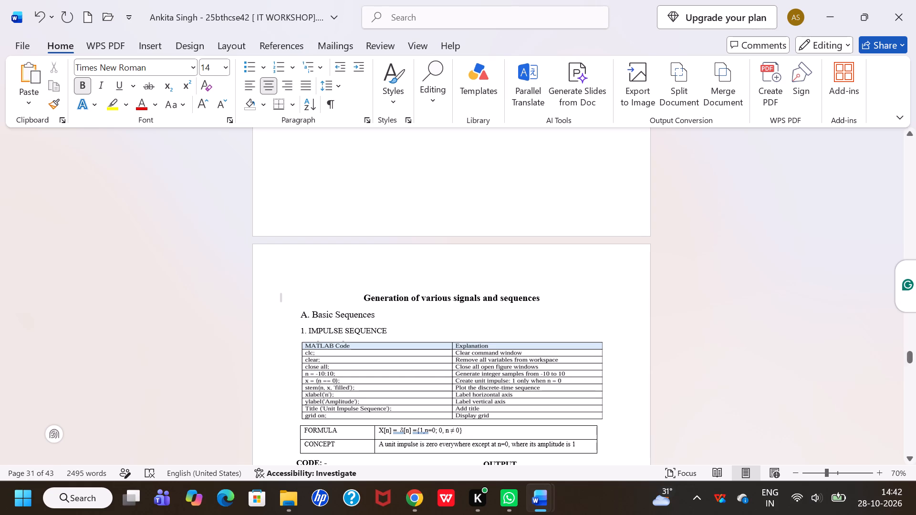
key(6)
text(.)
key(space)
key(space)
key(space)
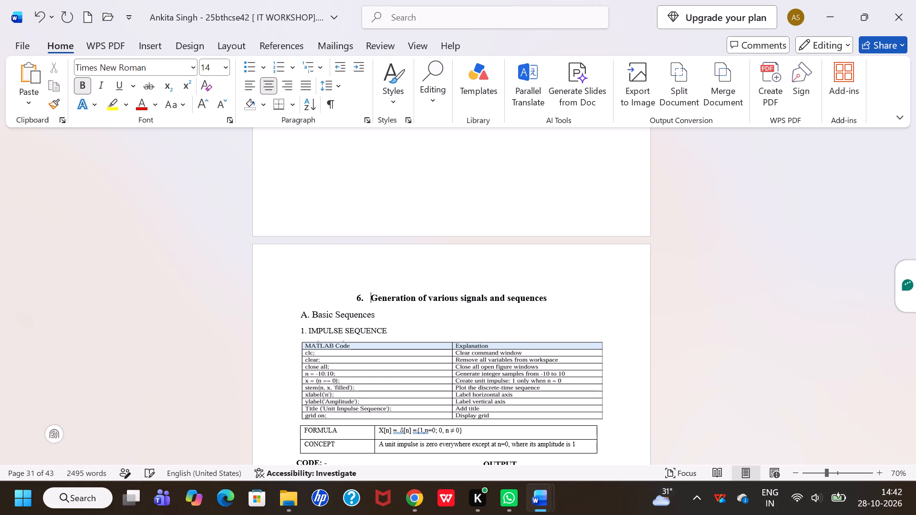
Remove the "-04" suffix from the "MATLAB: User-Defined Functions" heading.
scroll(424, 229, up, 8)
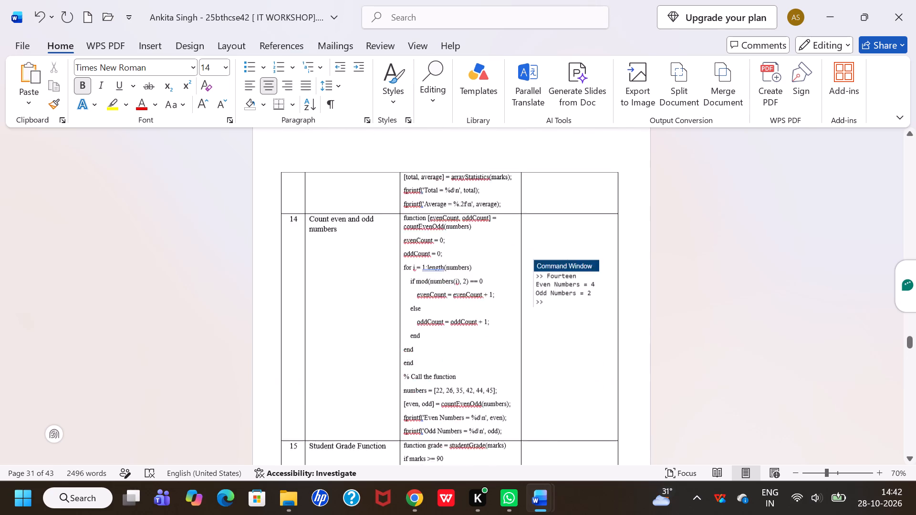
scroll(424, 229, up, 3)
scroll(424, 229, down, 1)
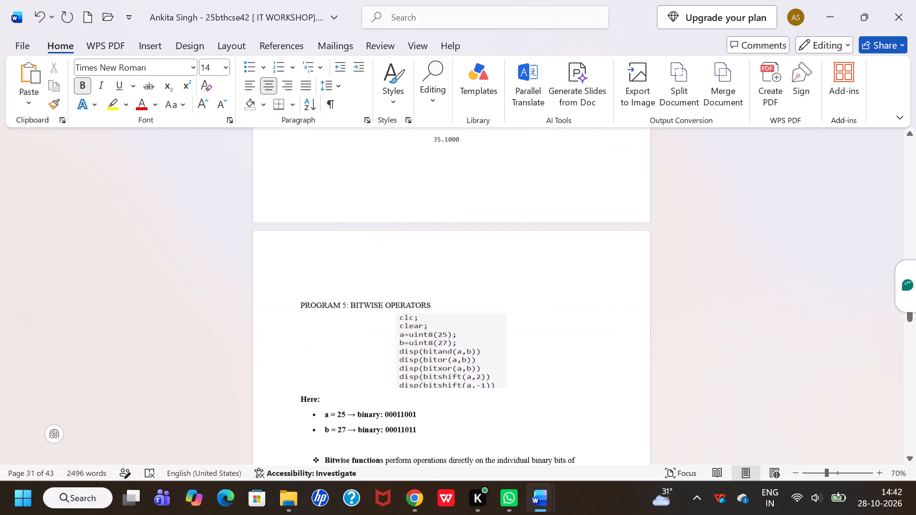
scroll(424, 229, down, 4)
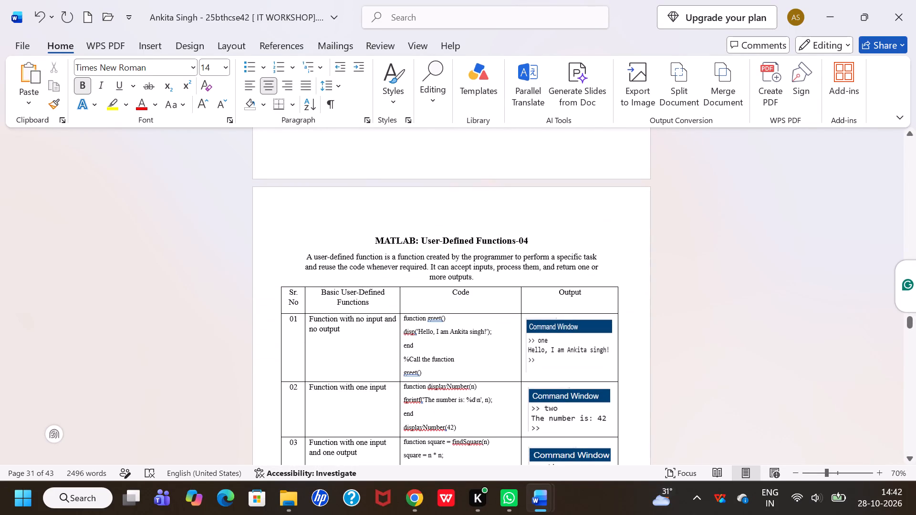
click(529, 236)
key(BackSpace)
key(BackSpace)
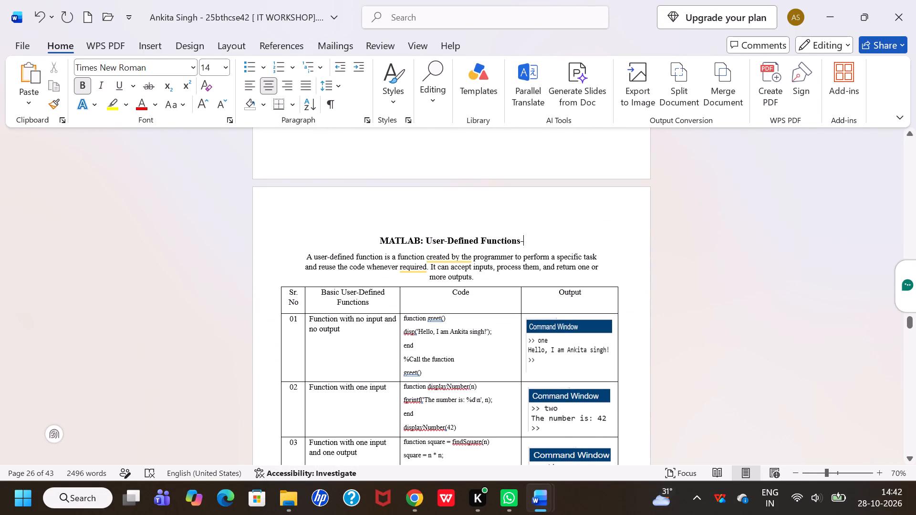
key(BackSpace)
Add the number "5. " before the "MATLAB: User-Defined Functions" heading.
click(375, 239)
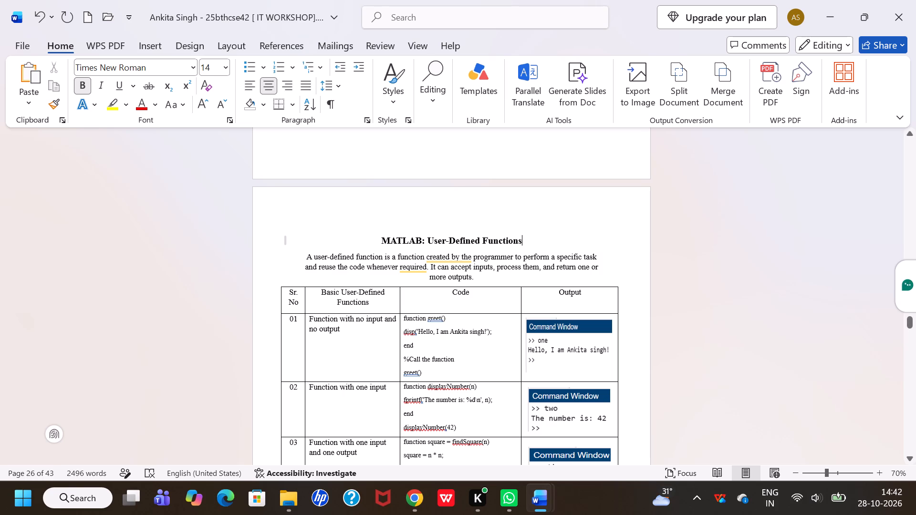
key(5)
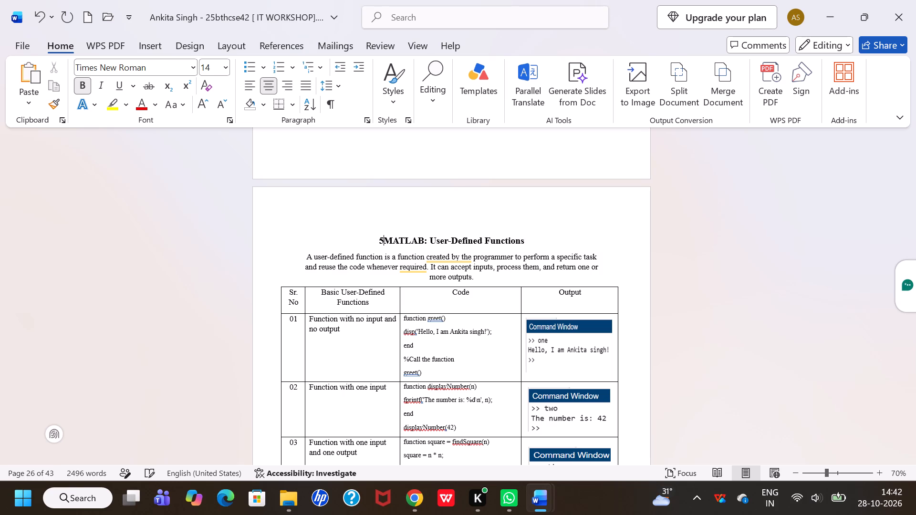
text(.)
key(space)
key(space)
click(547, 207)
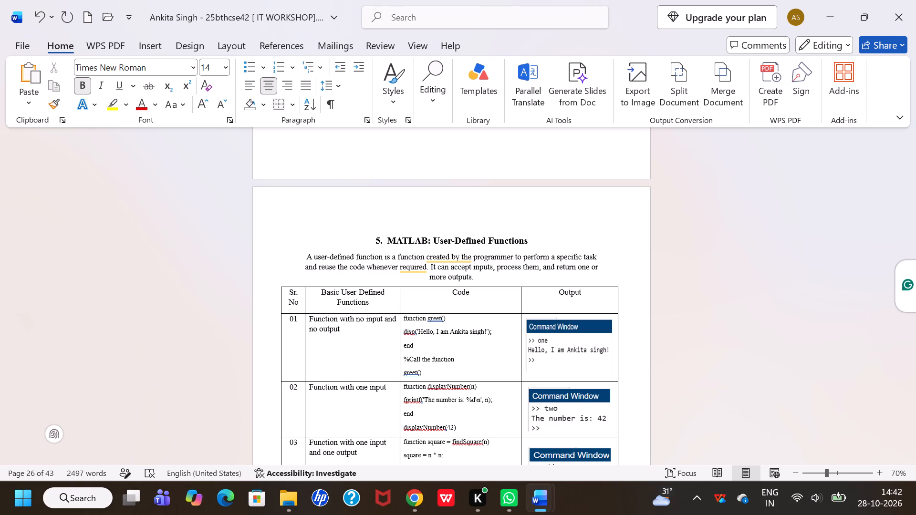
Set the font to Times New Roman at the end of row 10 in the user-defined functions table.
scroll(547, 207, down, 4)
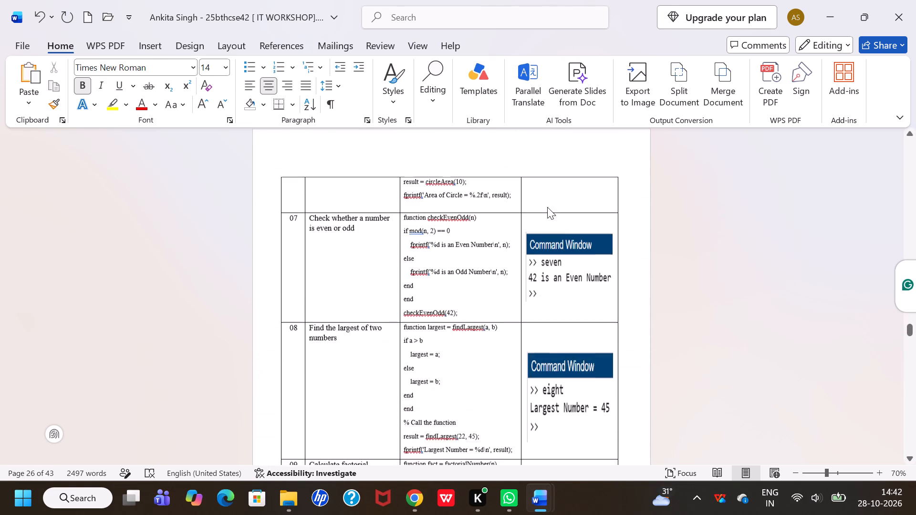
scroll(547, 207, down, 3)
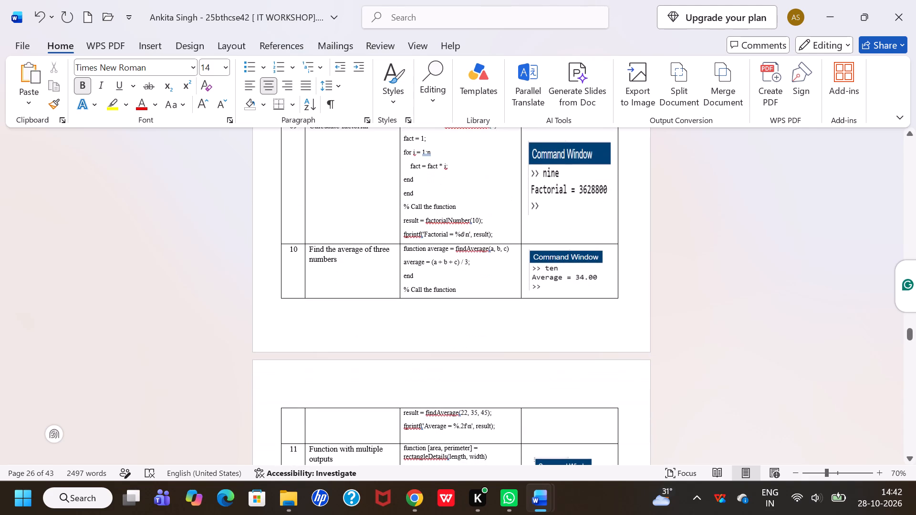
click(547, 207)
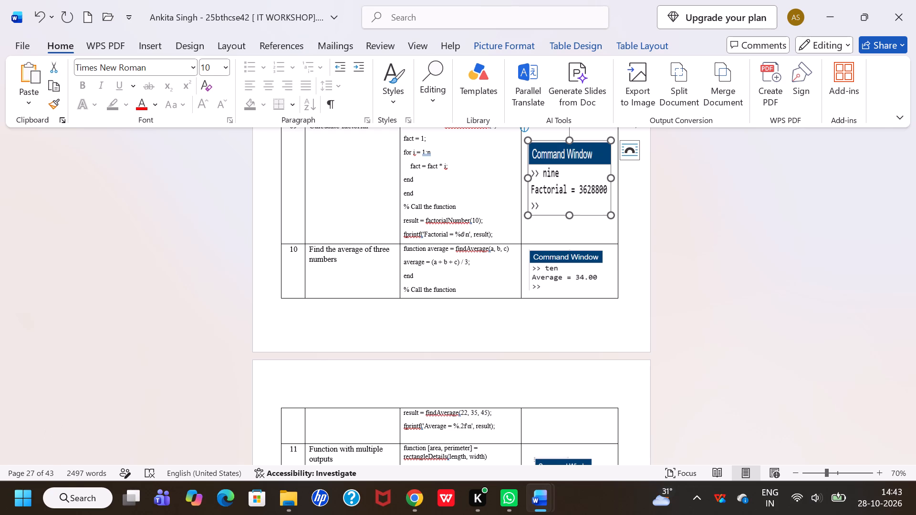
click(667, 264)
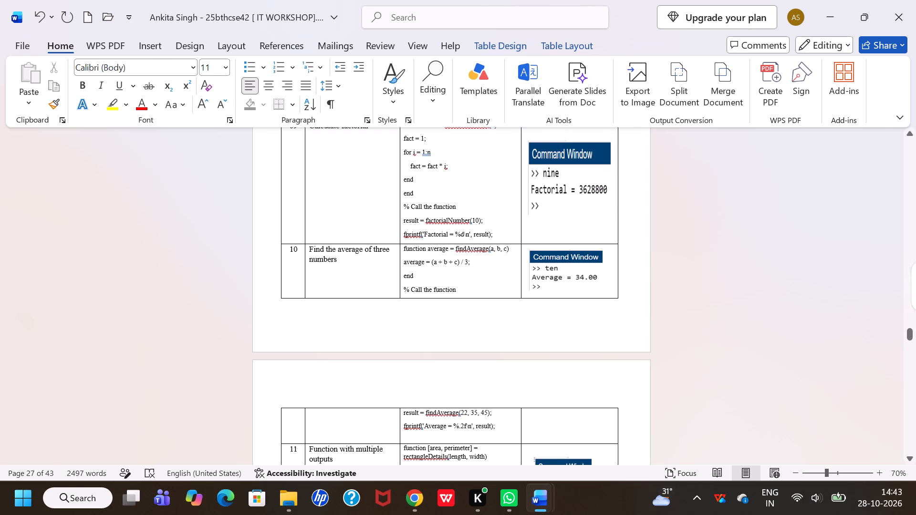
scroll(667, 264, down, 2)
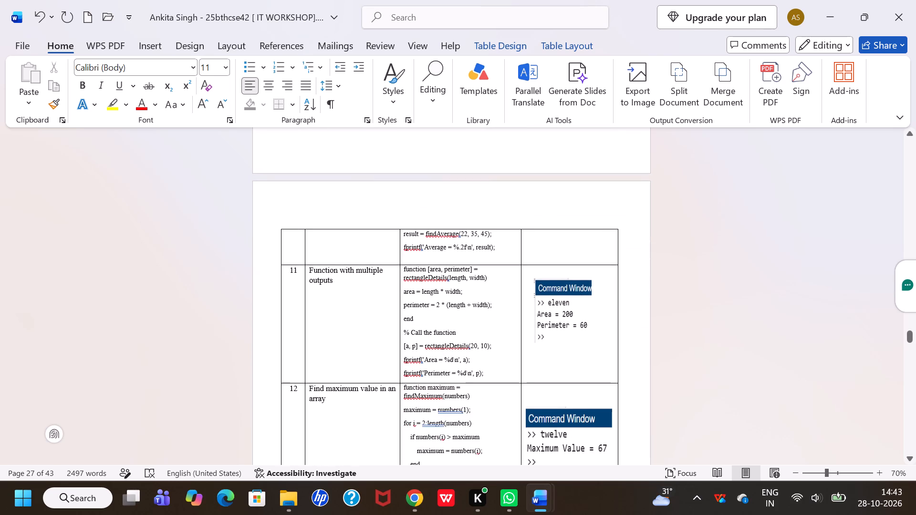
click(191, 66)
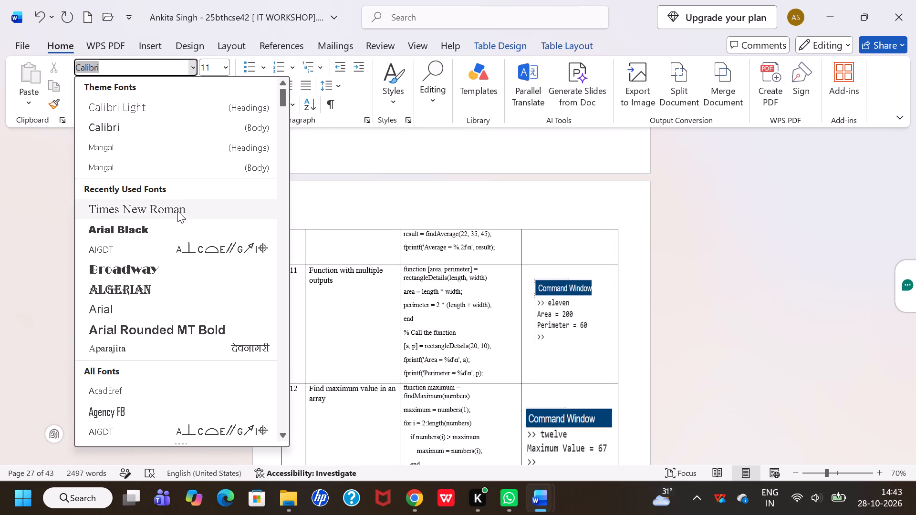
click(177, 211)
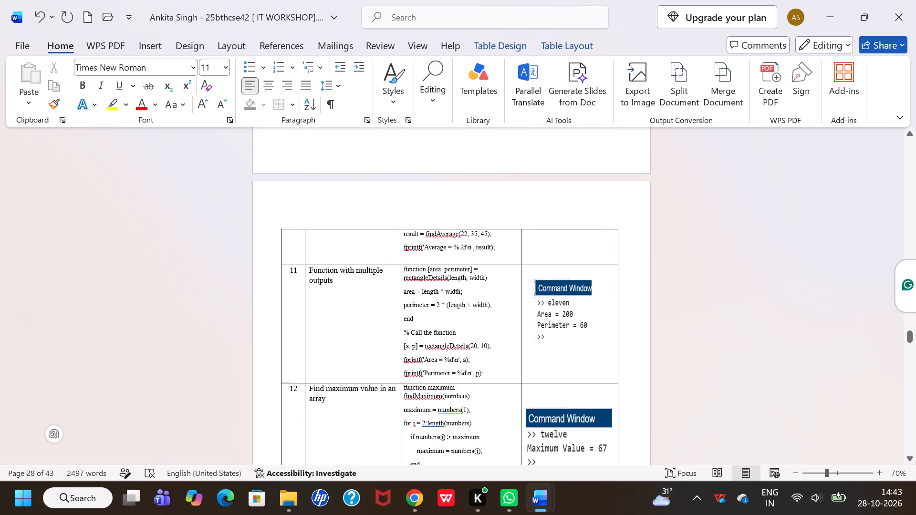
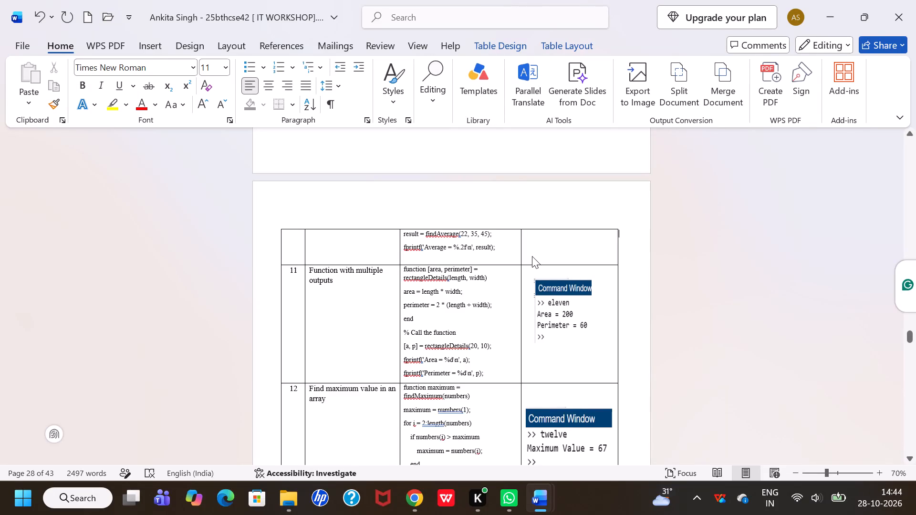
Renumber the "MATLAB Practical" heading above the control structures programs as 7.
scroll(532, 256, down, 2)
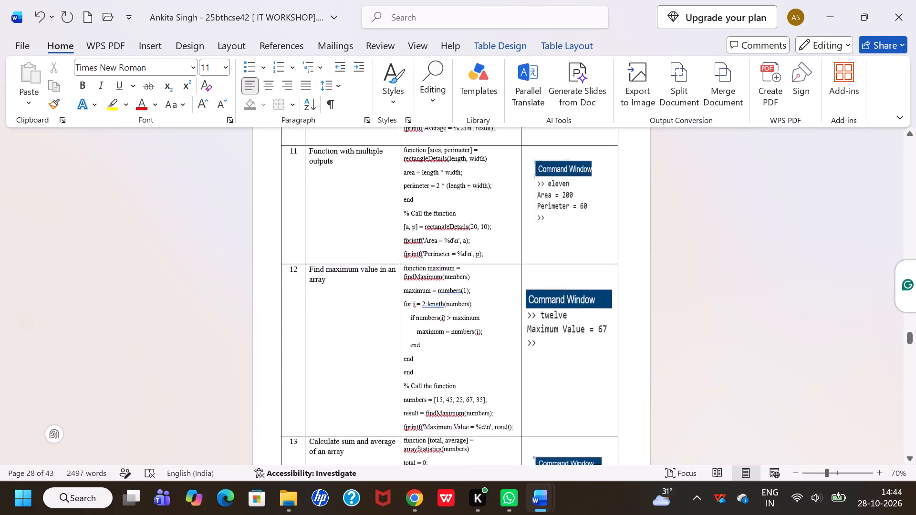
scroll(532, 256, down, 5)
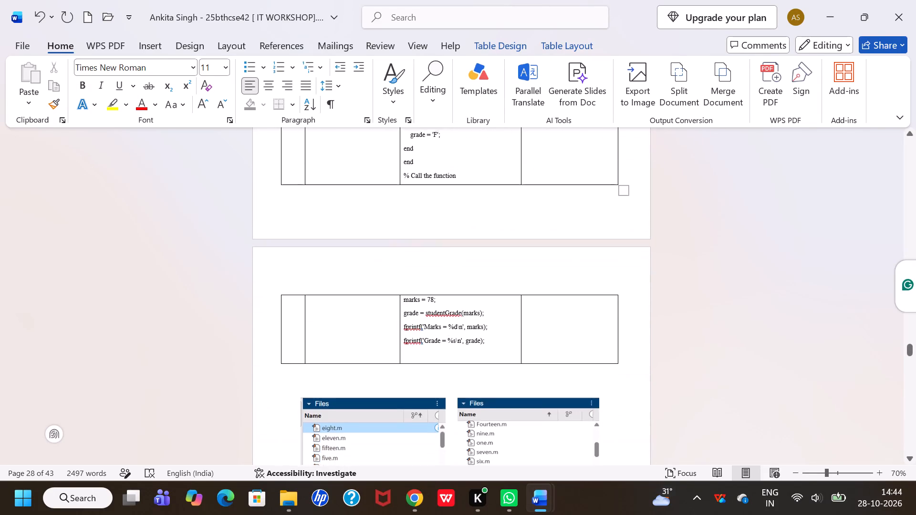
scroll(532, 256, down, 5)
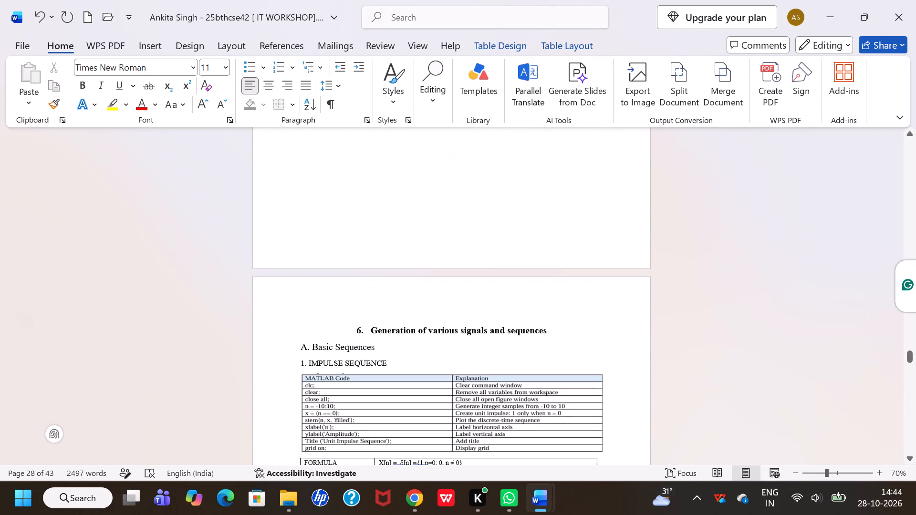
scroll(532, 256, down, 6)
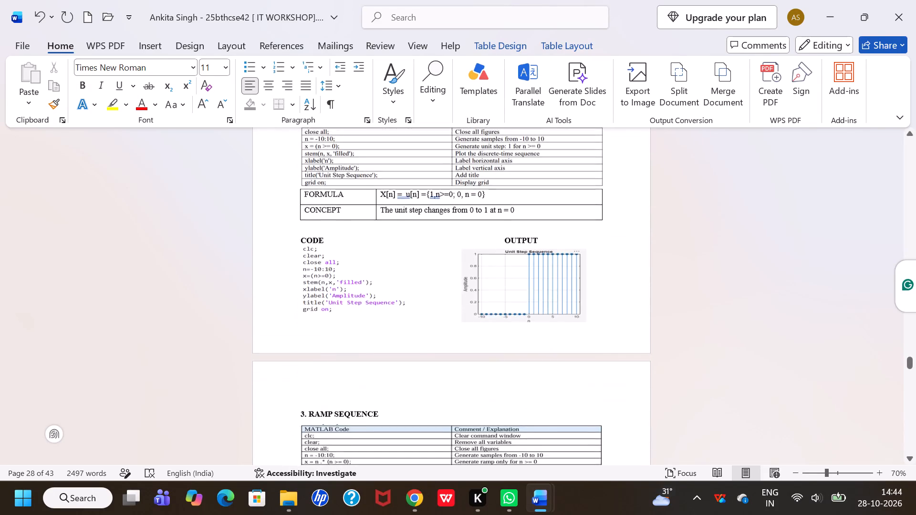
scroll(532, 256, down, 9)
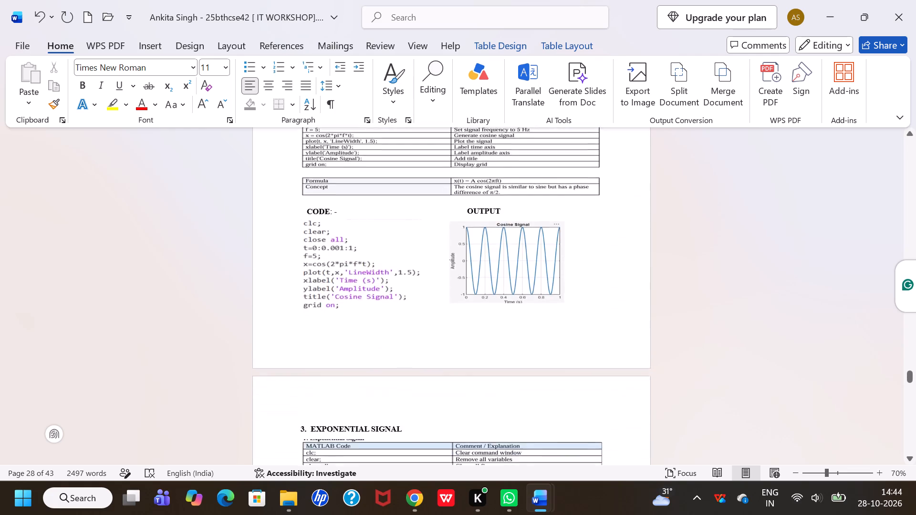
scroll(532, 256, down, 10)
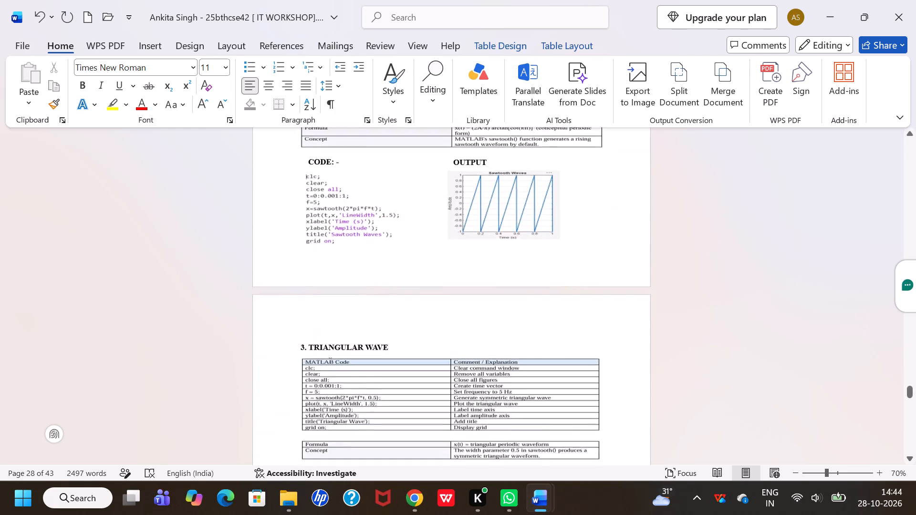
scroll(532, 256, down, 10)
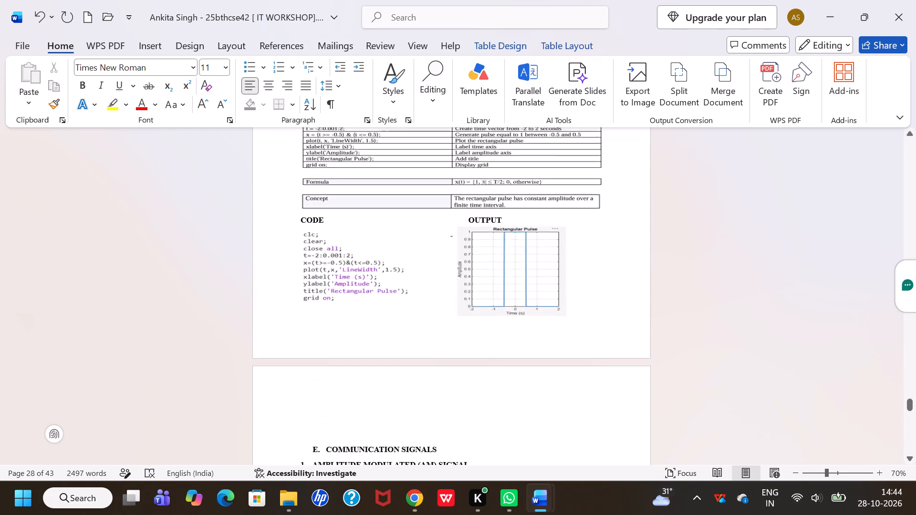
scroll(532, 256, down, 4)
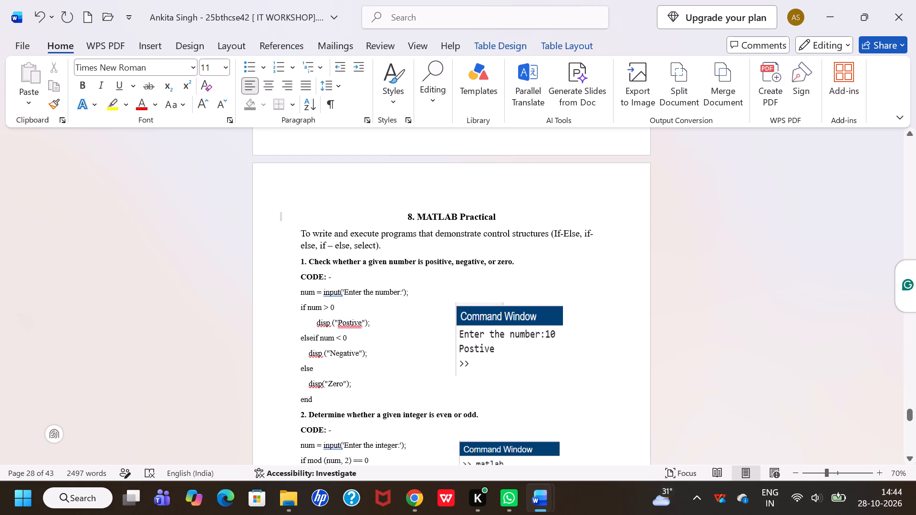
click(412, 214)
key(BackSpace)
key(7)
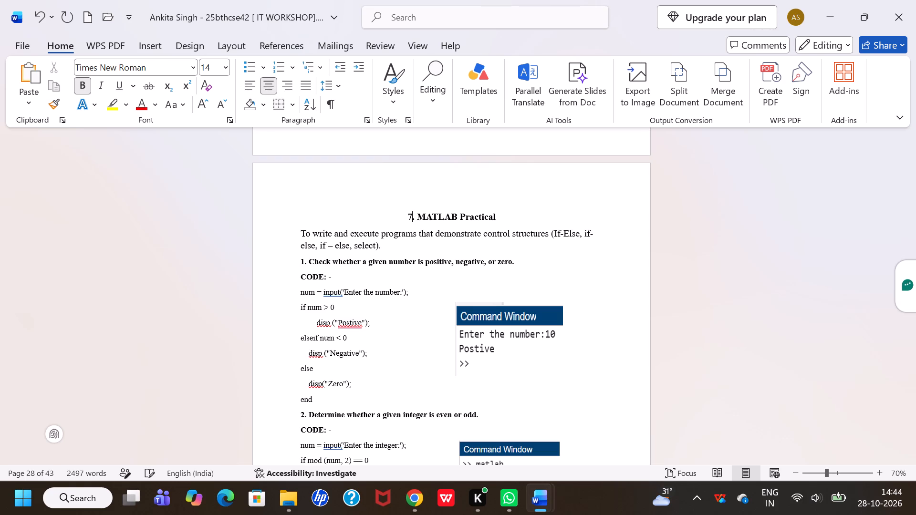
Renumber the heading "To practice MATLAB vector creation, indexing, extraction of even numbers" on the last page as 8.
scroll(504, 269, down, 7)
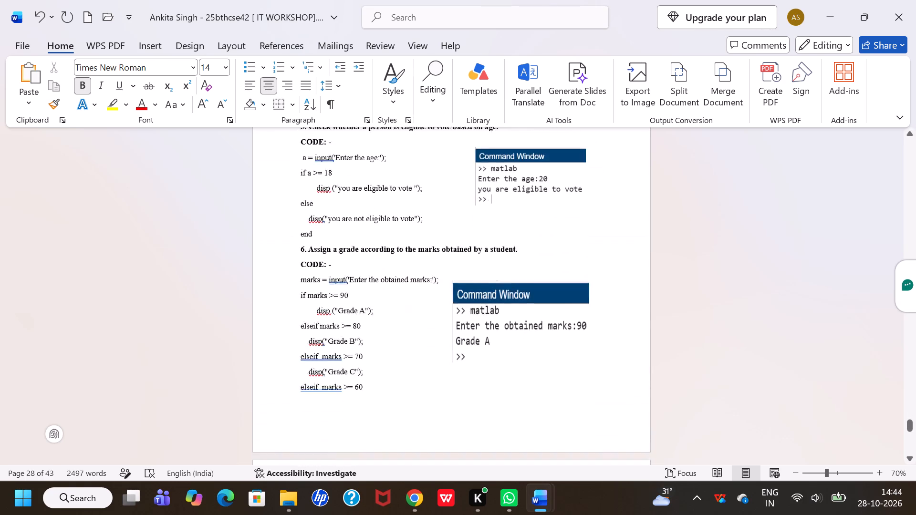
scroll(504, 269, down, 1)
scroll(504, 269, up, 2)
scroll(504, 269, down, 2)
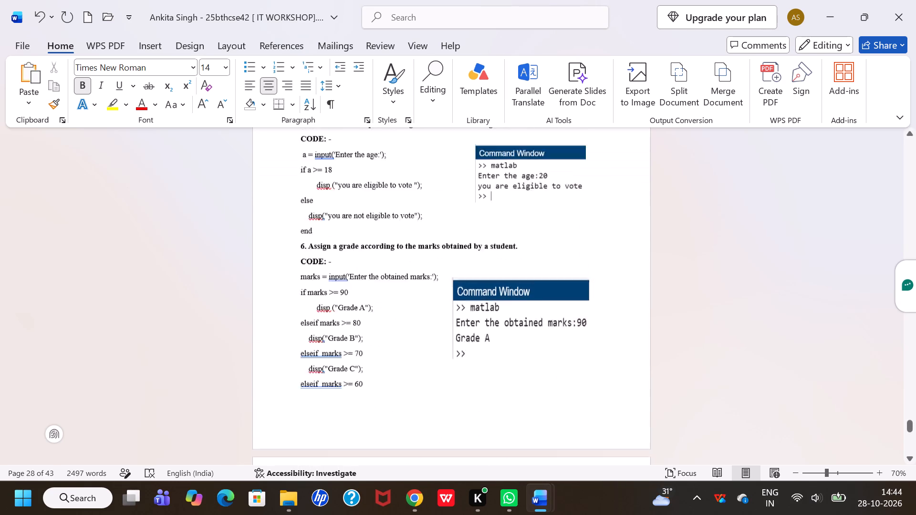
scroll(504, 269, down, 8)
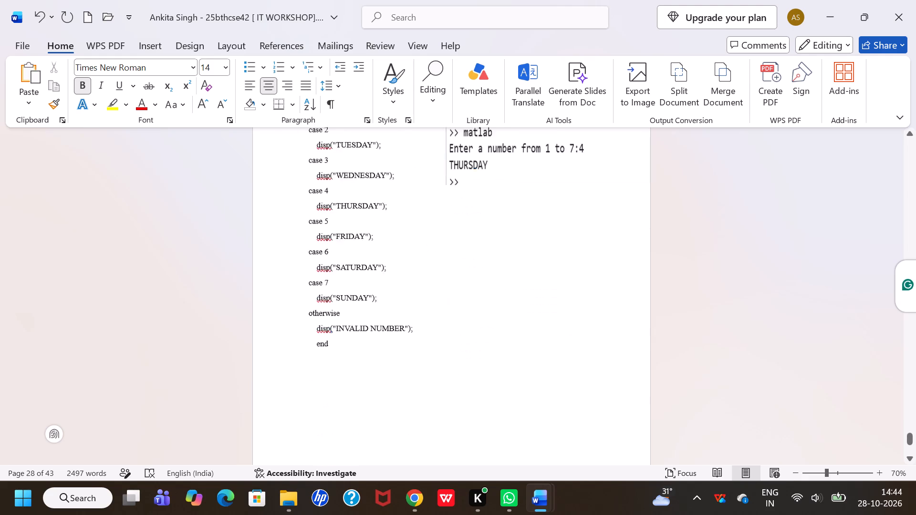
scroll(504, 269, down, 3)
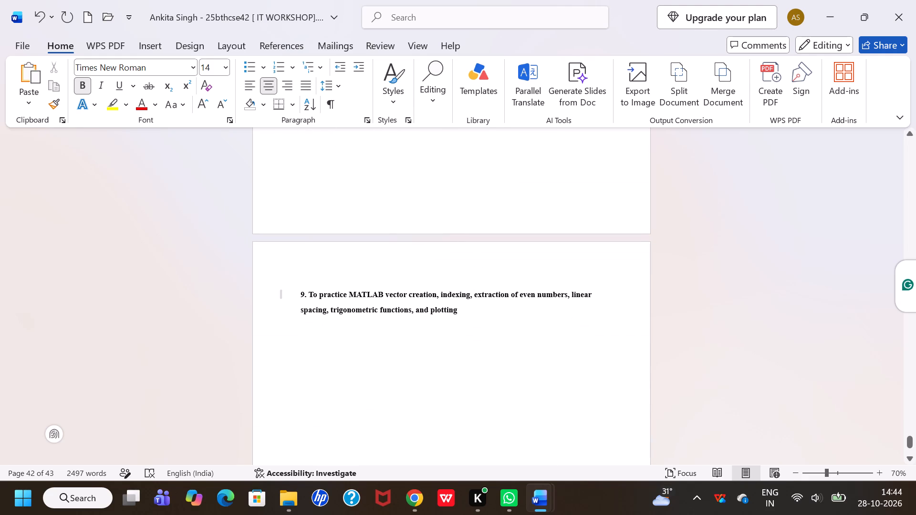
click(305, 292)
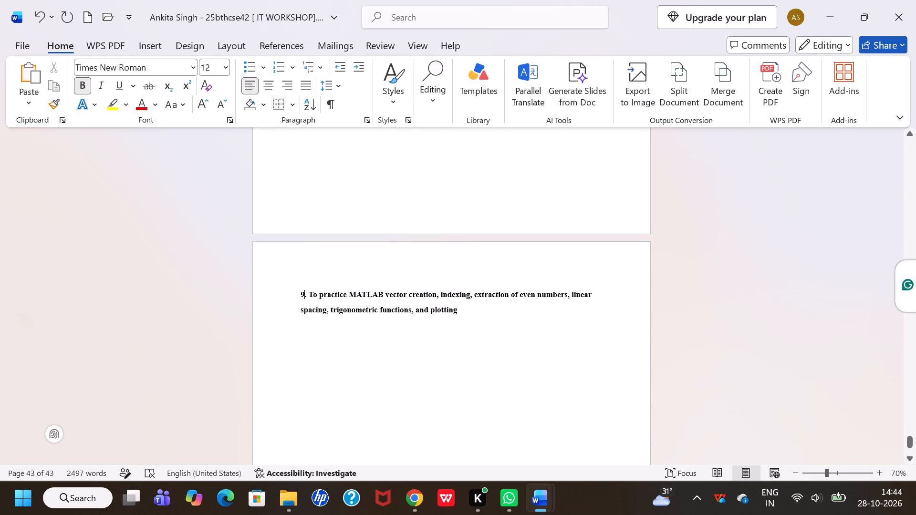
key(BackSpace)
key(8)
Set both lines of the vector creation and plotting heading to font size 14.
double_click(428, 297)
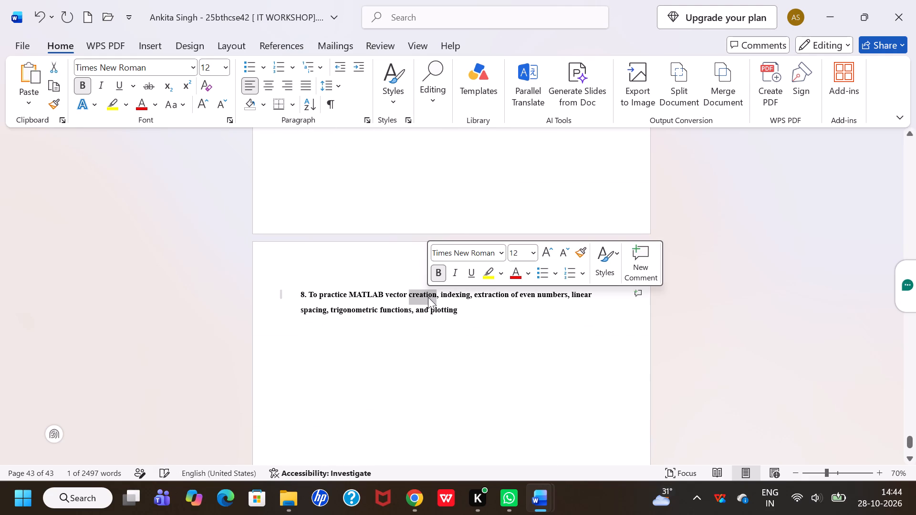
triple_click(428, 297)
triple_click(428, 297)
click(428, 297)
click(428, 297)
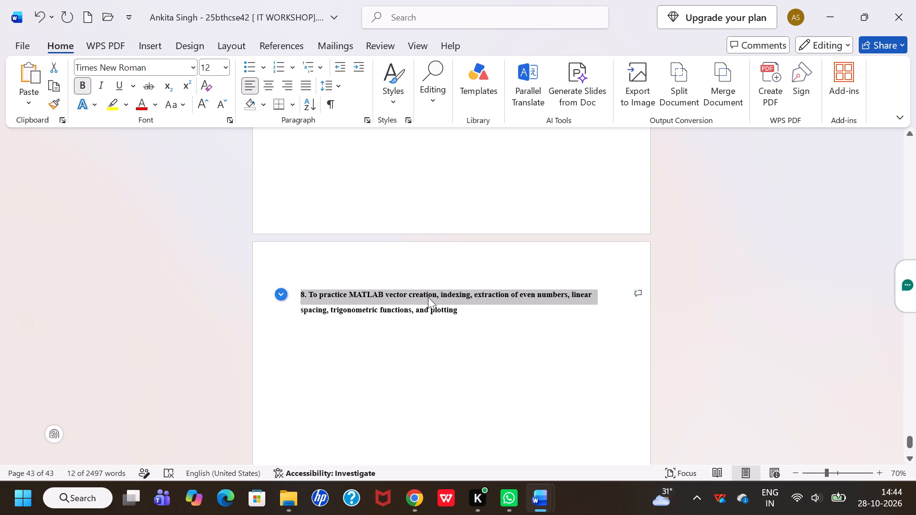
triple_click(428, 297)
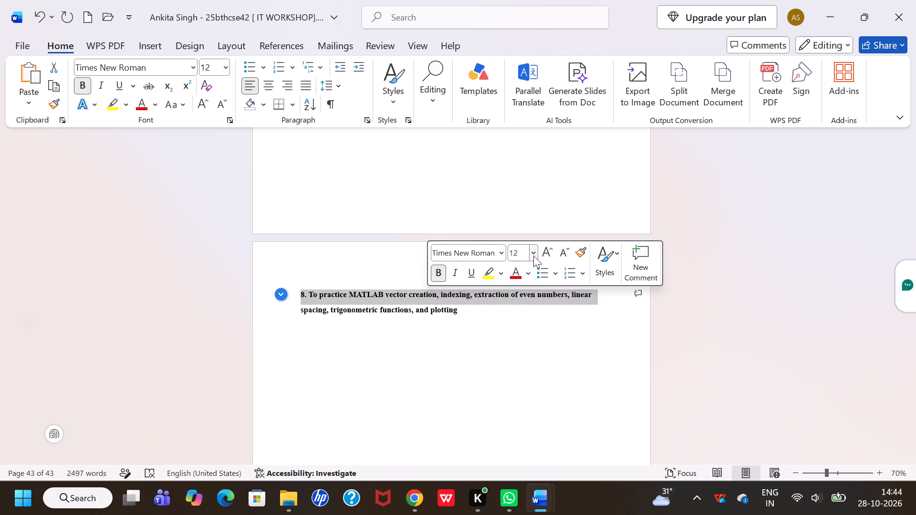
click(533, 256)
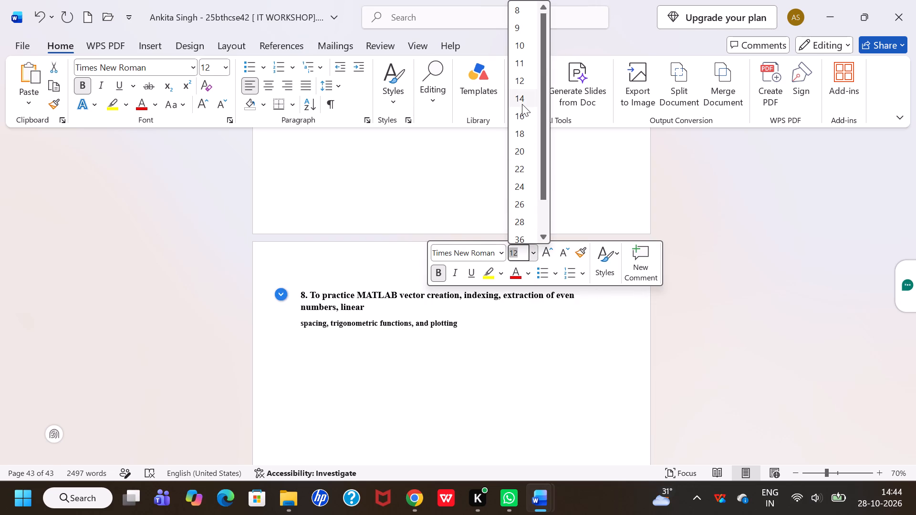
click(522, 104)
triple_click(416, 329)
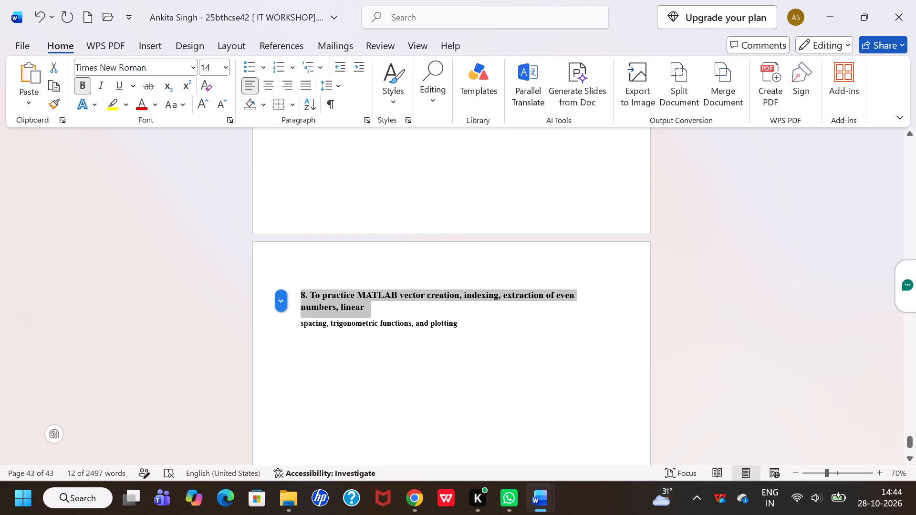
click(521, 286)
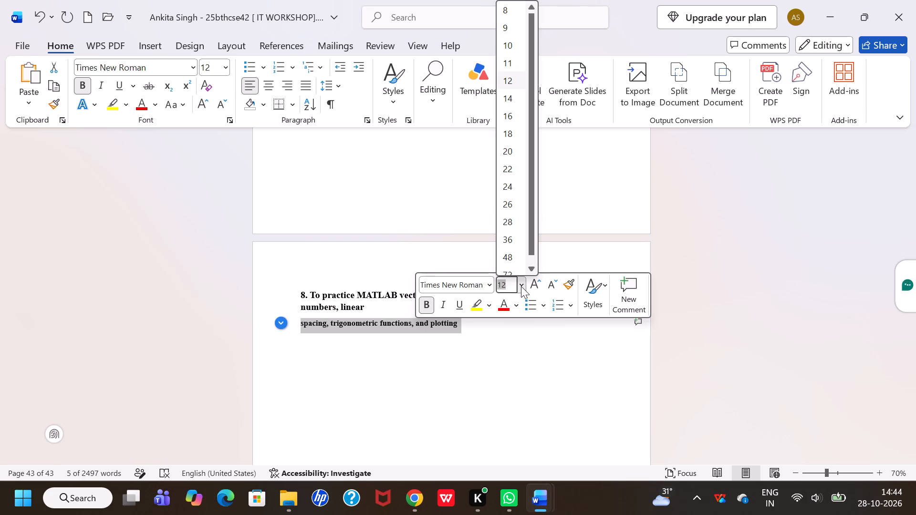
click(513, 98)
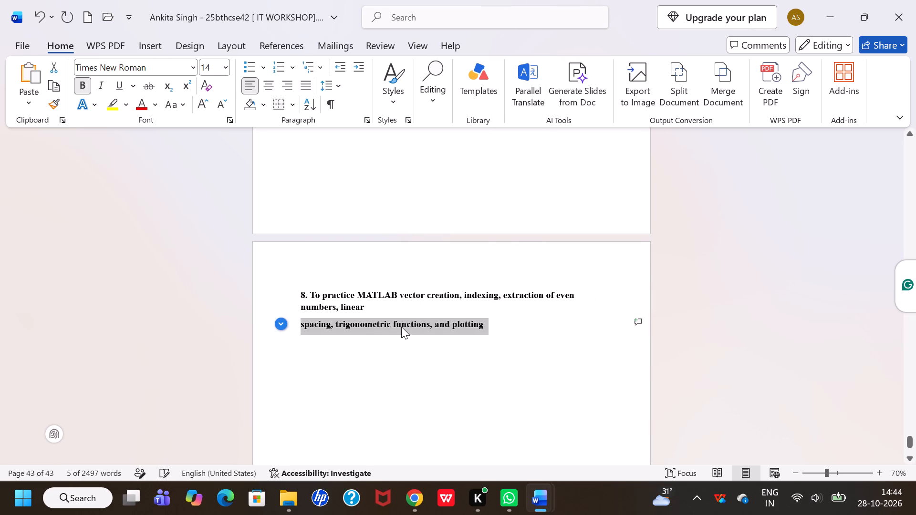
Join the "spacing, trigonometric functions, and plotting" line onto the heading line above it and save the document.
click(297, 323)
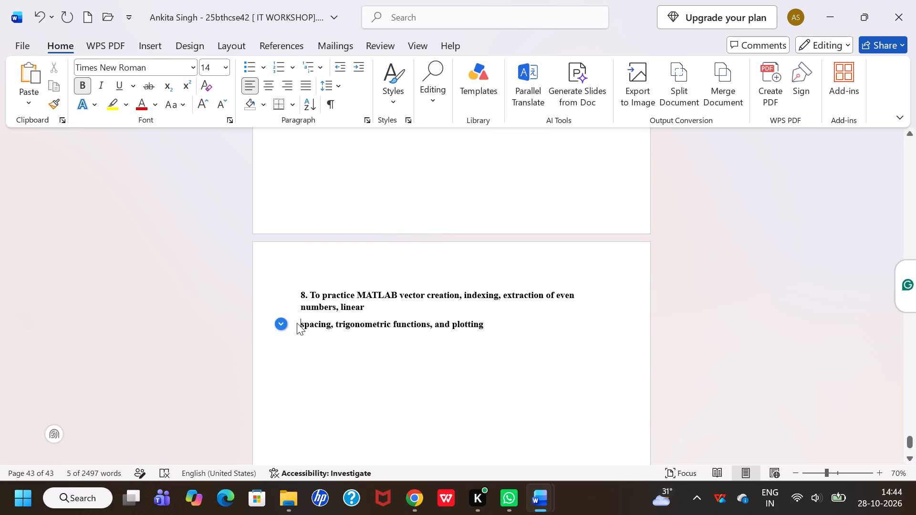
key(BackSpace)
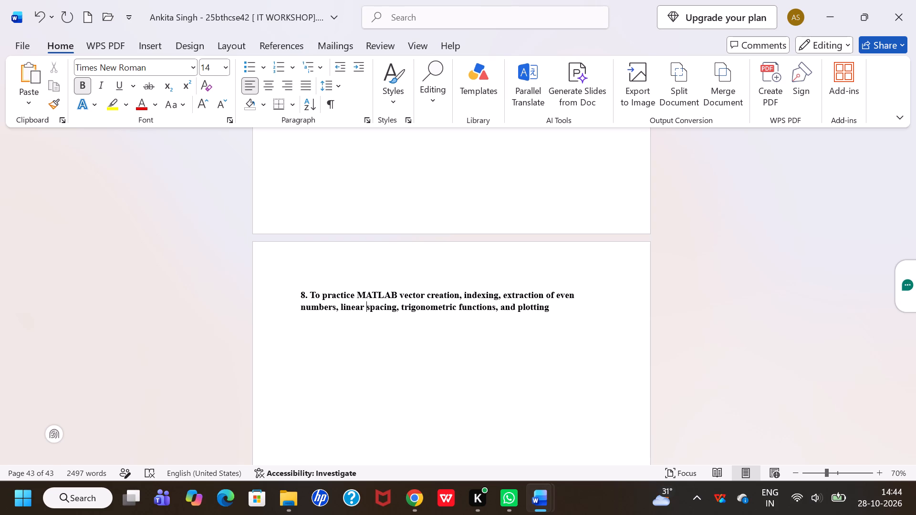
key(ctrl+s)
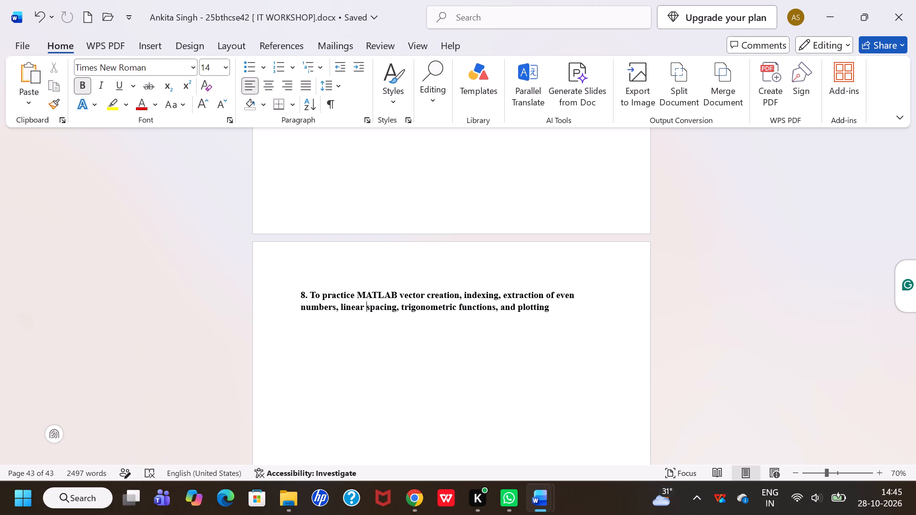
Add a period after "plotting" at the end of the vector creation heading.
click(455, 349)
click(555, 307)
key(period)
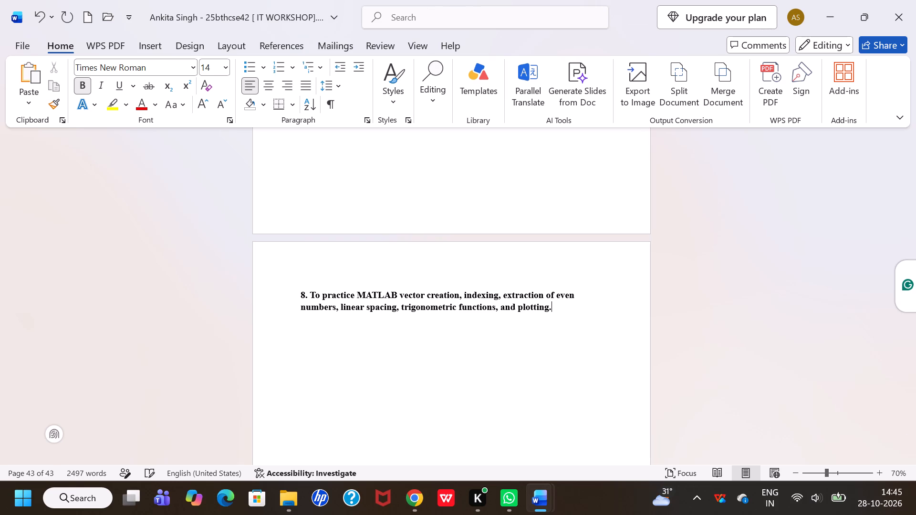
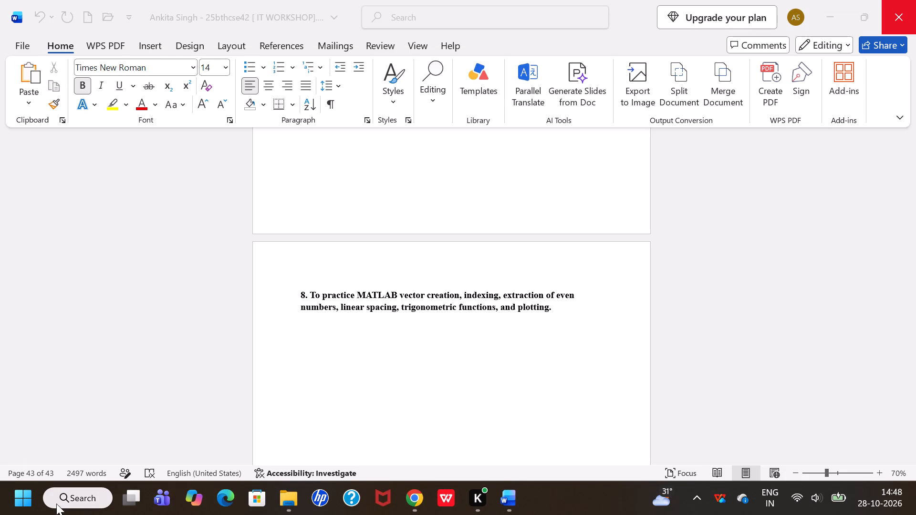
Open the Windows Start menu to reach the pinned apps.
click(18, 491)
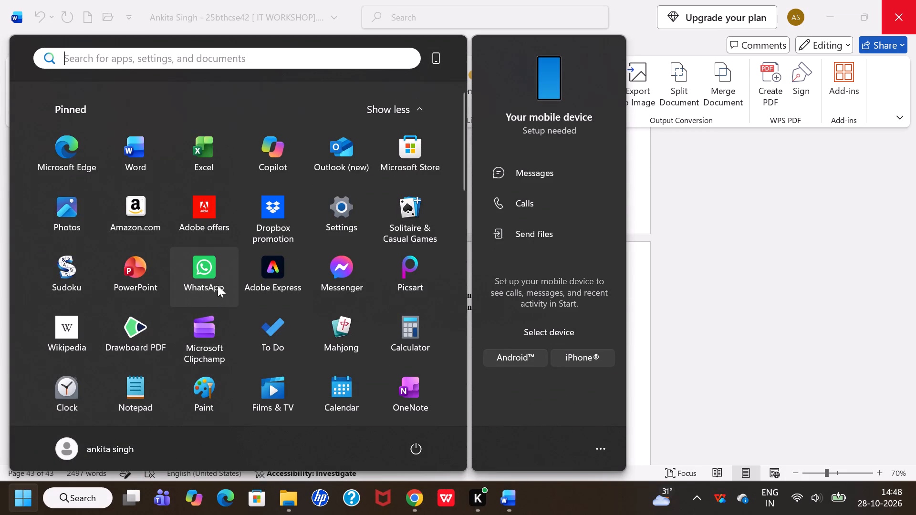
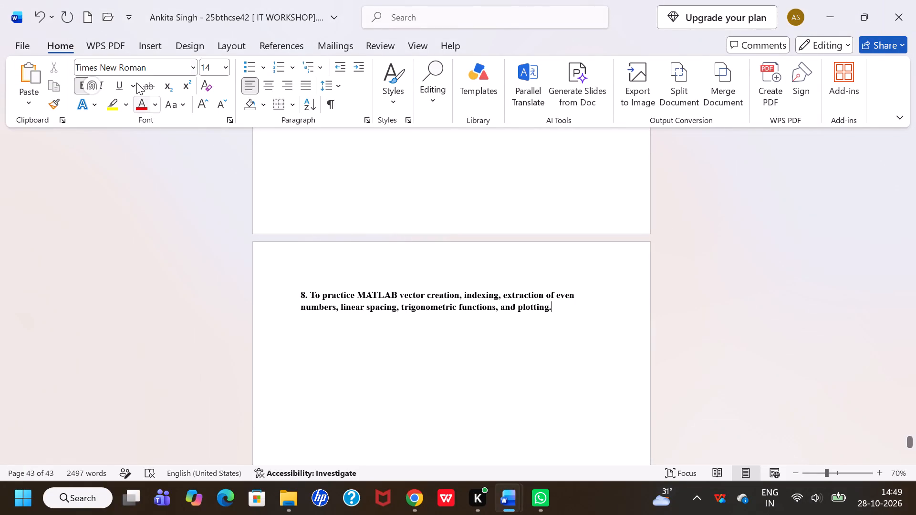
Insert a table with four columns and four rows below the section 8 heading.
click(148, 49)
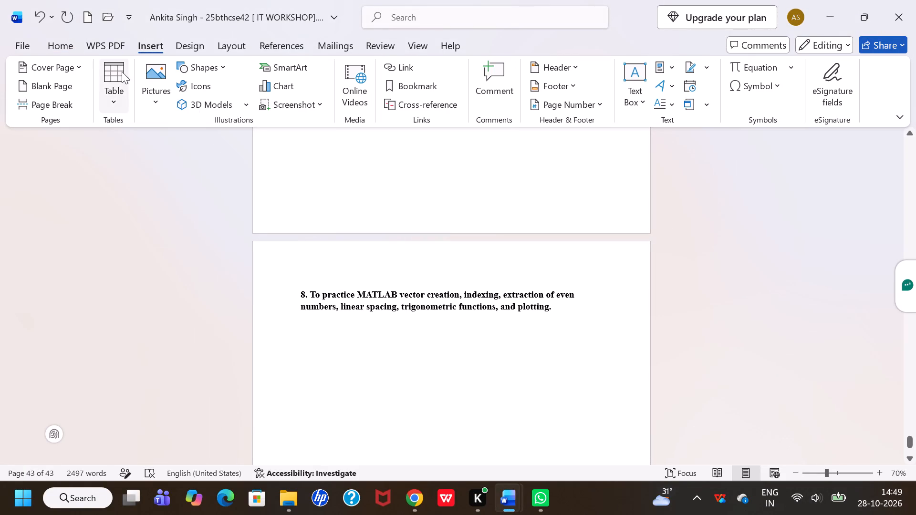
click(121, 72)
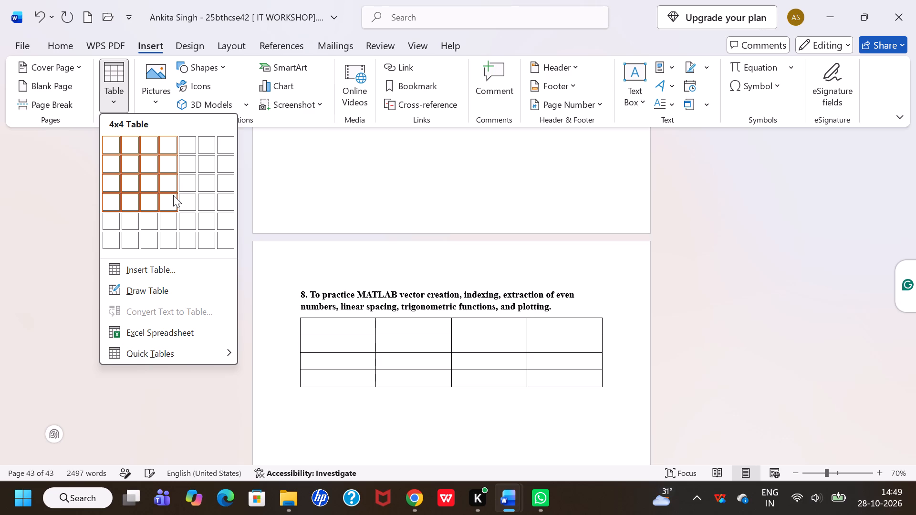
click(173, 195)
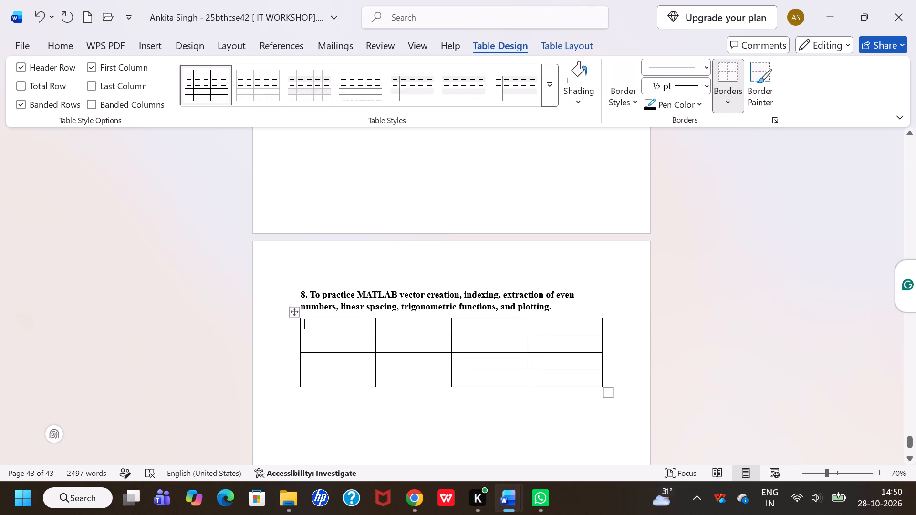
Enter STEP as the first column's header and narrow that column to fit the word.
text(STEO)
key(BackSpace)
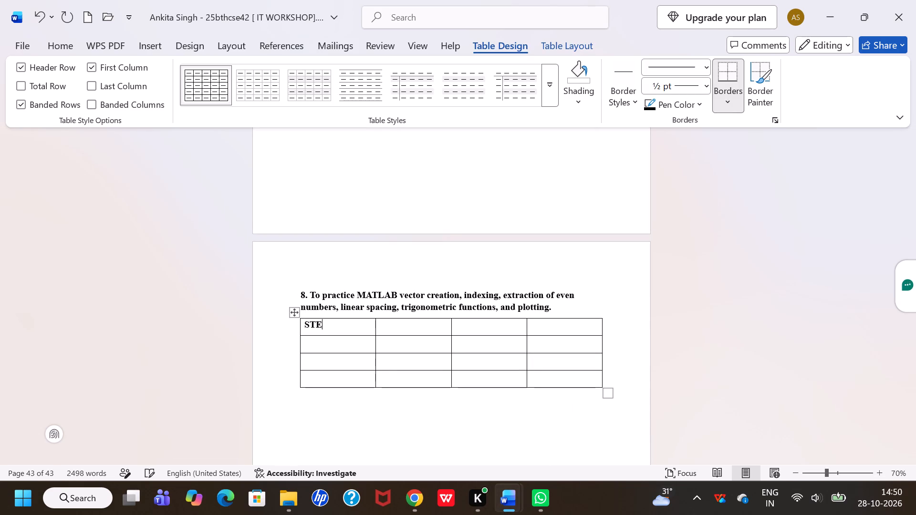
key(p)
drag(375, 325, 342, 328)
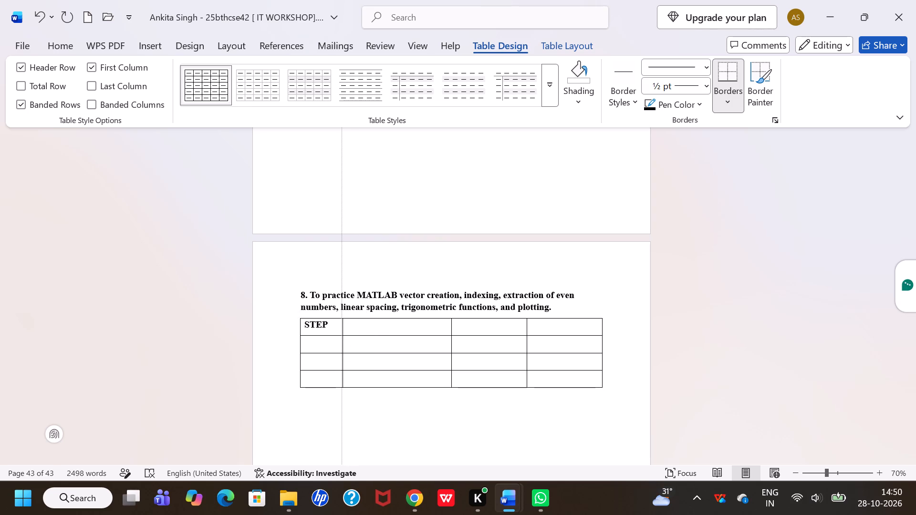
drag(342, 328, 334, 328)
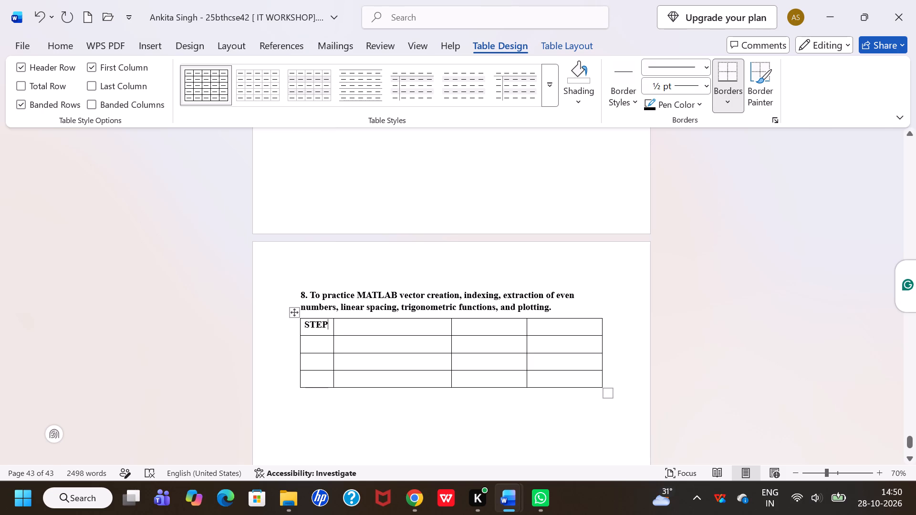
Number the first row below the STEP header as 1.
click(319, 347)
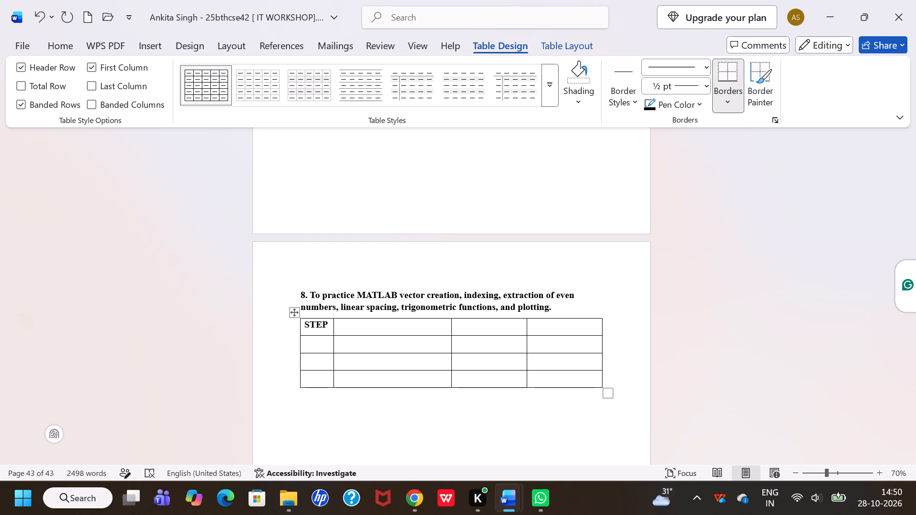
key(1)
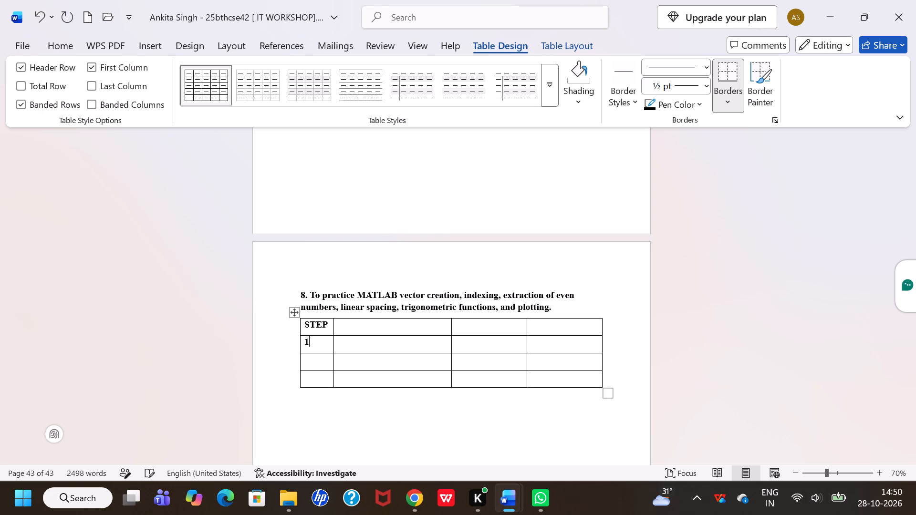
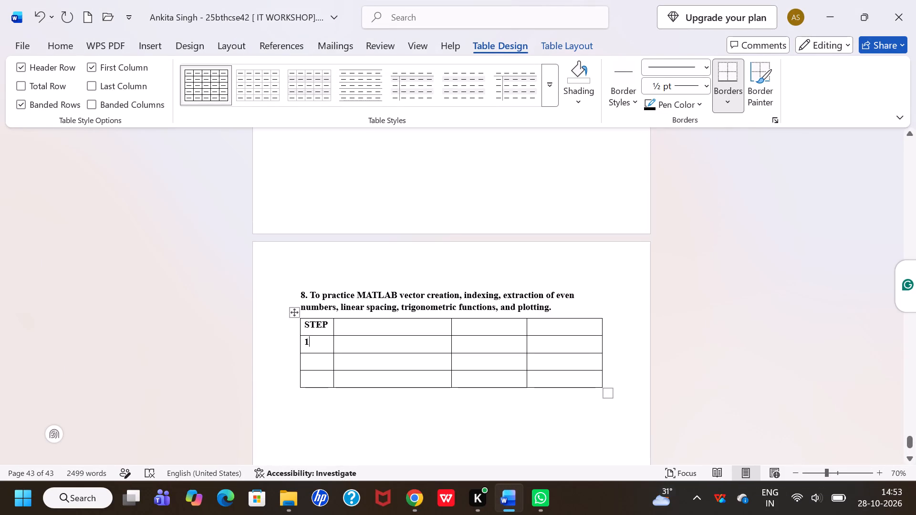
scroll(524, 228, up, 13)
scroll(524, 228, up, 15)
scroll(524, 228, up, 15)
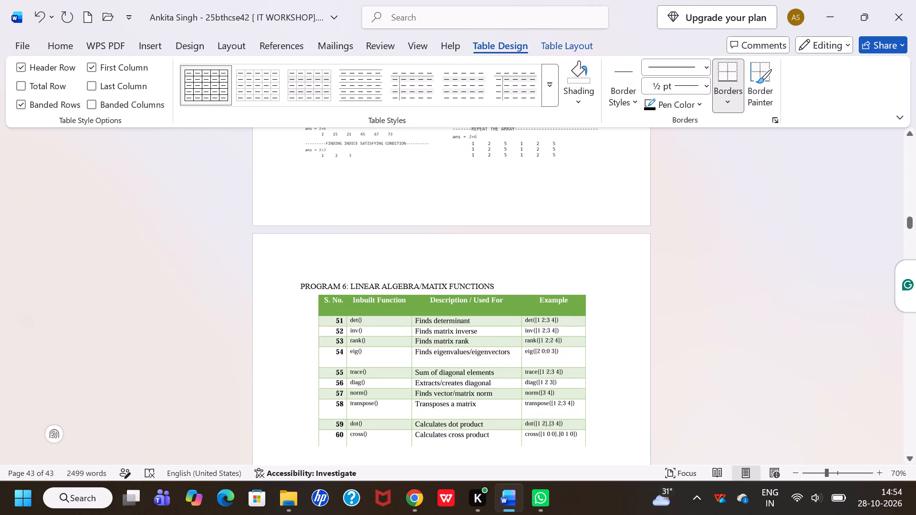
scroll(524, 228, up, 8)
scroll(524, 228, up, 14)
scroll(524, 228, down, 1)
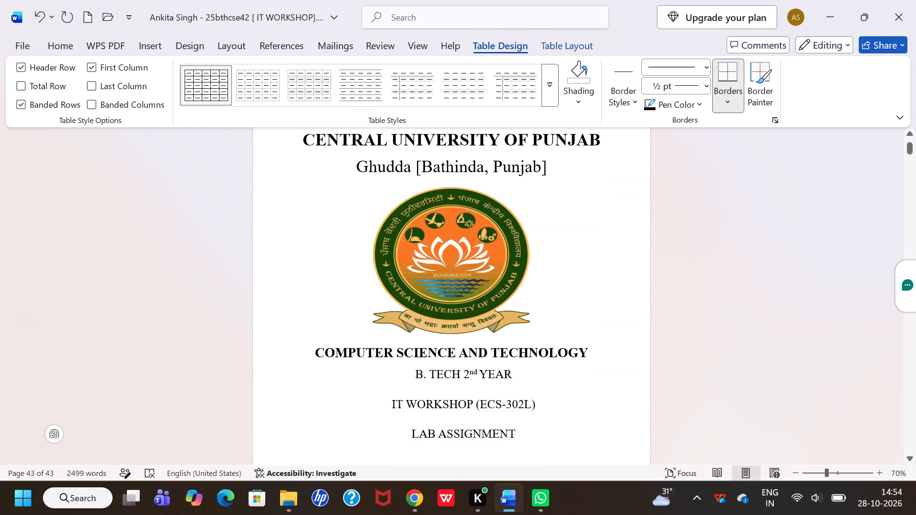
scroll(524, 228, down, 4)
scroll(524, 228, up, 1)
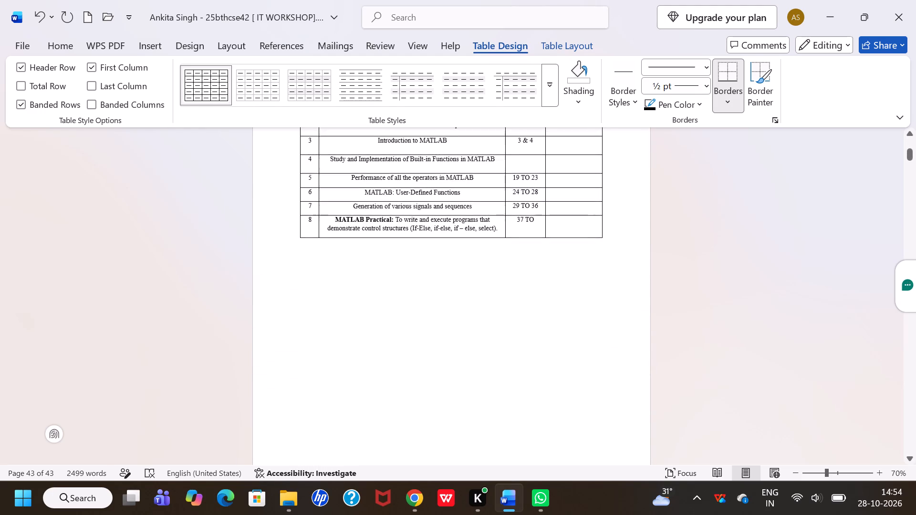
scroll(524, 228, up, 1)
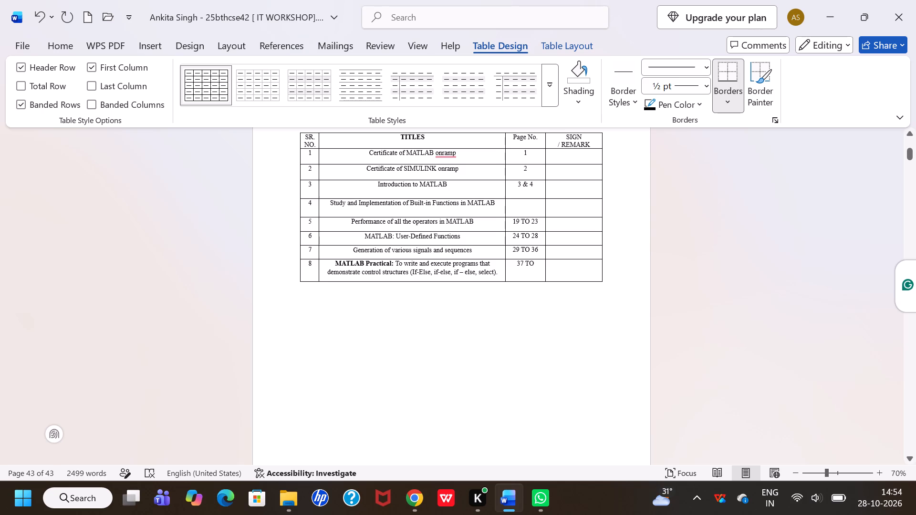
scroll(462, 263, up, 1)
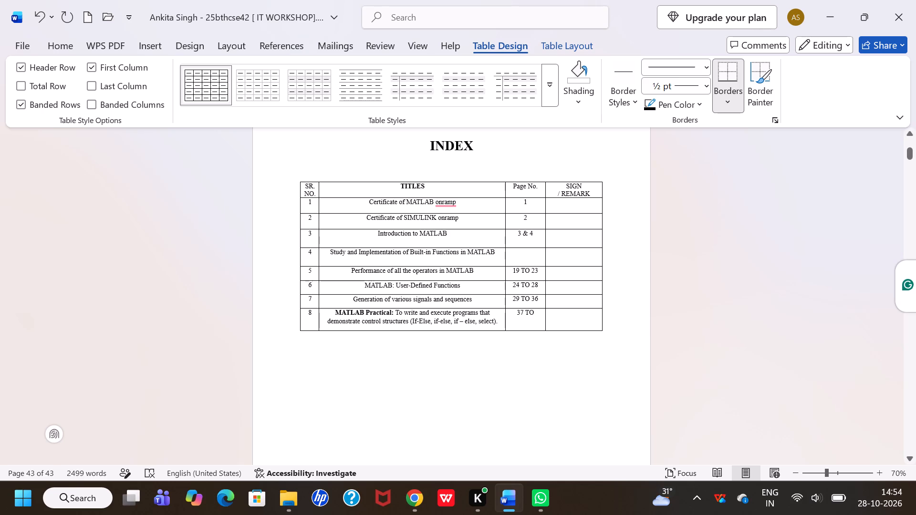
right_click(499, 324)
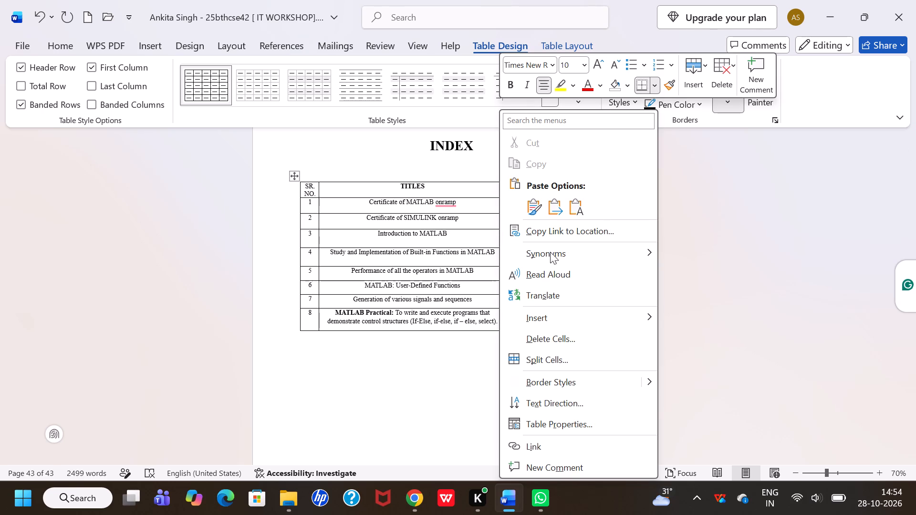
click(697, 82)
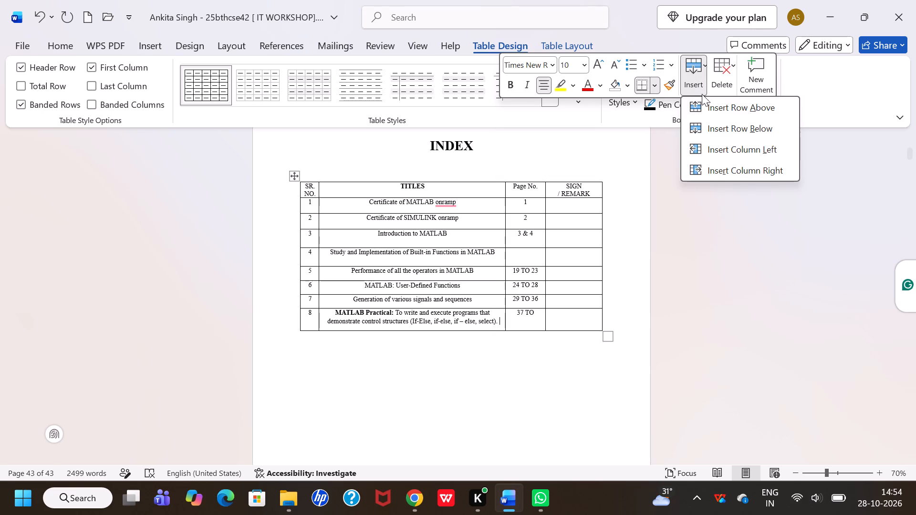
click(731, 132)
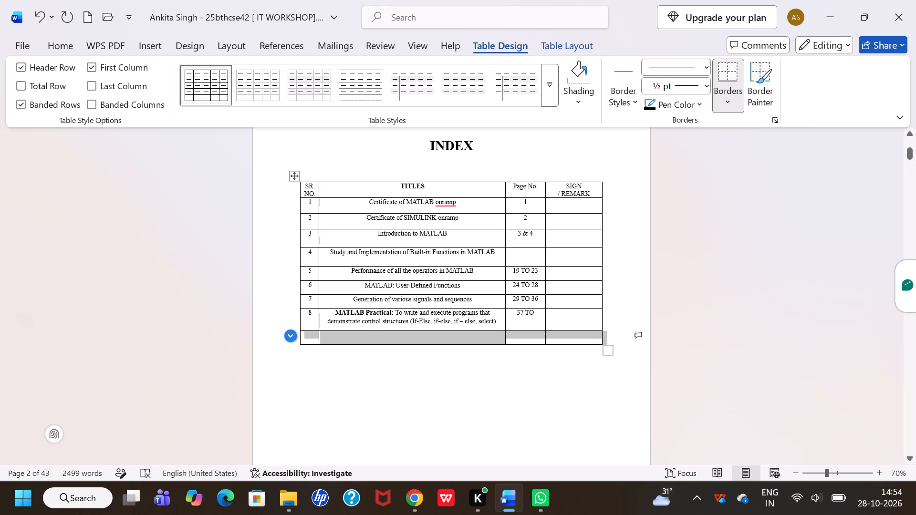
right_click(525, 337)
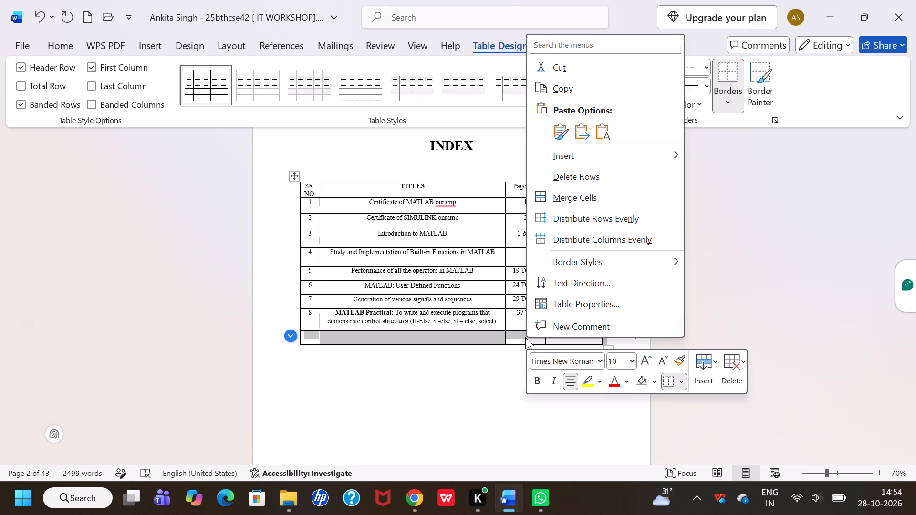
click(701, 377)
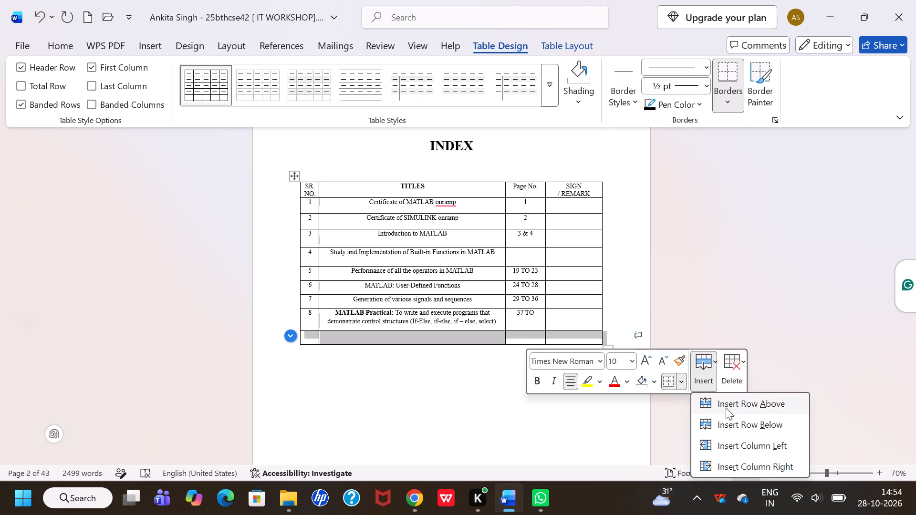
click(743, 423)
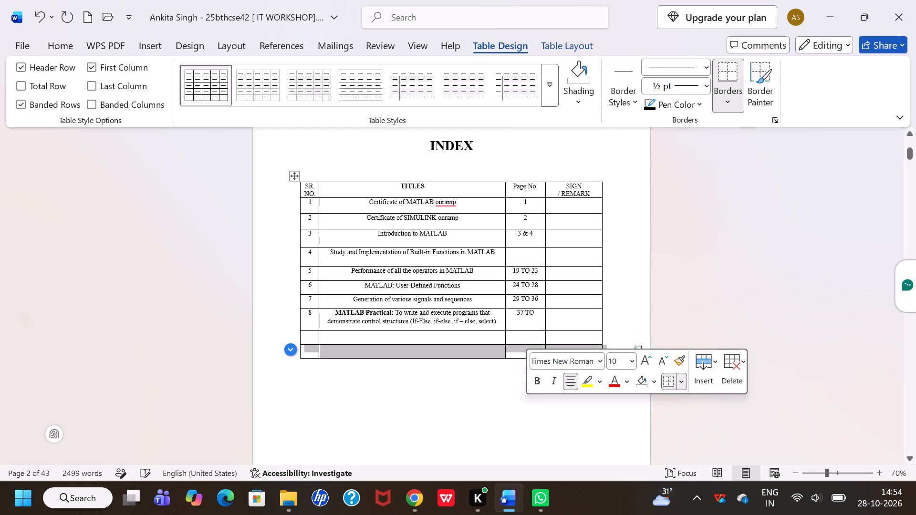
click(704, 377)
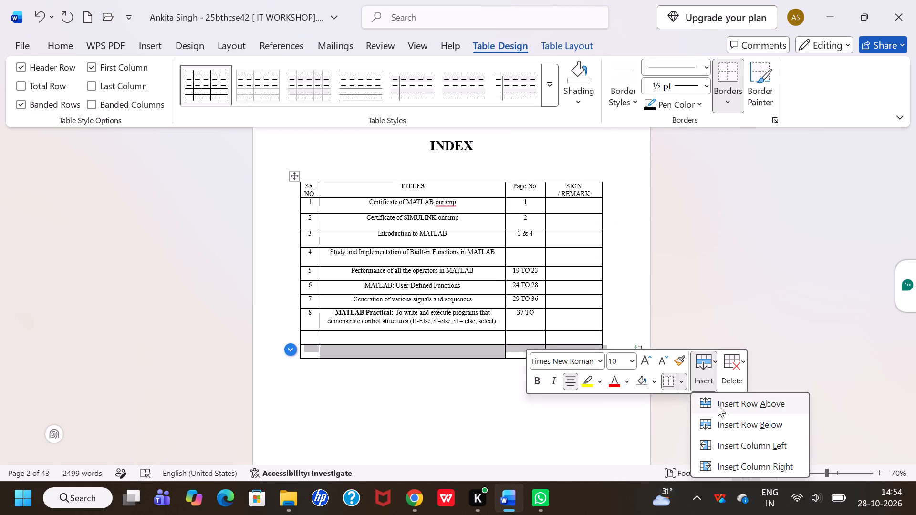
click(735, 424)
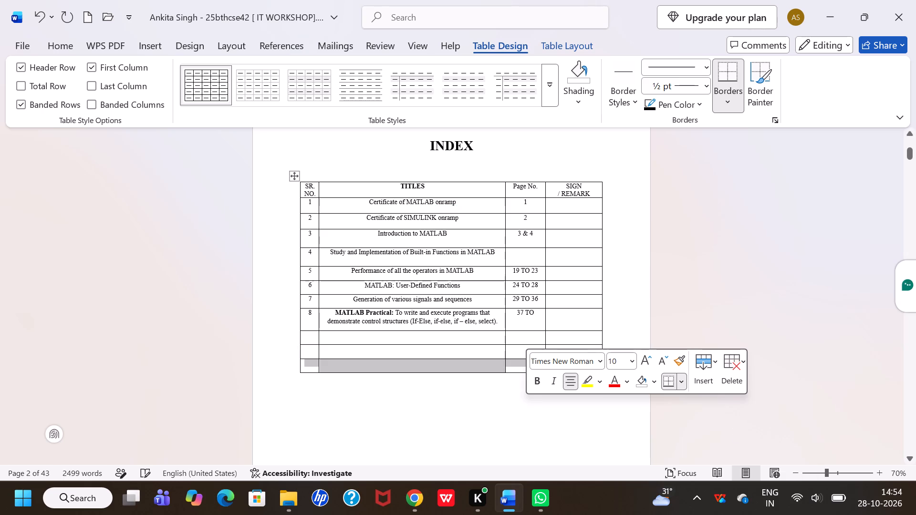
click(708, 388)
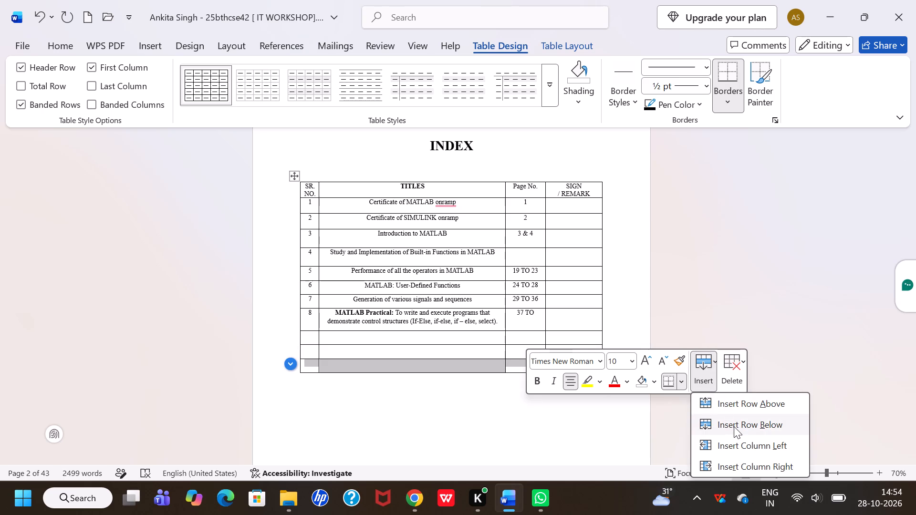
click(734, 426)
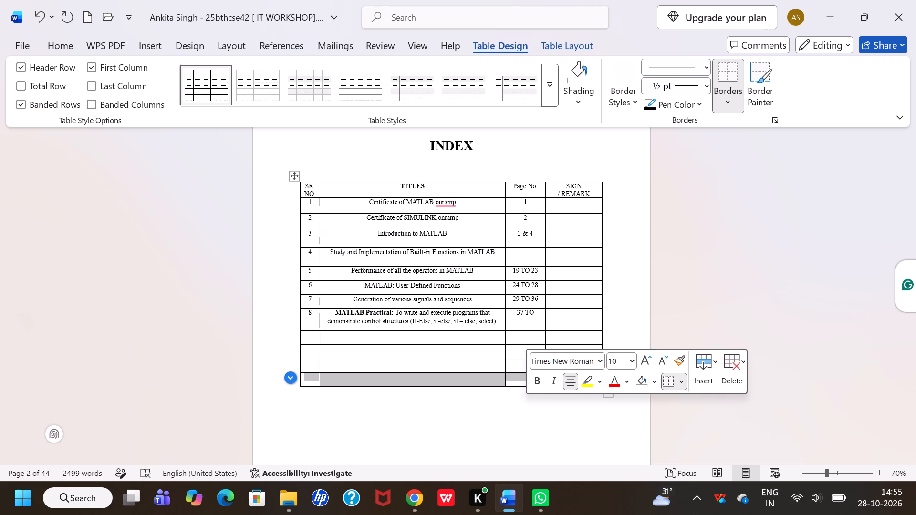
click(734, 426)
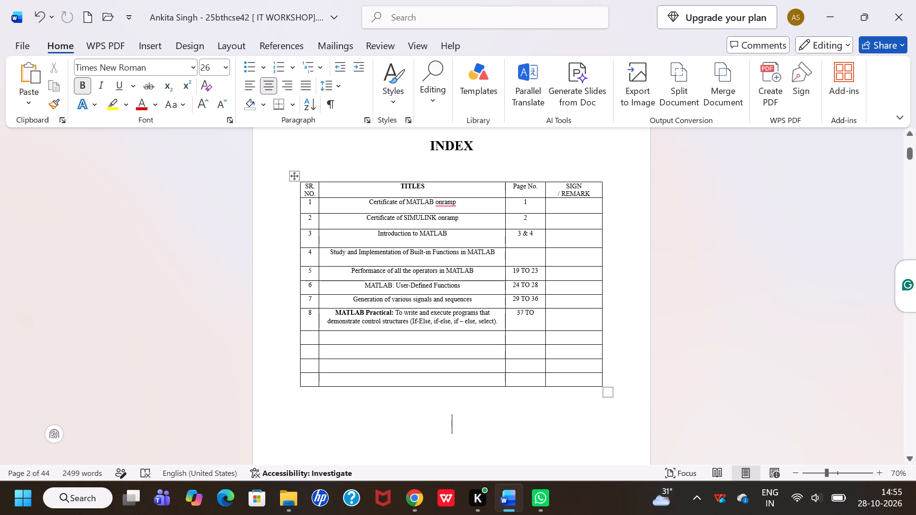
Number the first two new INDEX rows 9 and 10 in the SR. NO. column.
click(314, 336)
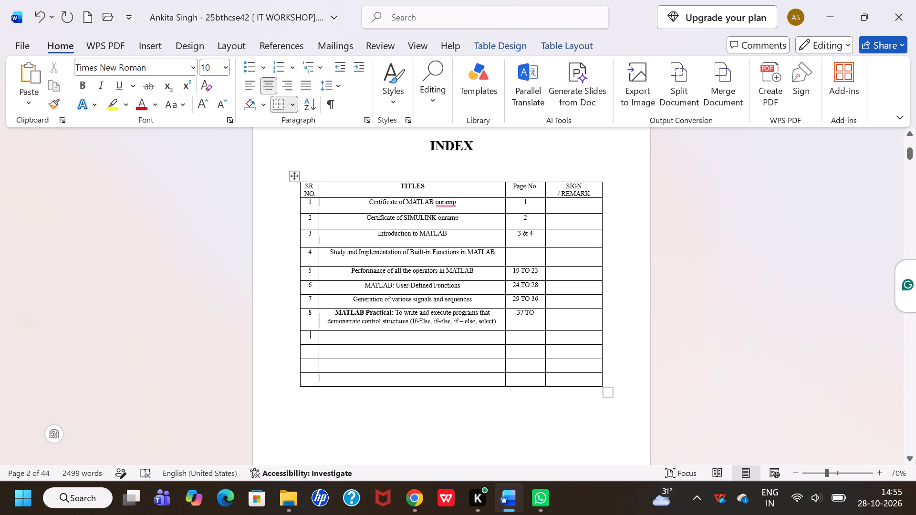
key(9)
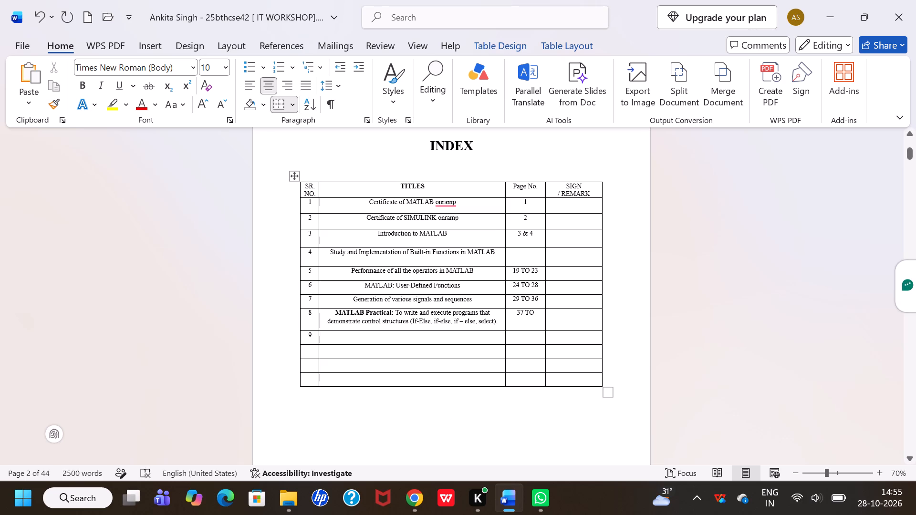
click(314, 350)
text(10)
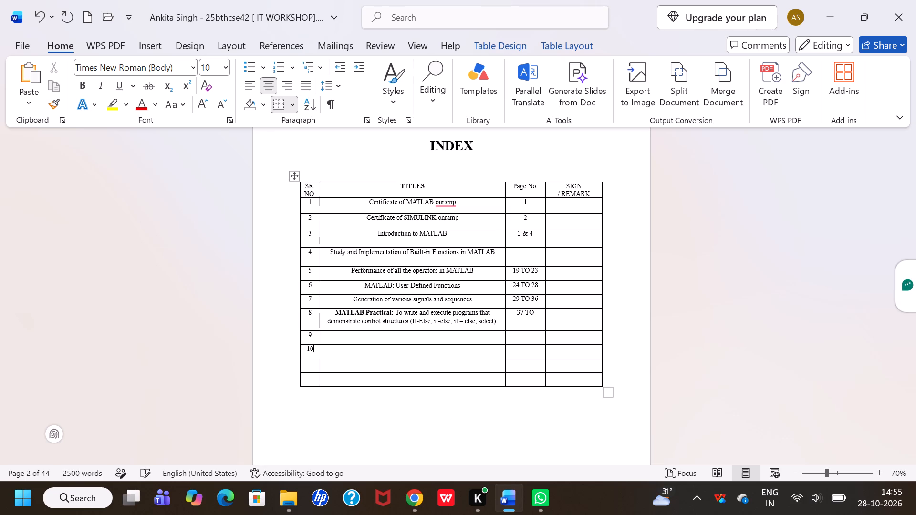
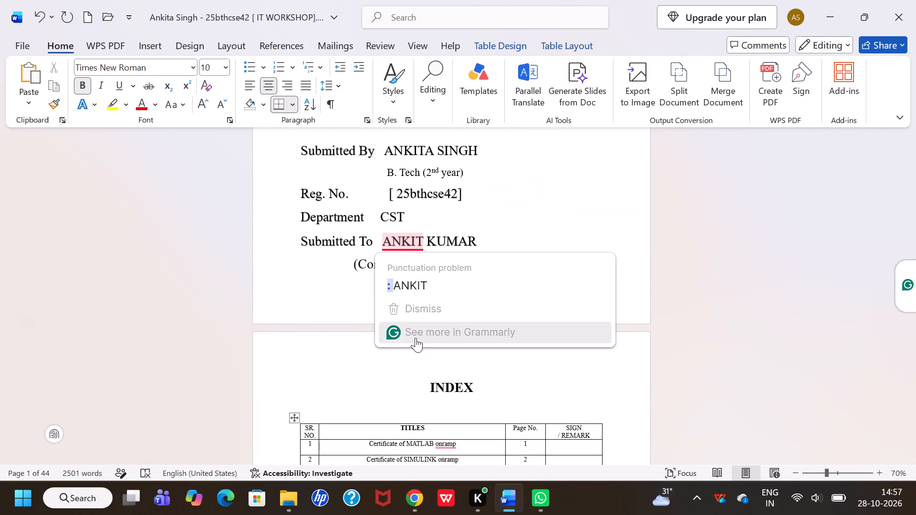
Accept Grammarly's colon suggestion for the Submitted To line on the cover page and add a space after the colon.
click(416, 362)
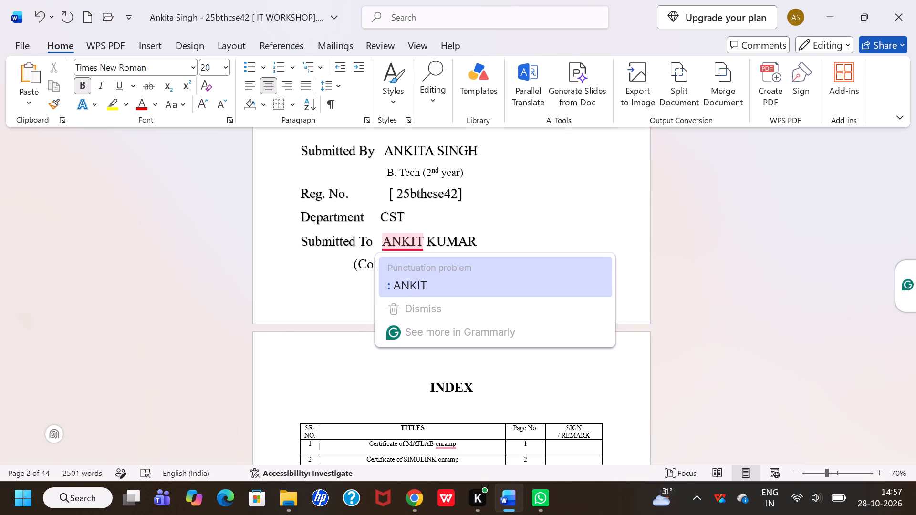
click(409, 282)
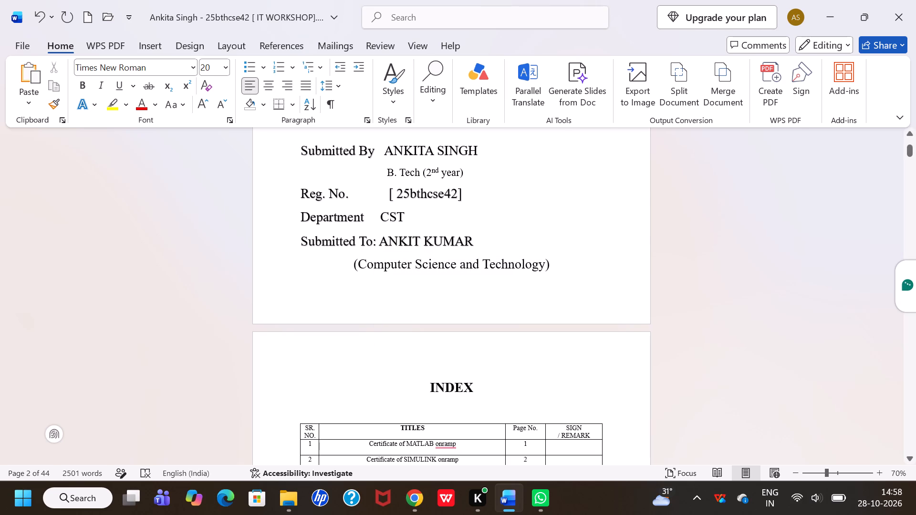
key(space)
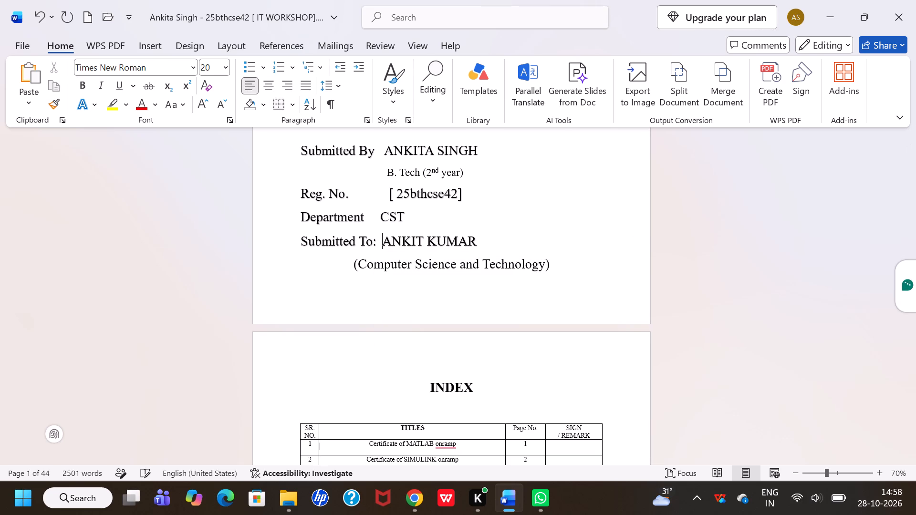
click(378, 244)
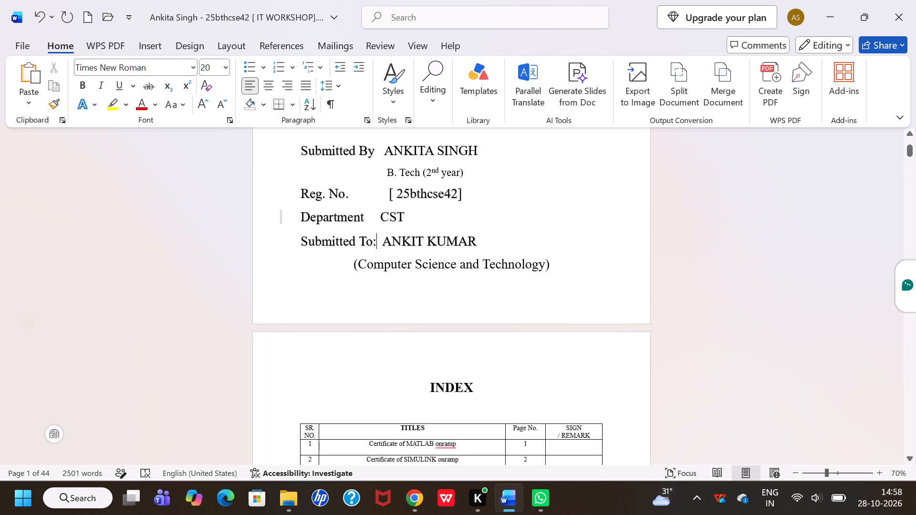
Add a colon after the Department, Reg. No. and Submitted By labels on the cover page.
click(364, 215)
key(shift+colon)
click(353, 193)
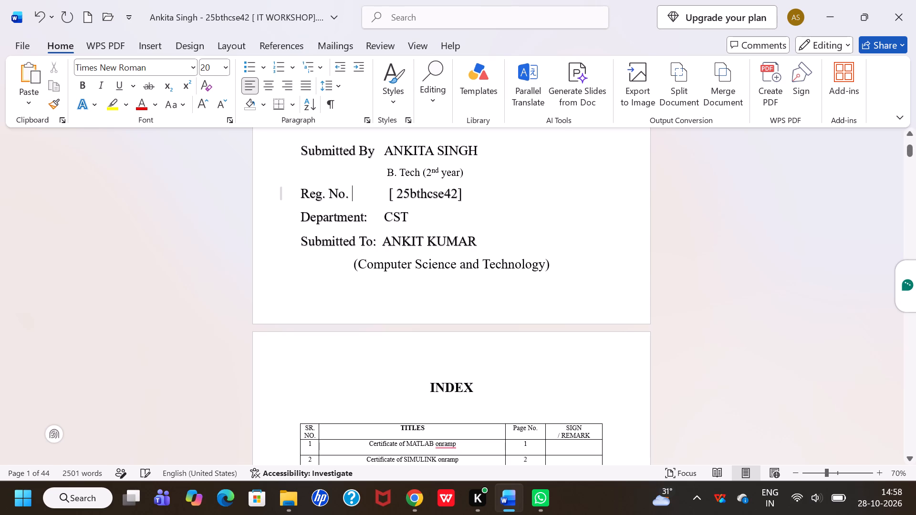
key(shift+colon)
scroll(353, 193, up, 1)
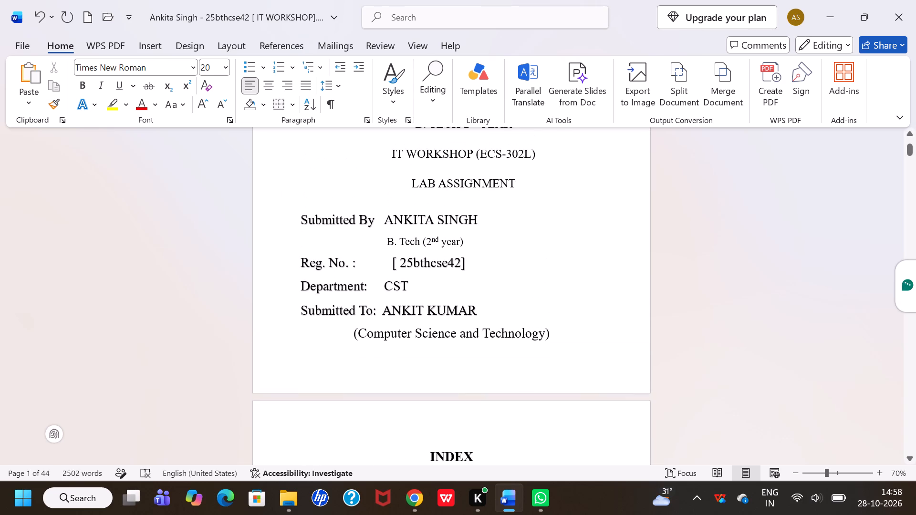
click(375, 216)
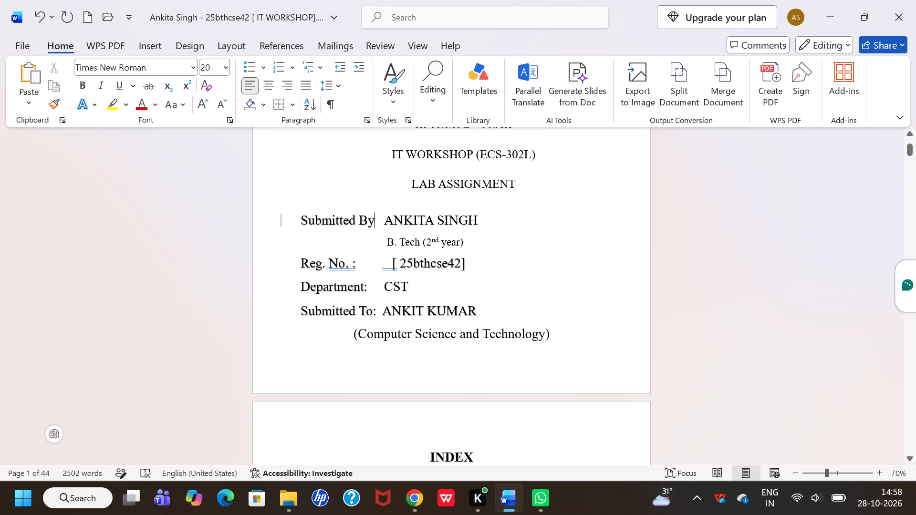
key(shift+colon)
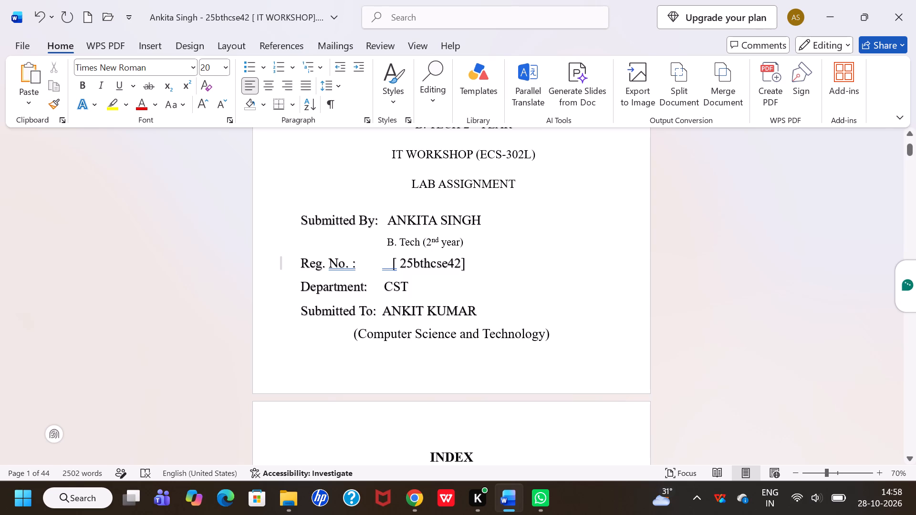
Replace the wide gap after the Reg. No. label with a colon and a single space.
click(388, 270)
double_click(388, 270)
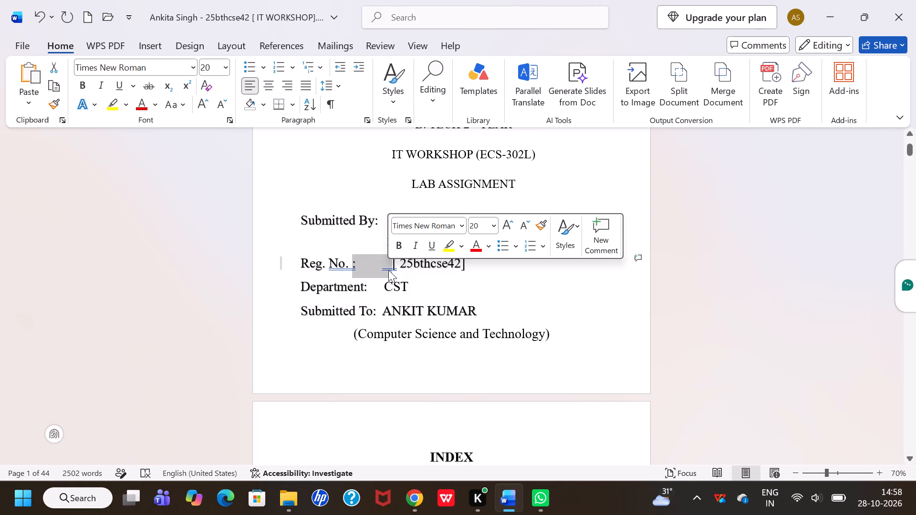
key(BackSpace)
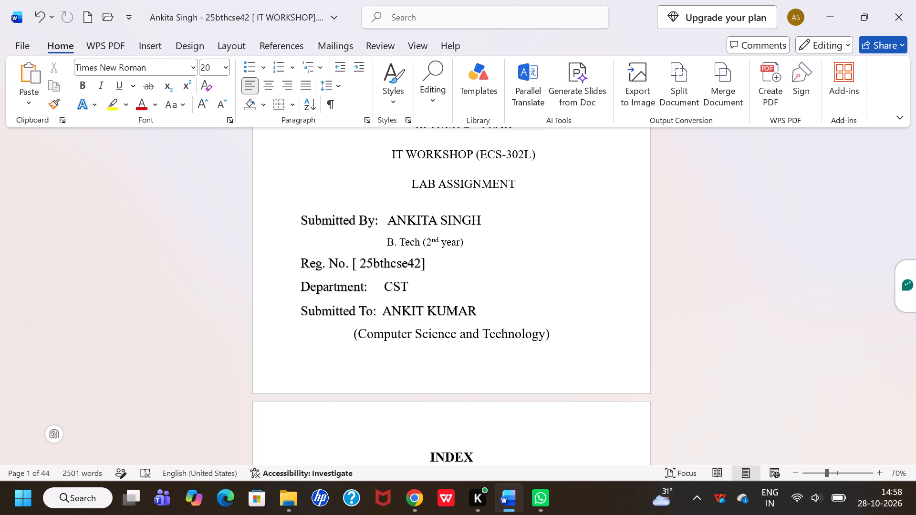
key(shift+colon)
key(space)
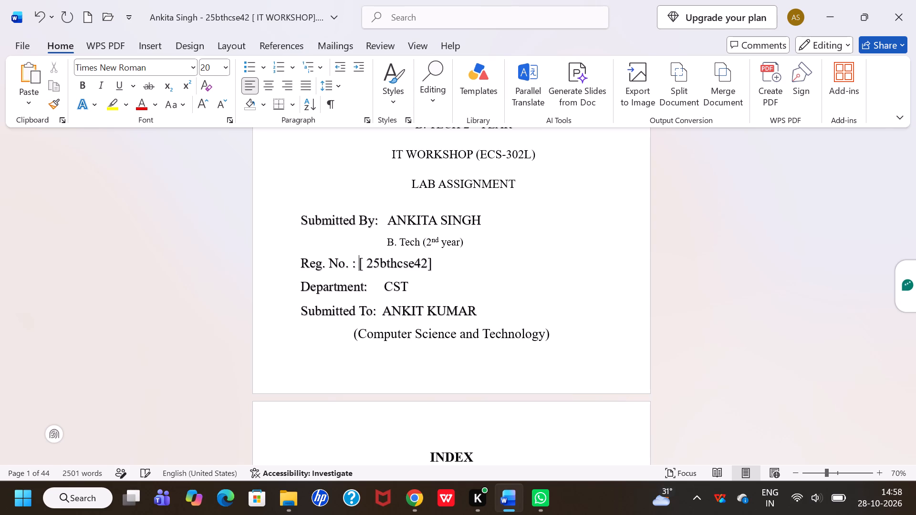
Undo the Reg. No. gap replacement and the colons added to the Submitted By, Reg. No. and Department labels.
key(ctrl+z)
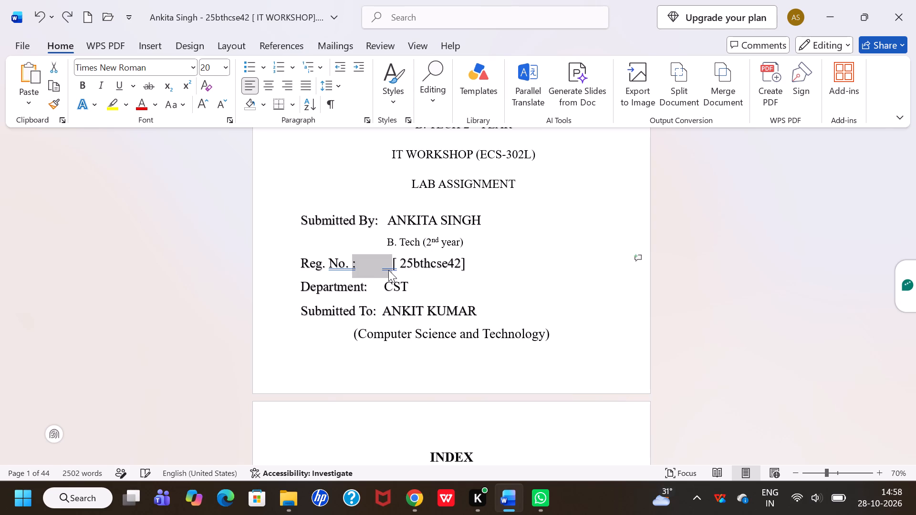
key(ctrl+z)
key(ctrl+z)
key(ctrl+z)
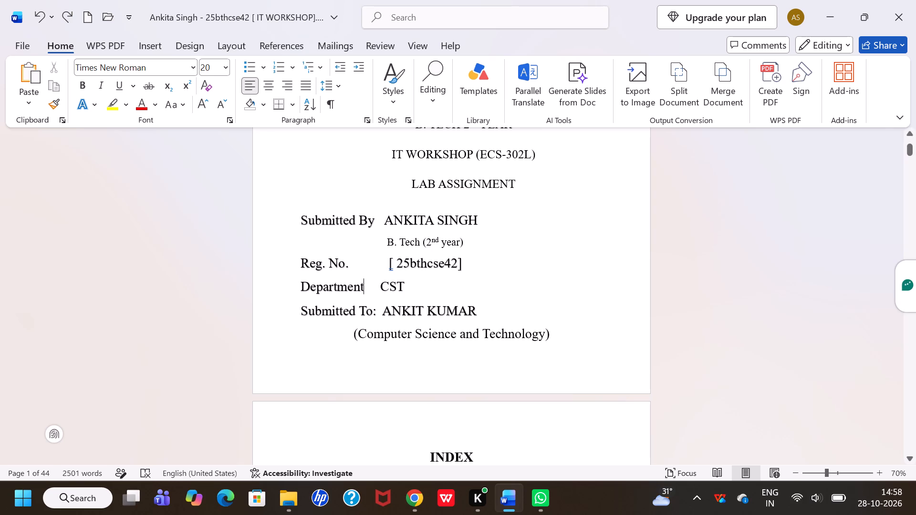
Remove the space after the opening bracket of the registration number on the cover page.
click(390, 266)
double_click(390, 266)
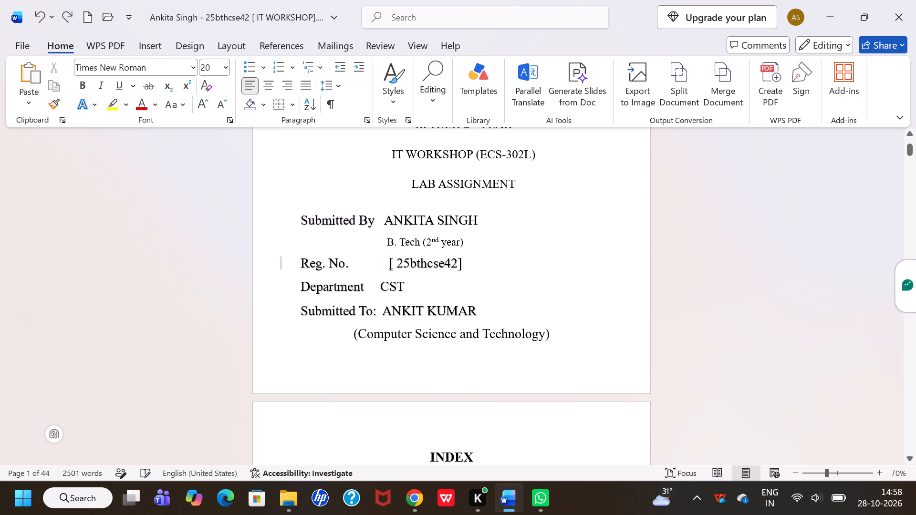
click(390, 266)
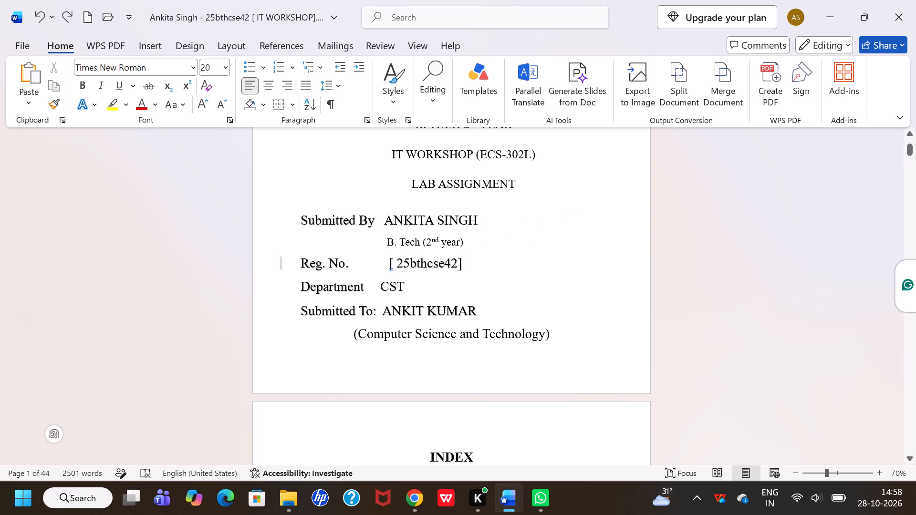
click(393, 264)
click(394, 264)
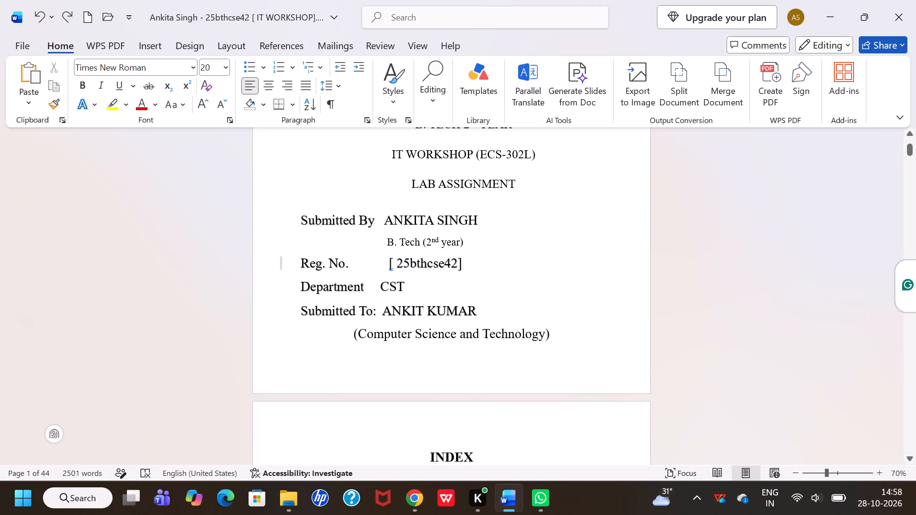
click(396, 262)
key(BackSpace)
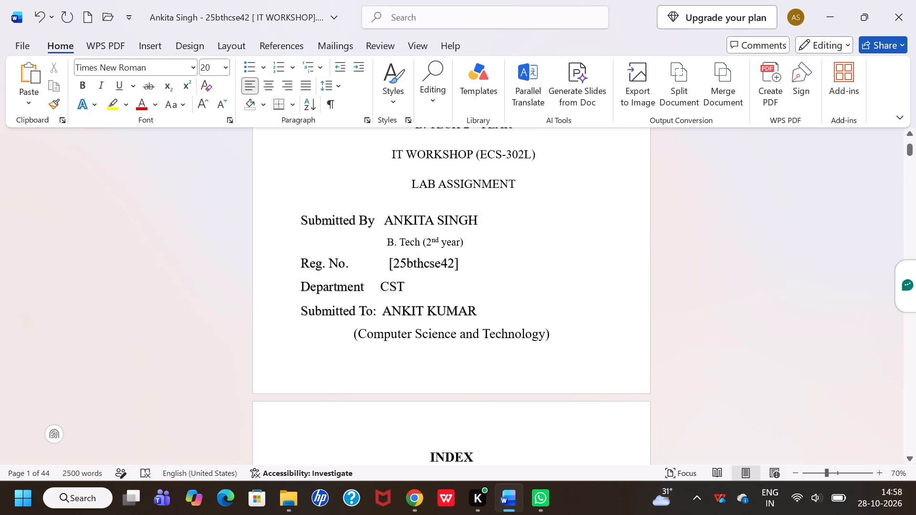
click(479, 268)
Number the two unnumbered rows below row 10 of the INDEX table 11 and 12.
scroll(412, 189, up, 3)
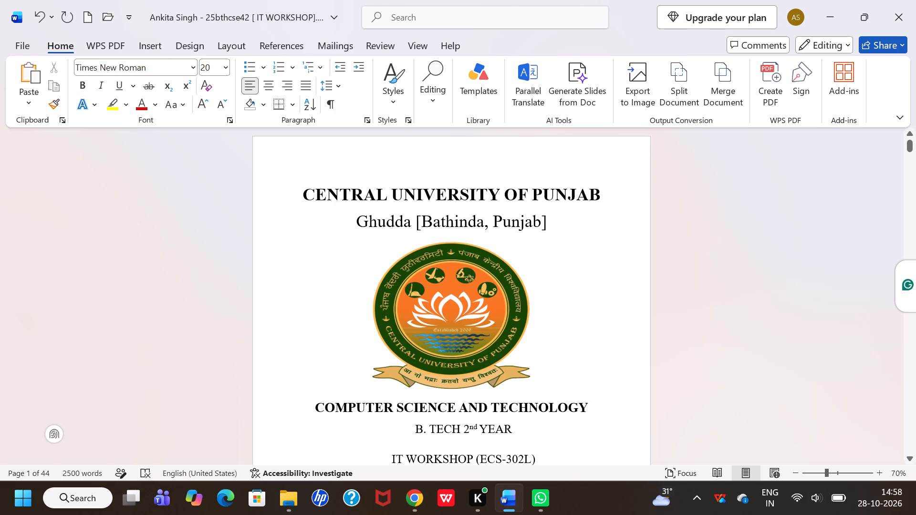
scroll(412, 189, down, 5)
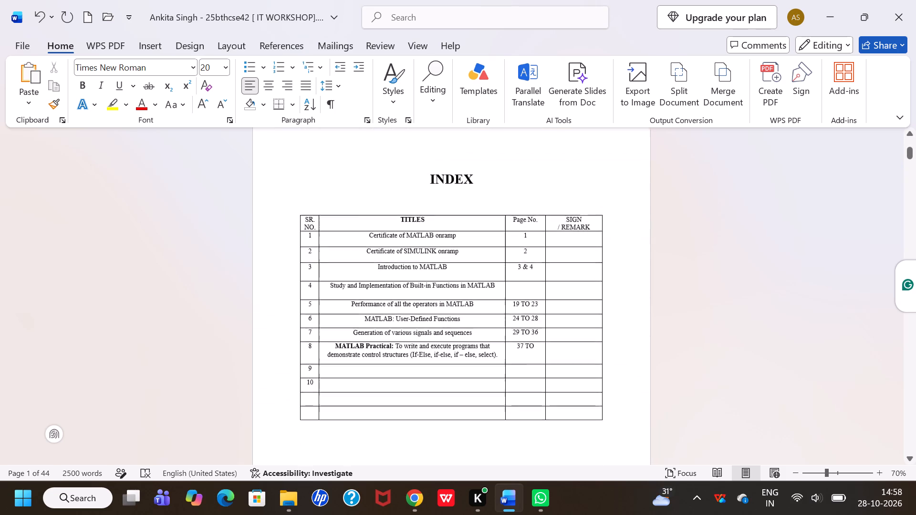
click(312, 396)
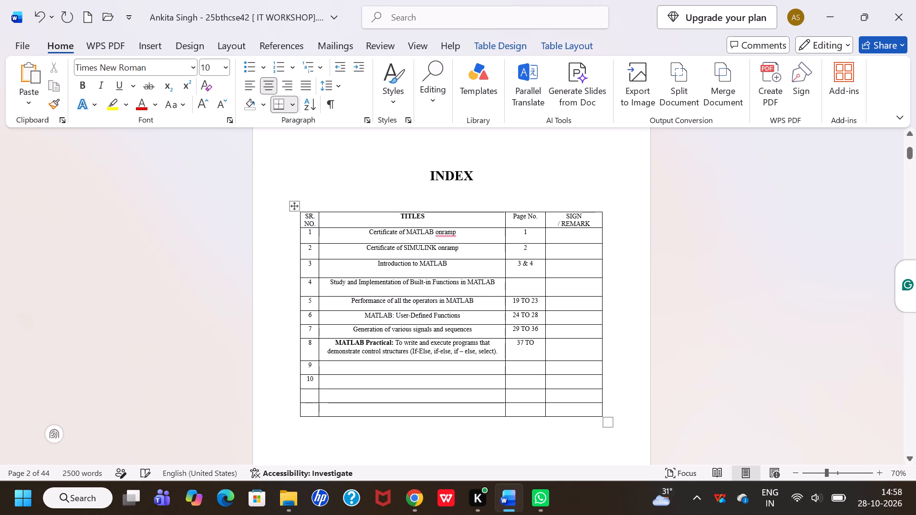
text(11)
click(314, 409)
text(12)
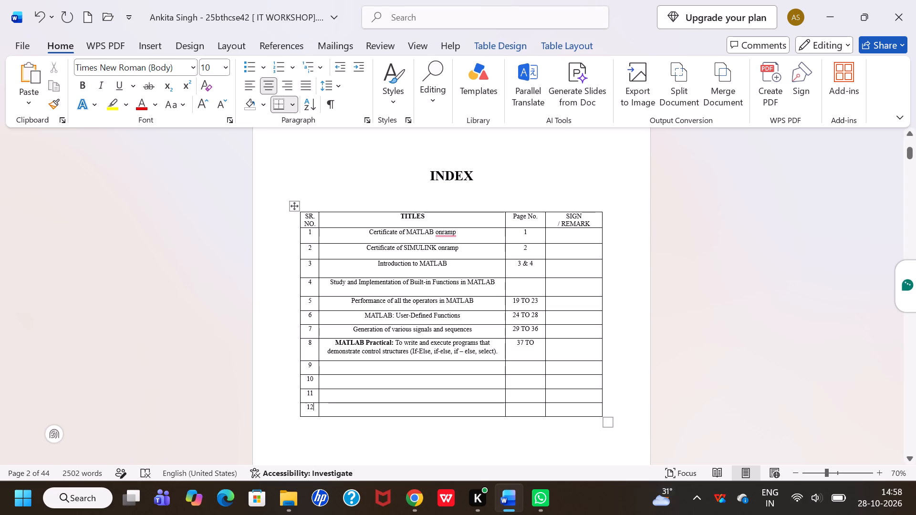
Insert five empty rows below row 12 of the INDEX table.
right_click(348, 414)
click(535, 440)
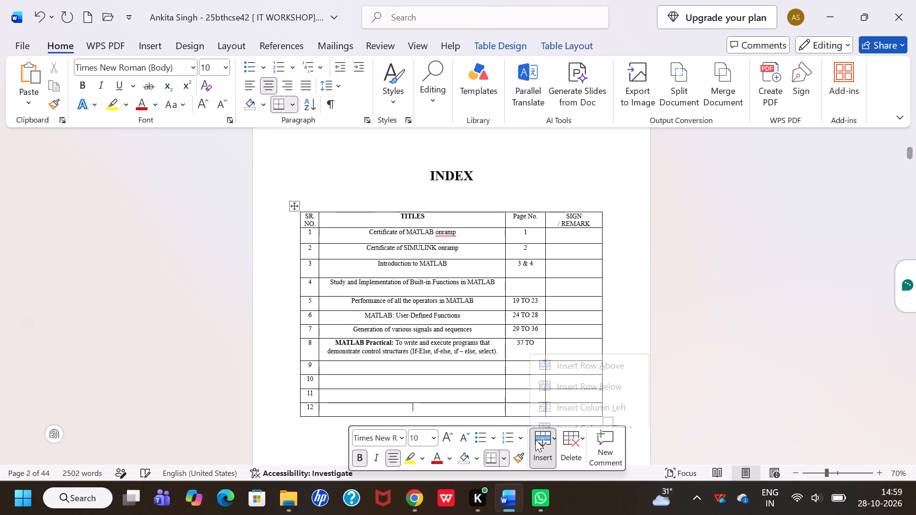
click(583, 377)
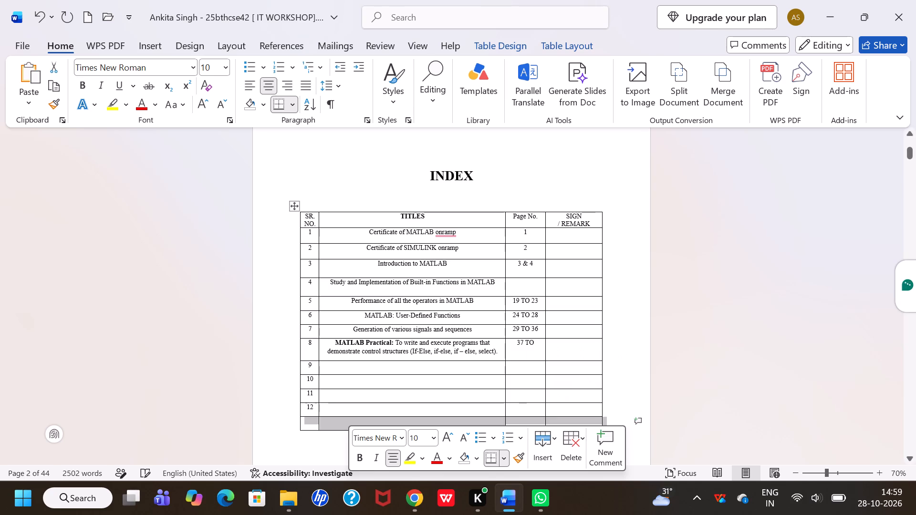
click(549, 437)
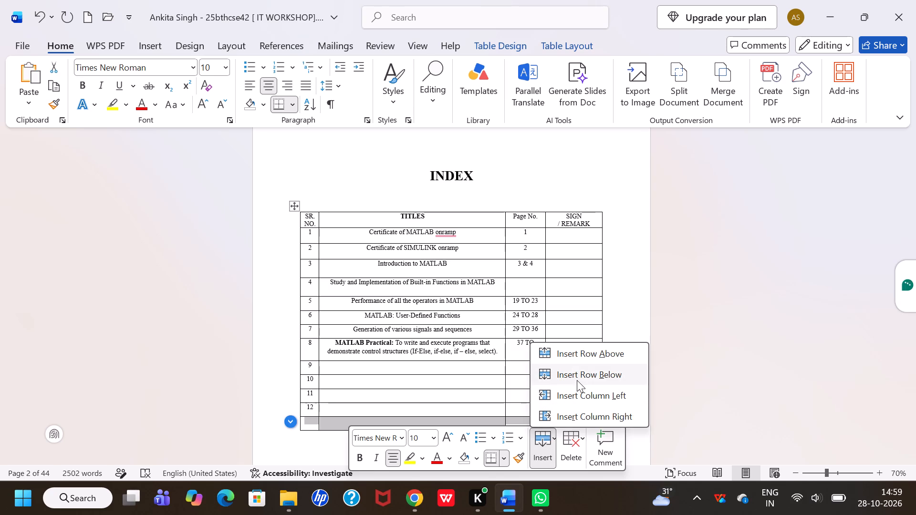
click(577, 380)
click(550, 437)
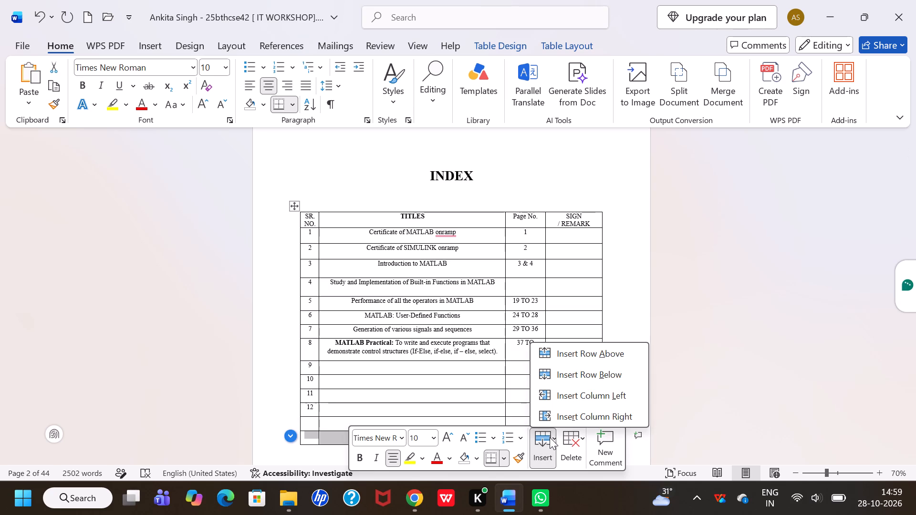
click(570, 369)
click(538, 442)
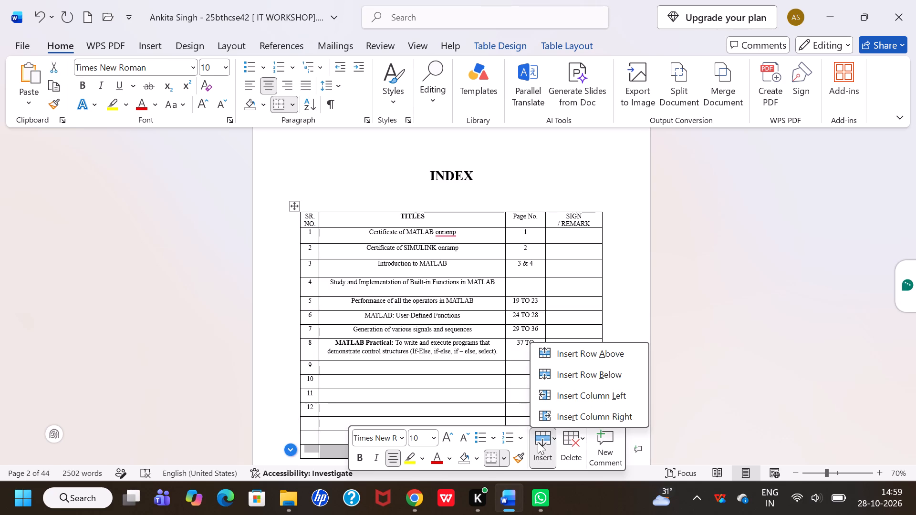
click(572, 374)
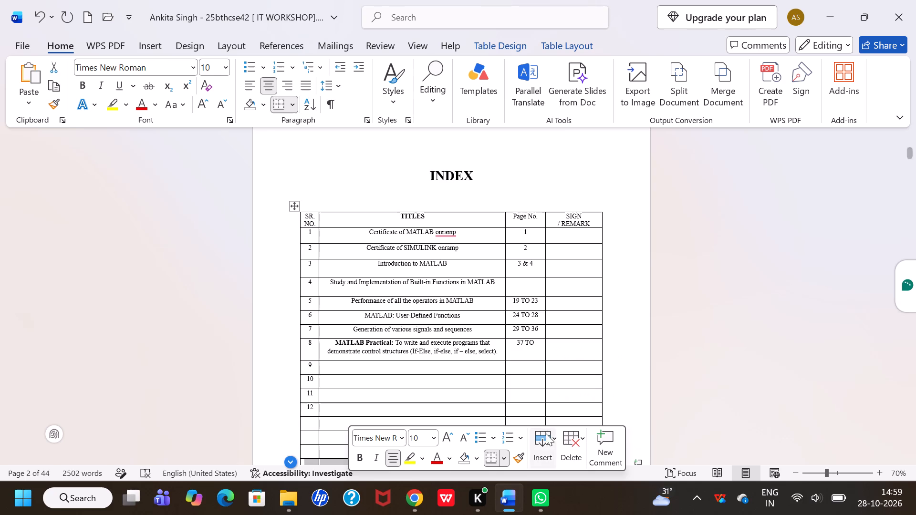
click(545, 437)
click(577, 376)
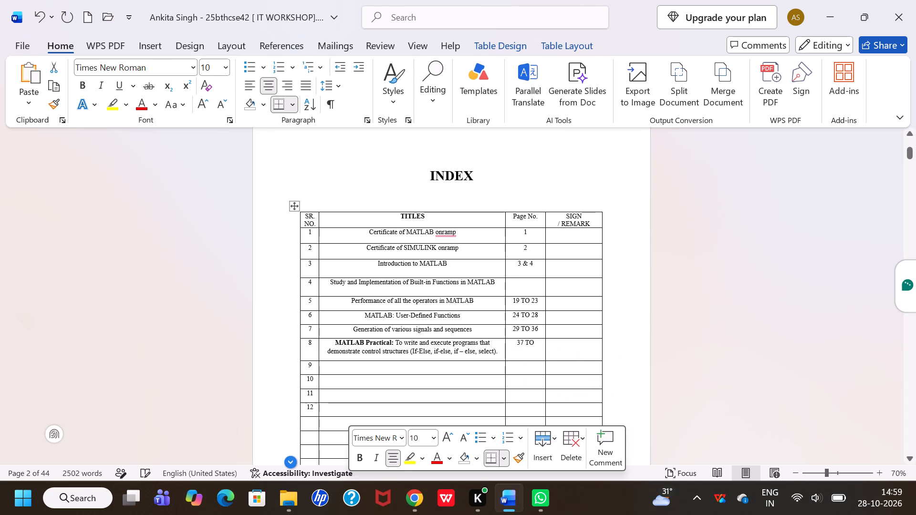
Number the five empty rows below row 12 of the INDEX table 13 to 17.
scroll(529, 385, down, 1)
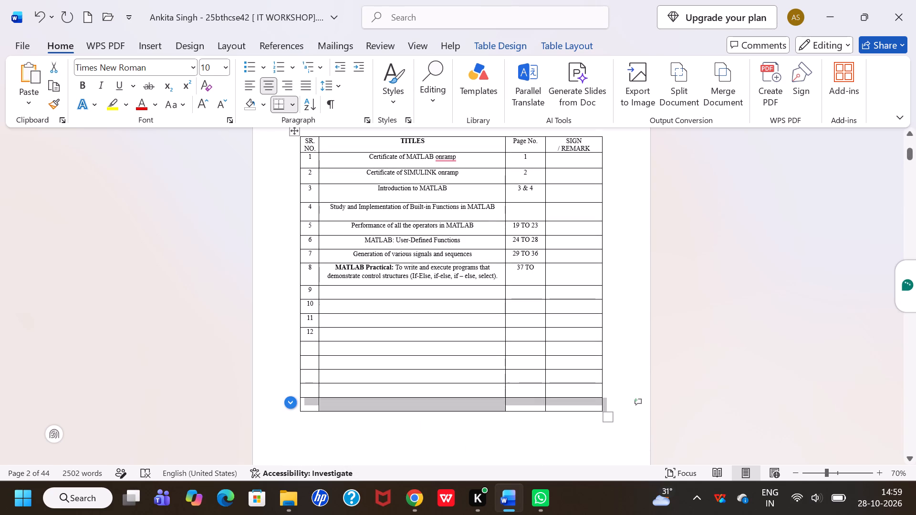
click(311, 350)
text(13)
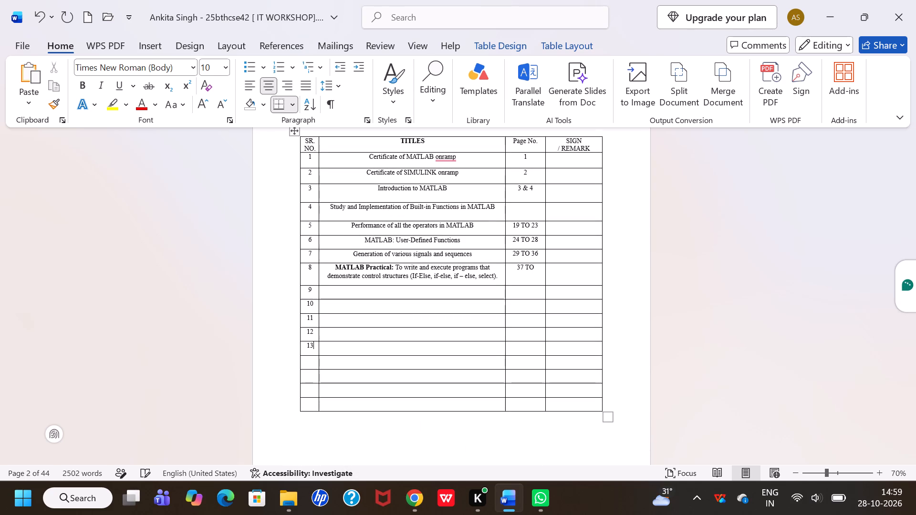
click(312, 361)
text(14)
click(313, 374)
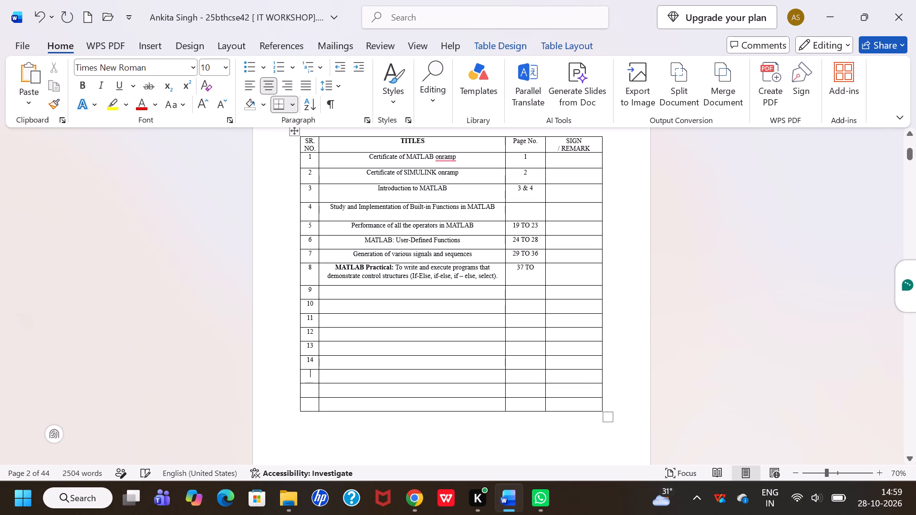
text(15)
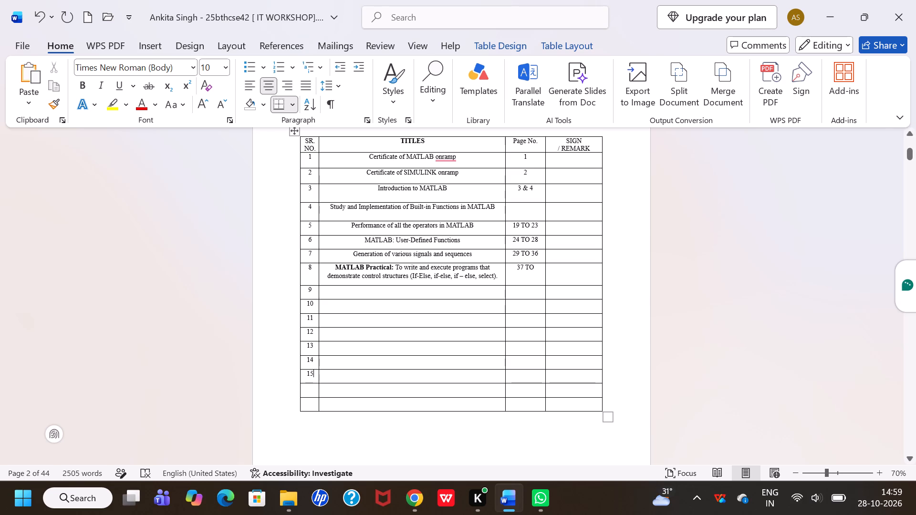
click(311, 391)
text(16)
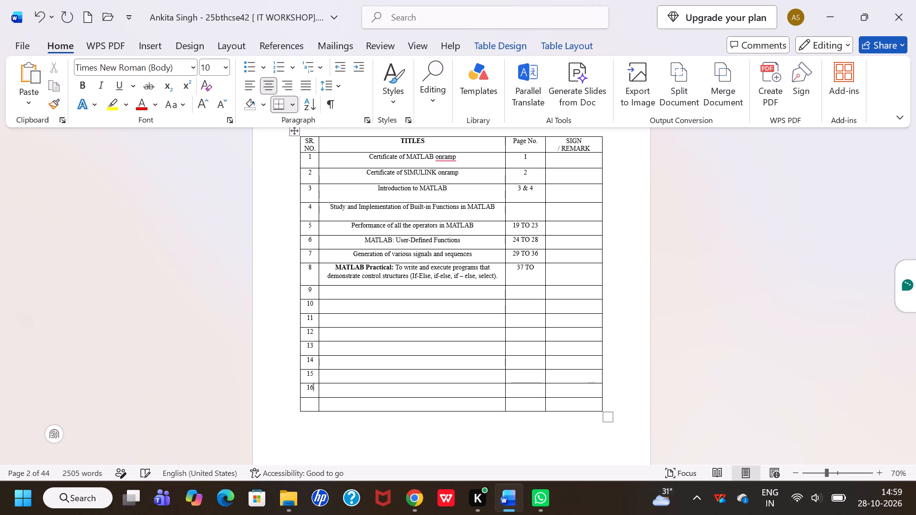
click(312, 405)
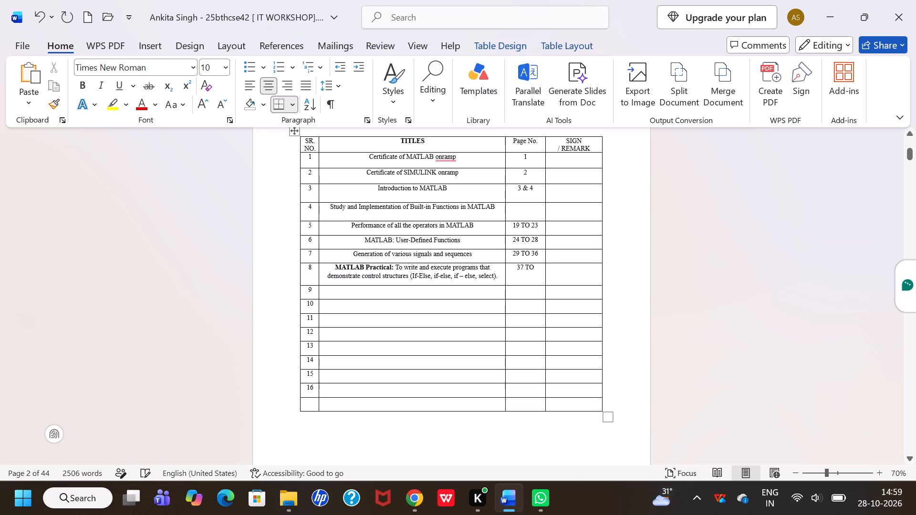
text(17)
Insert two empty rows below row 17 of the INDEX table.
right_click(339, 407)
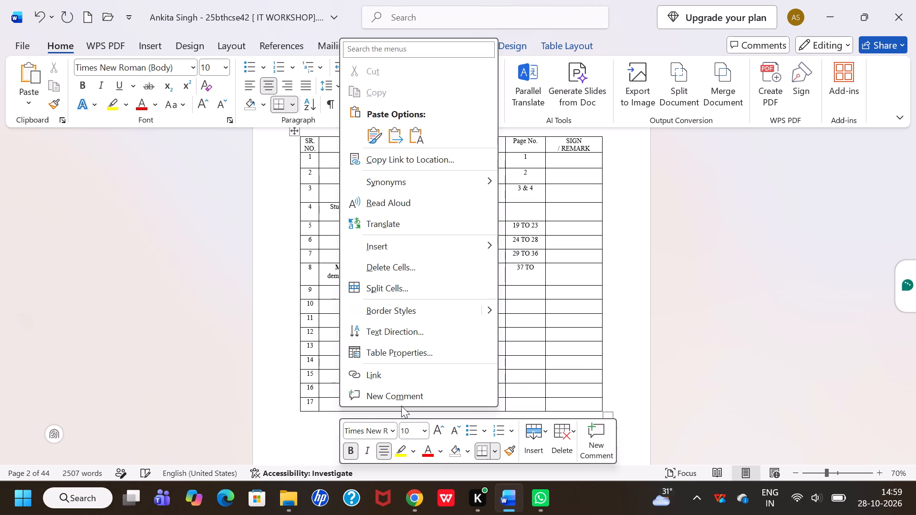
click(532, 437)
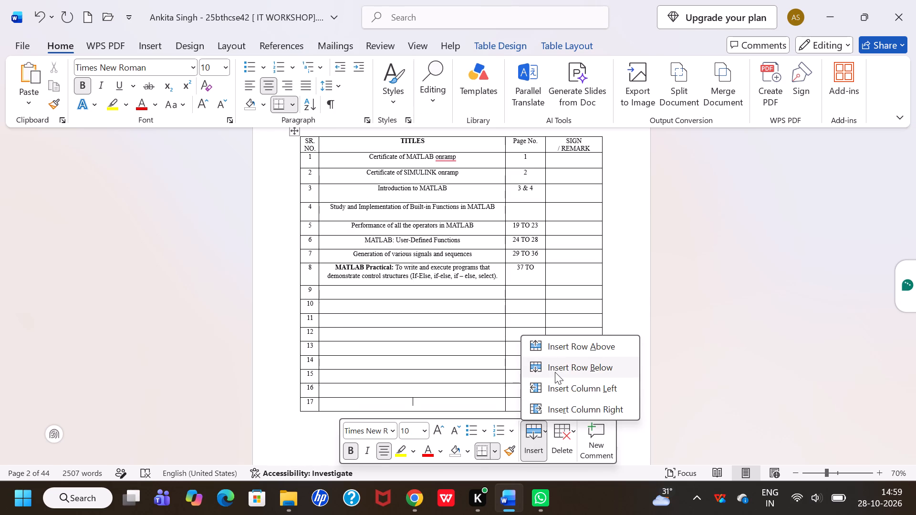
click(555, 372)
click(540, 432)
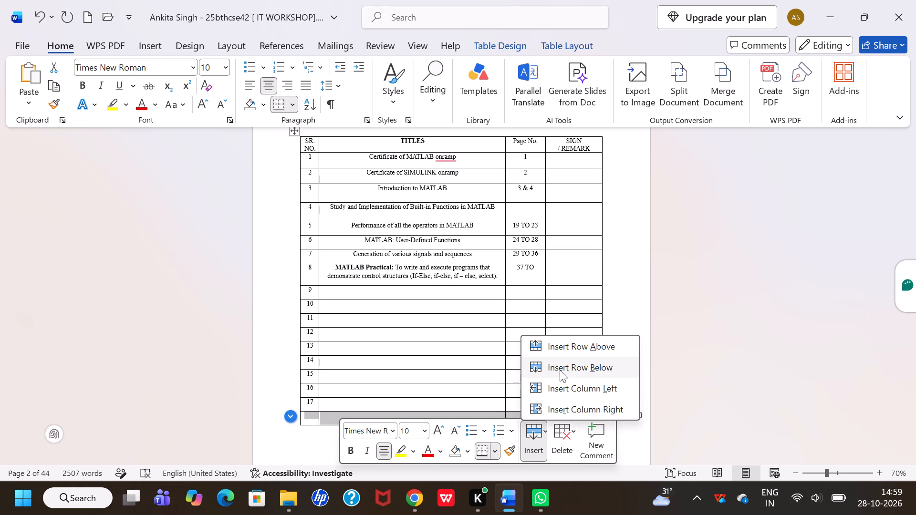
click(560, 370)
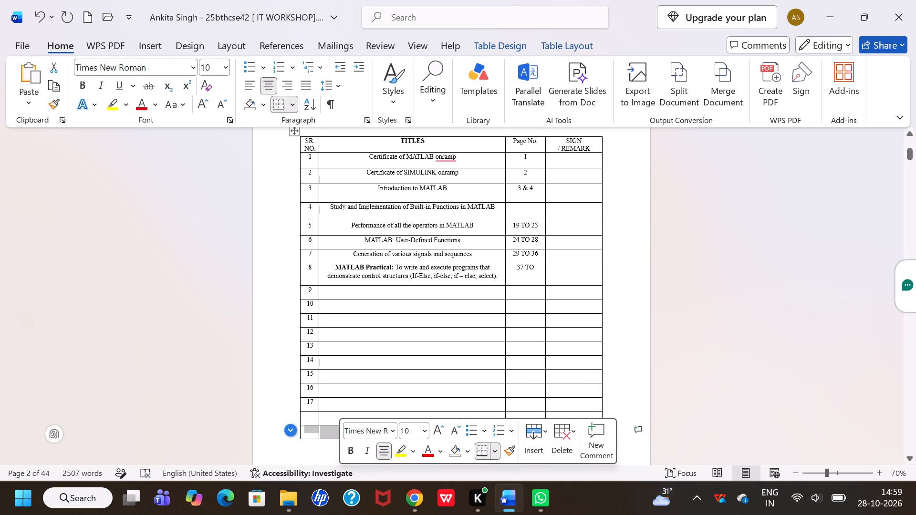
Number the two new rows at the end of the INDEX table 18 and 19.
click(315, 417)
text(18)
click(312, 431)
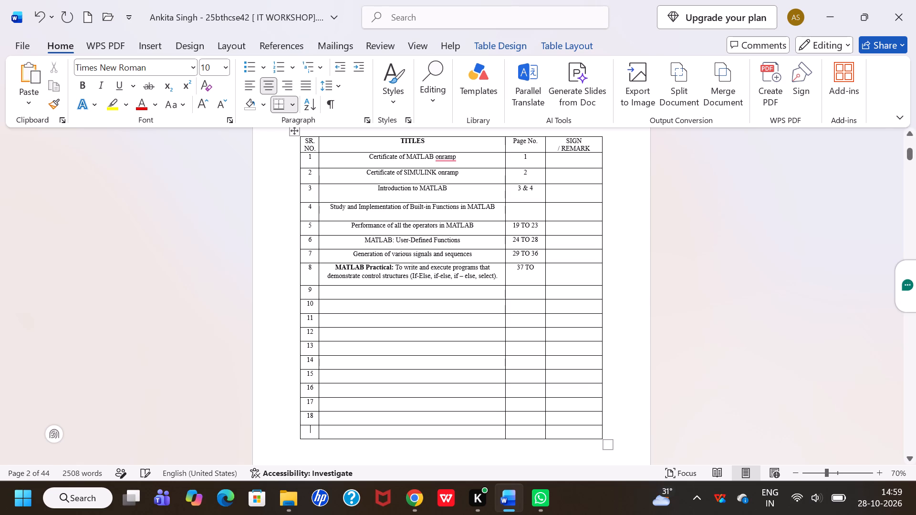
text(19)
Place the text cursor in the empty TITLES cell of row 9 in the INDEX table.
click(381, 297)
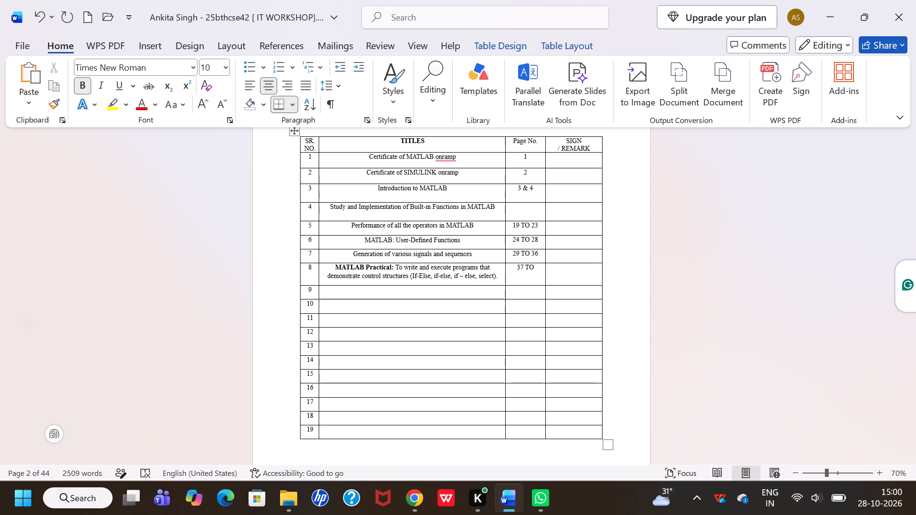
click(388, 294)
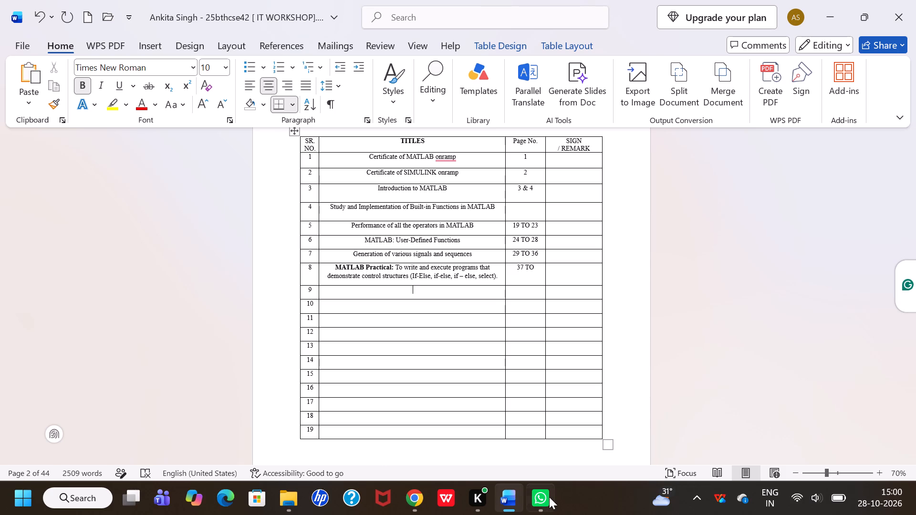
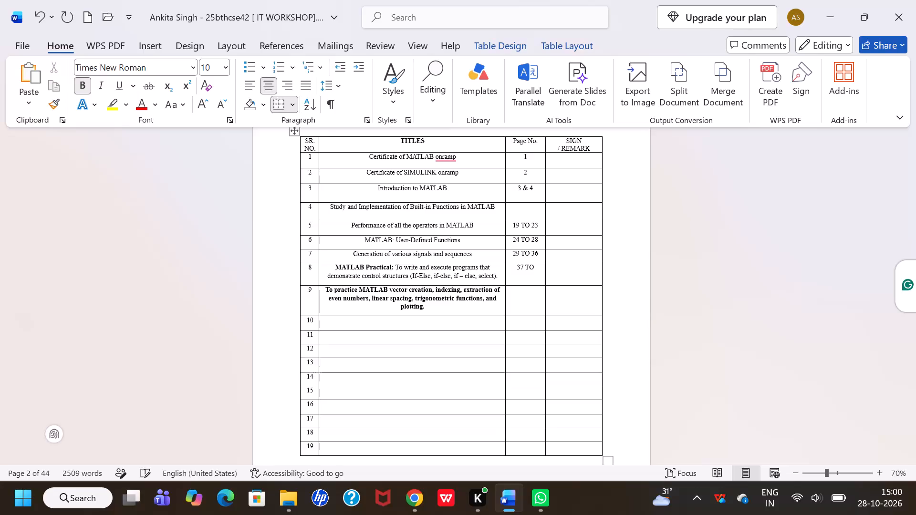
Left-align the row 9 title about MATLAB vector creation in the INDEX table and remove its bold formatting.
triple_click(354, 299)
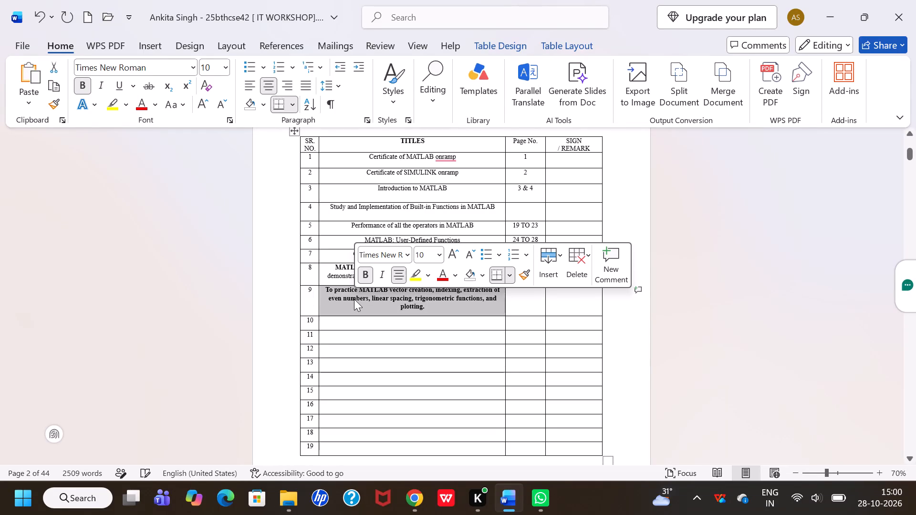
click(250, 86)
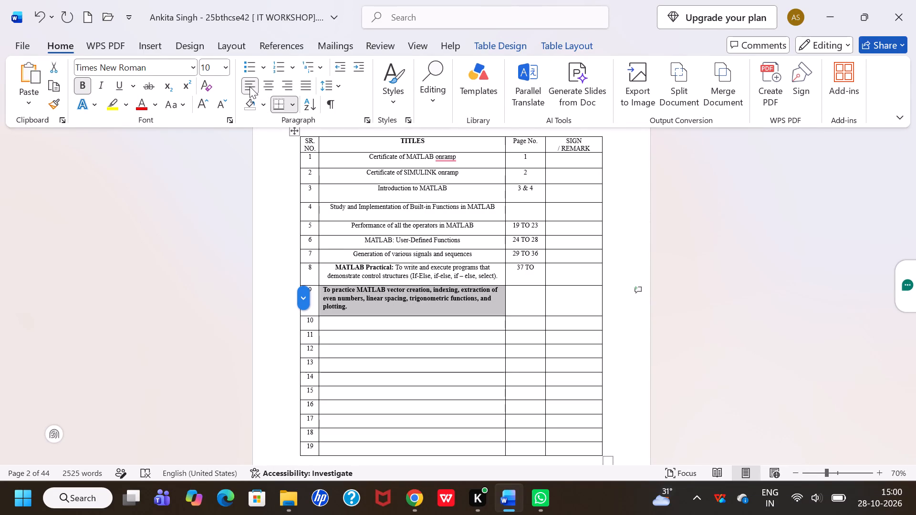
click(88, 88)
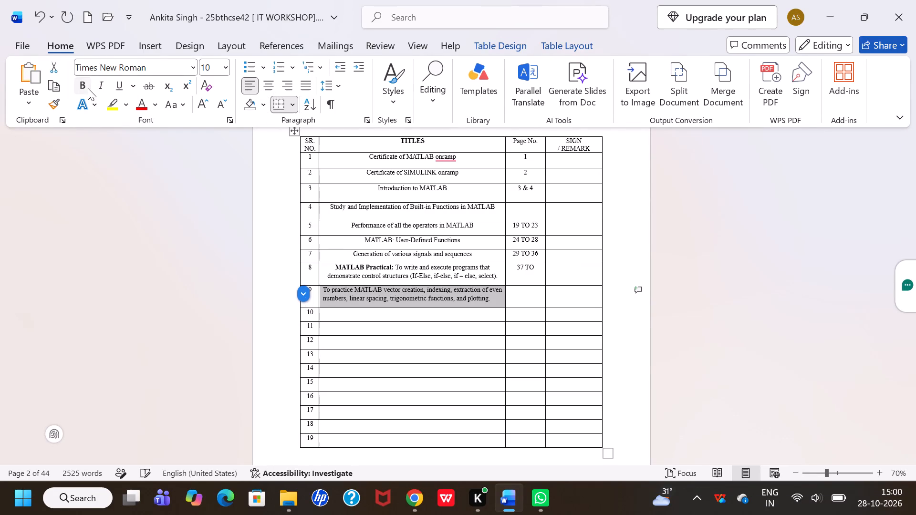
click(172, 236)
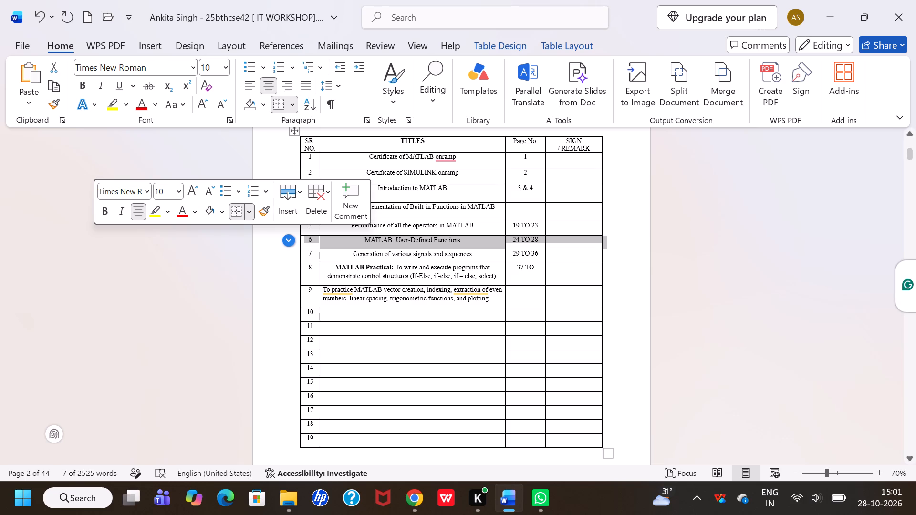
Place the text cursor in the empty TITLES cell of row 10 in the INDEX table.
click(370, 316)
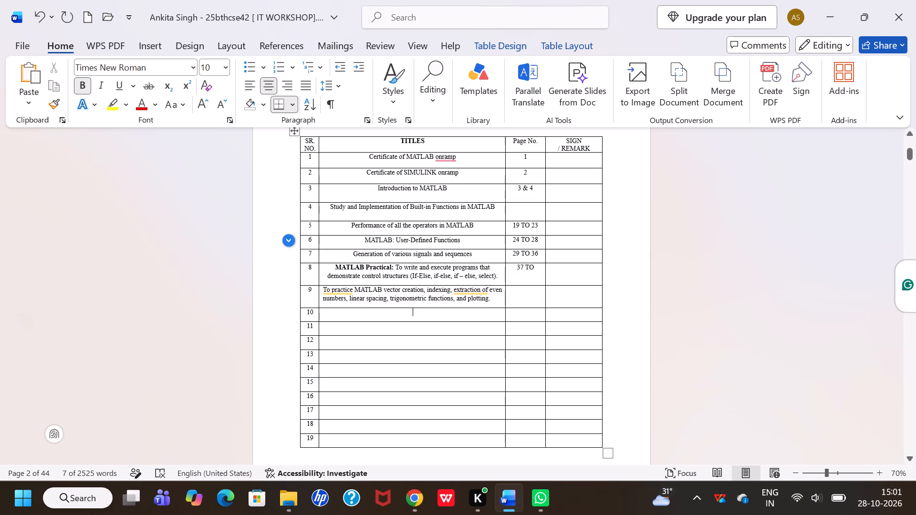
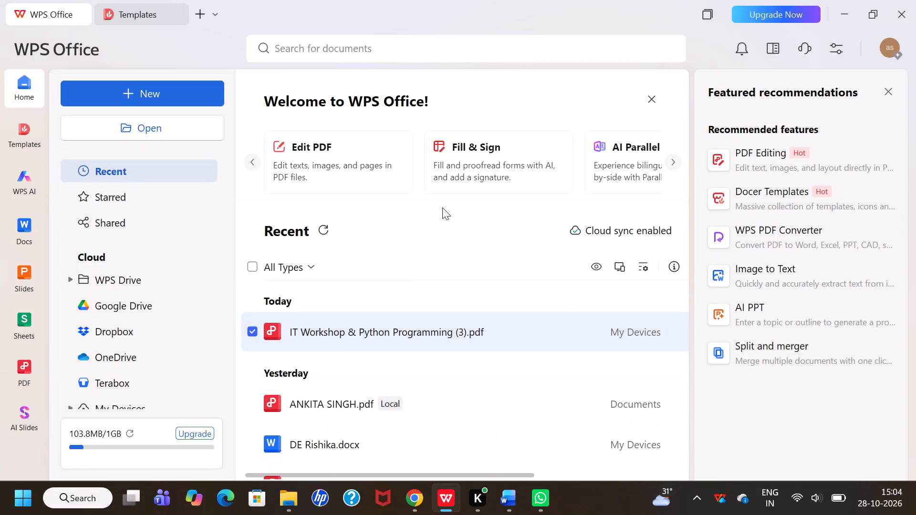
Open the recent file "IT Workshop & Python Programming (3).pdf" in WPS Office.
double_click(552, 331)
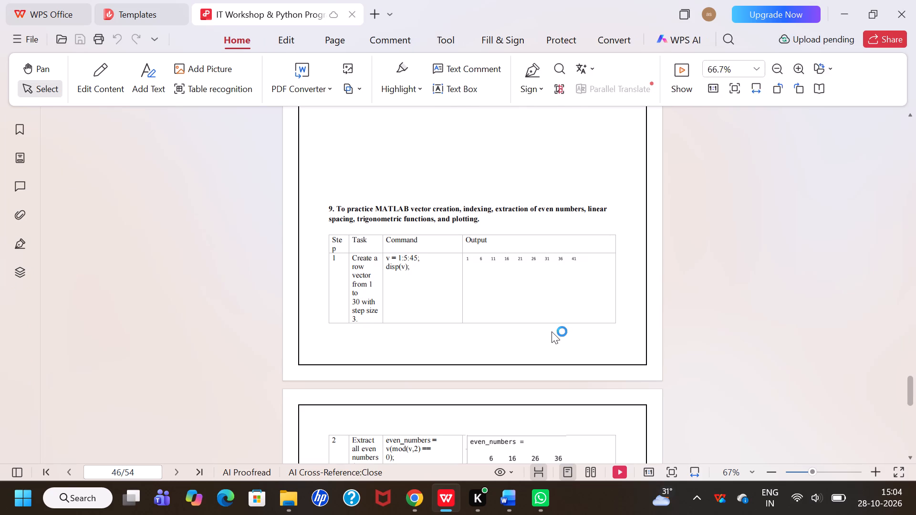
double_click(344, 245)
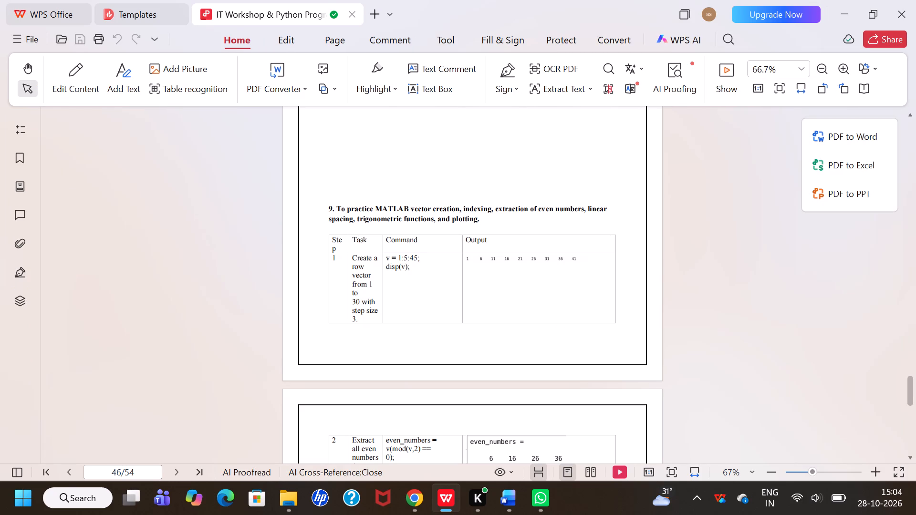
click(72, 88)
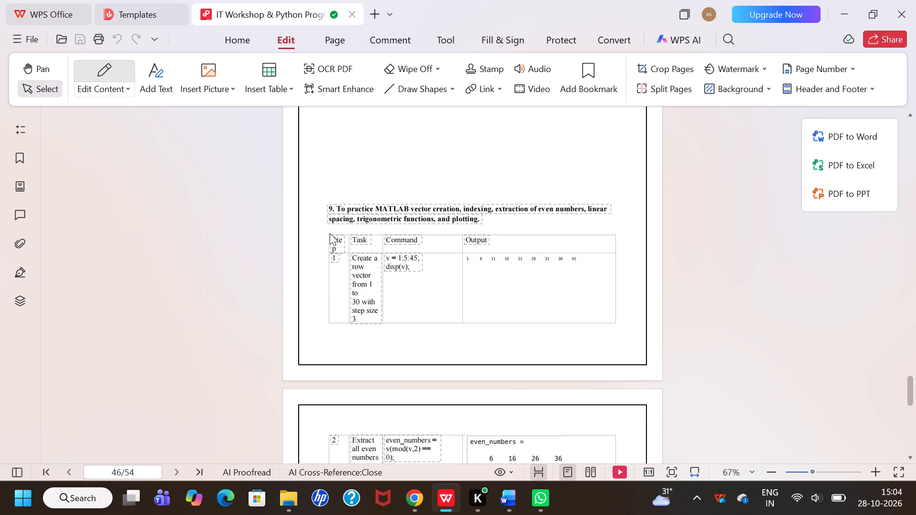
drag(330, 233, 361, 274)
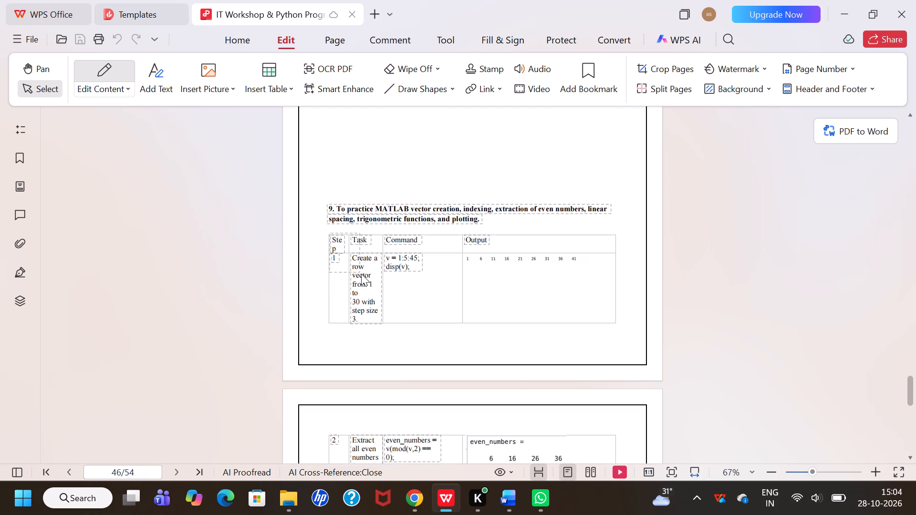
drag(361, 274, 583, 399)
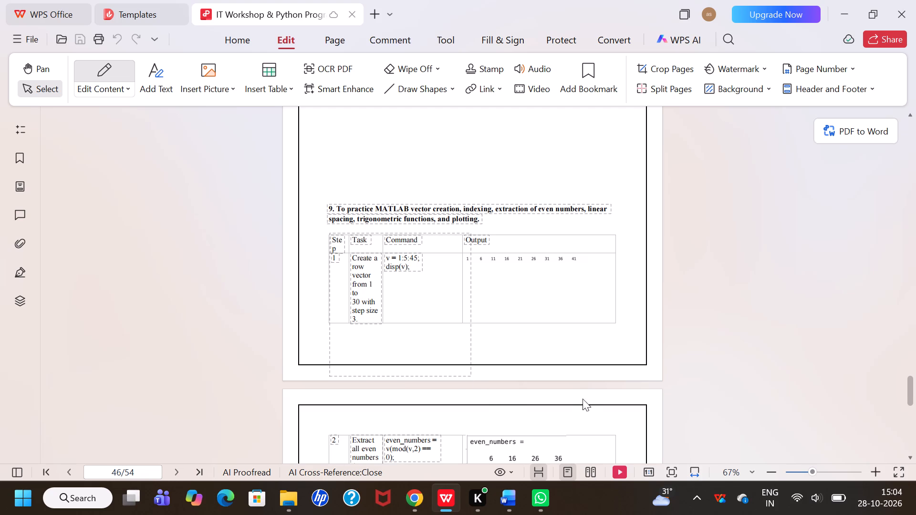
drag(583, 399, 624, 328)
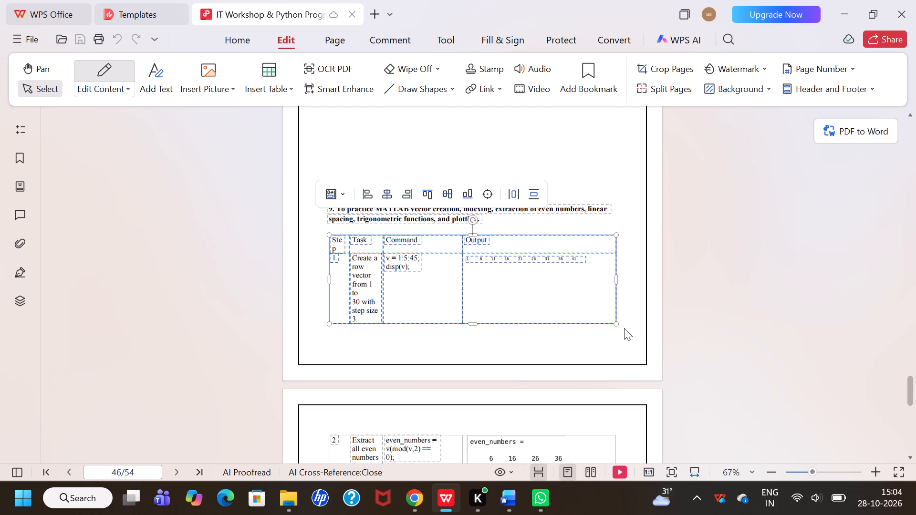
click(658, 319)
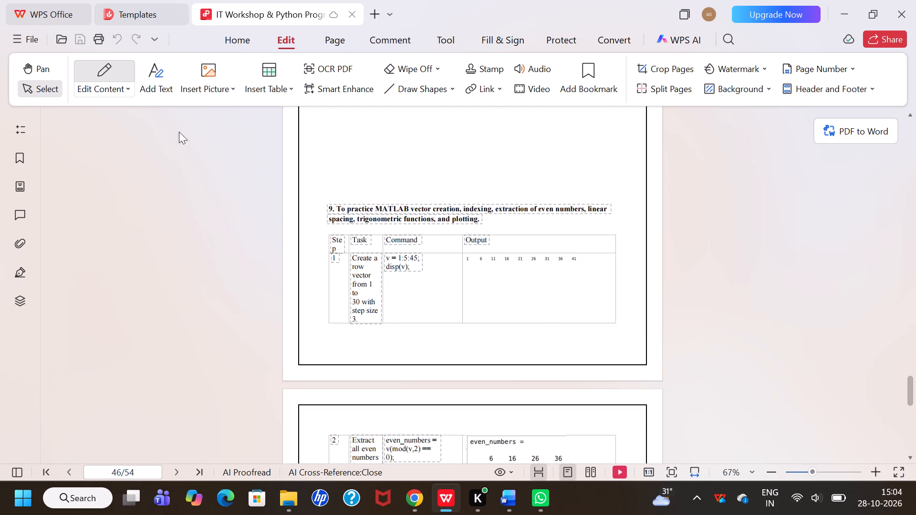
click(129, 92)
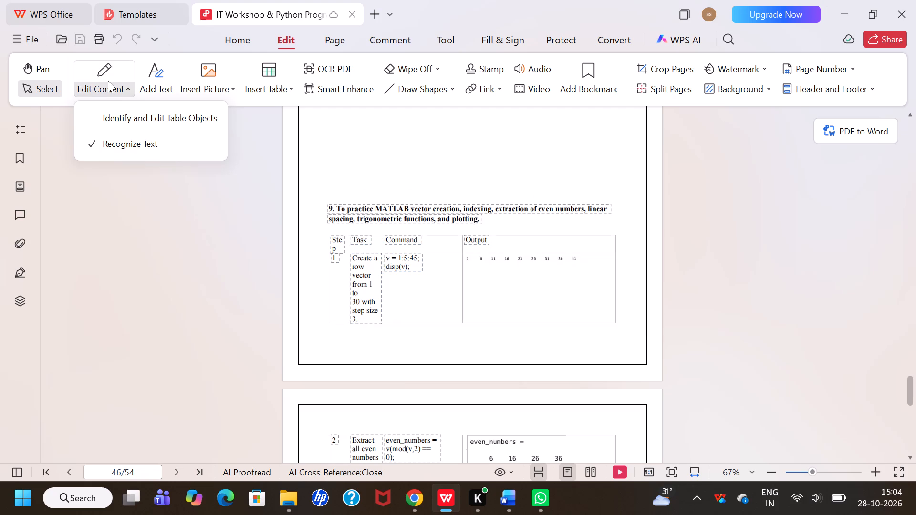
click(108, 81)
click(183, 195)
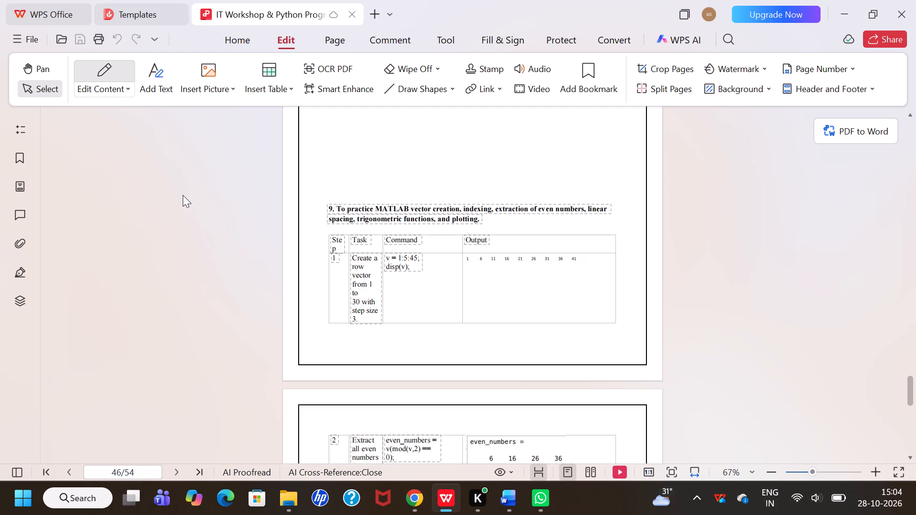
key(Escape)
Examine practical 9 on MATLAB vector creation in the PDF, including its Step, Task, Command and Output table across the pages.
scroll(385, 229, down, 1)
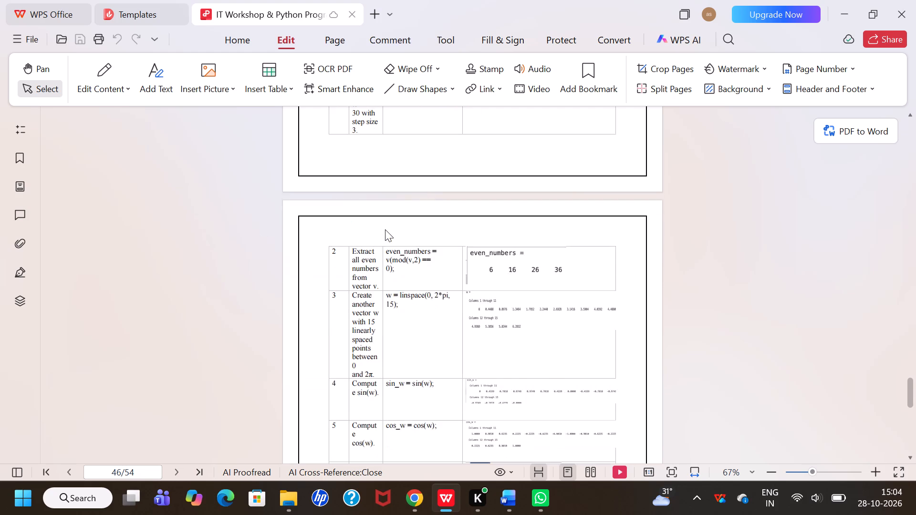
scroll(385, 229, down, 1)
scroll(385, 229, up, 1)
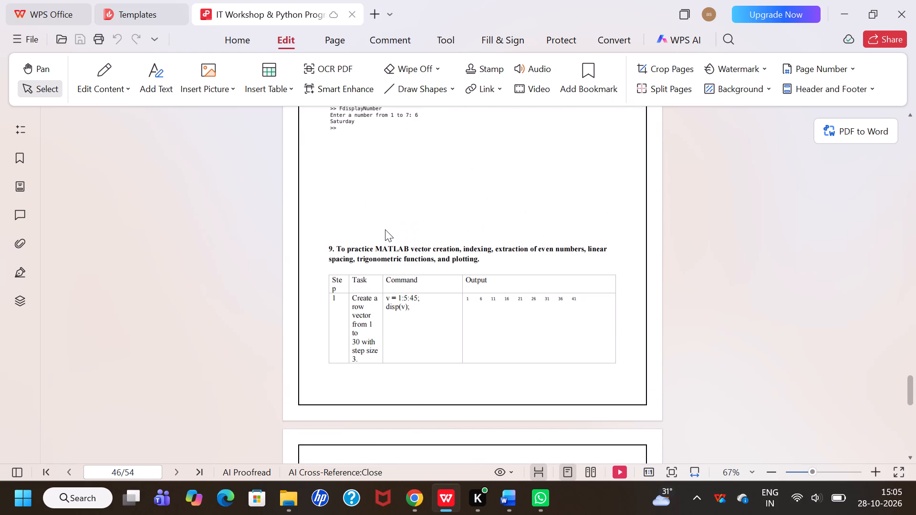
scroll(385, 229, up, 1)
scroll(385, 229, down, 1)
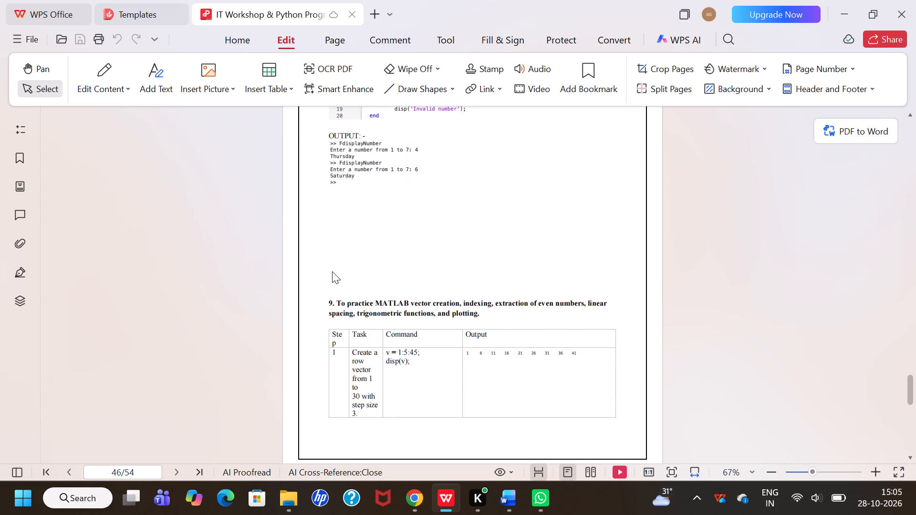
click(330, 279)
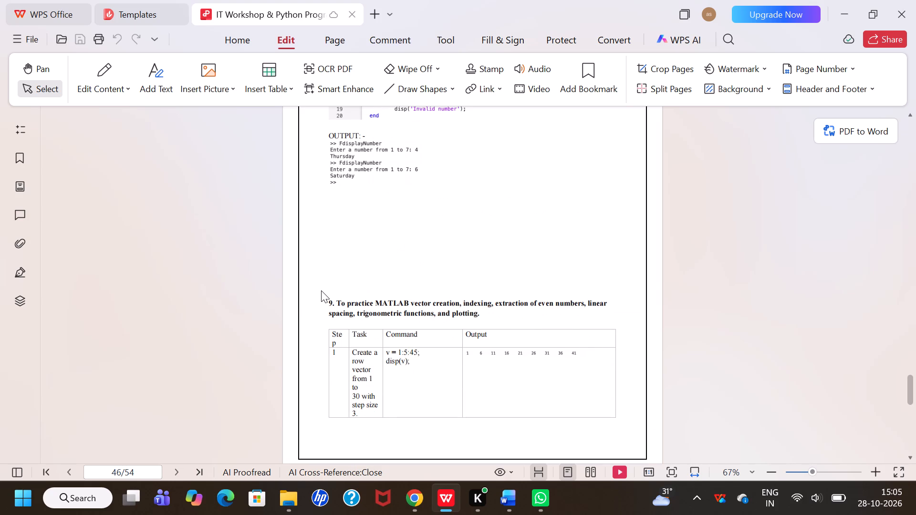
click(321, 290)
scroll(321, 290, right, 1)
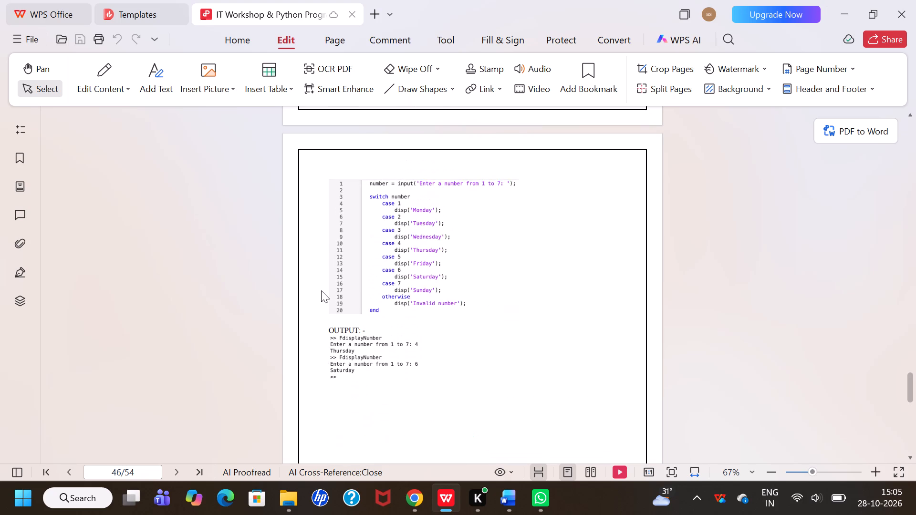
scroll(321, 290, right, 1)
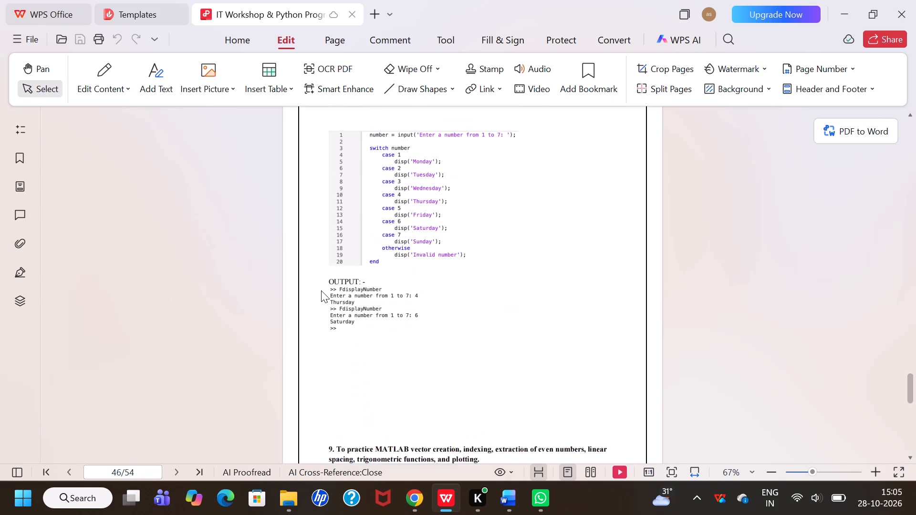
scroll(321, 290, right, 1)
scroll(321, 290, down, 1)
scroll(321, 290, up, 1)
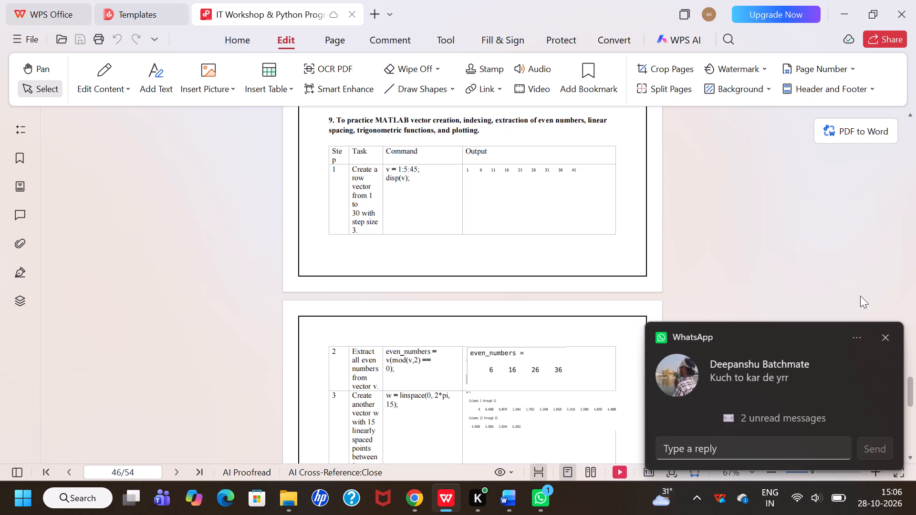
Dismiss the chat notification and examine steps 2 to 6 of the practical 9 table in the PDF, through the sin(w) and cos(w) plot.
click(884, 337)
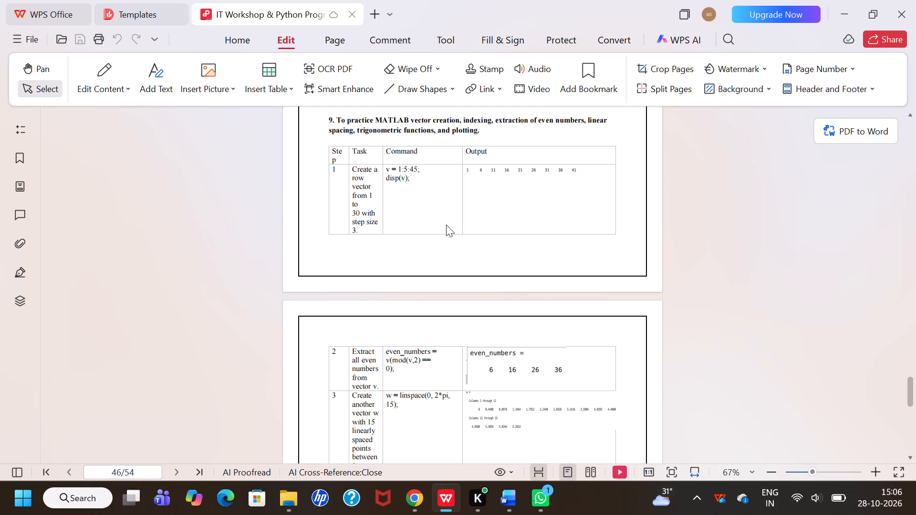
scroll(446, 225, down, 2)
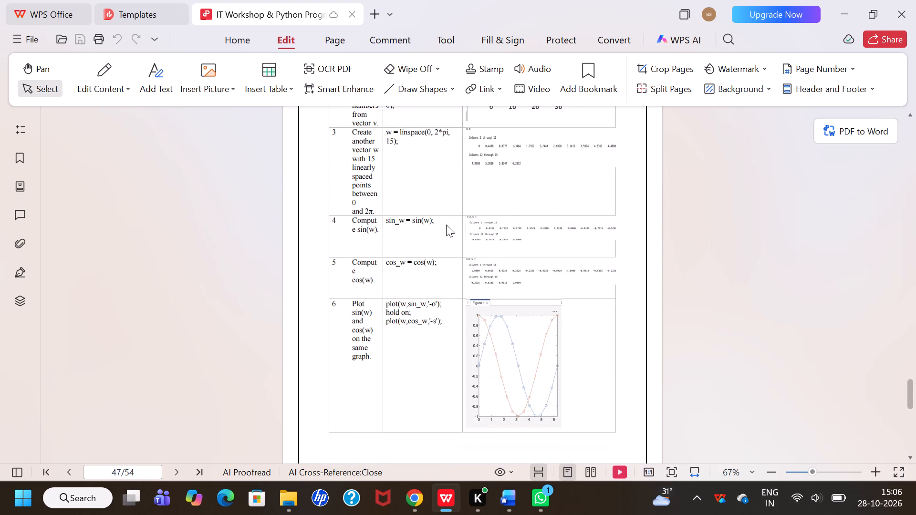
scroll(446, 225, down, 2)
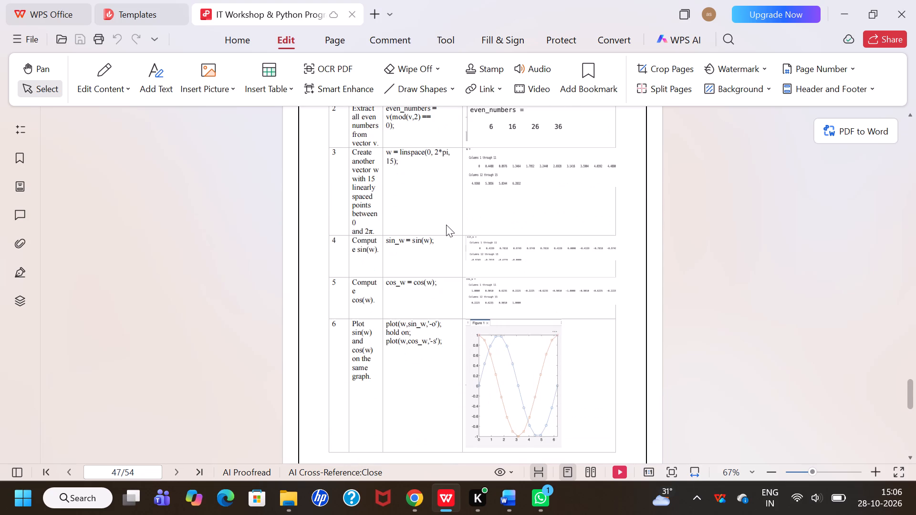
scroll(446, 225, up, 1)
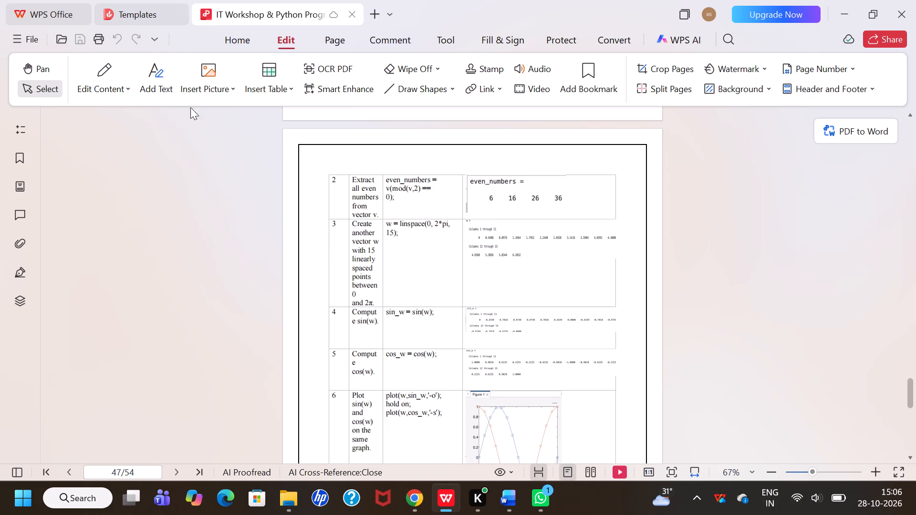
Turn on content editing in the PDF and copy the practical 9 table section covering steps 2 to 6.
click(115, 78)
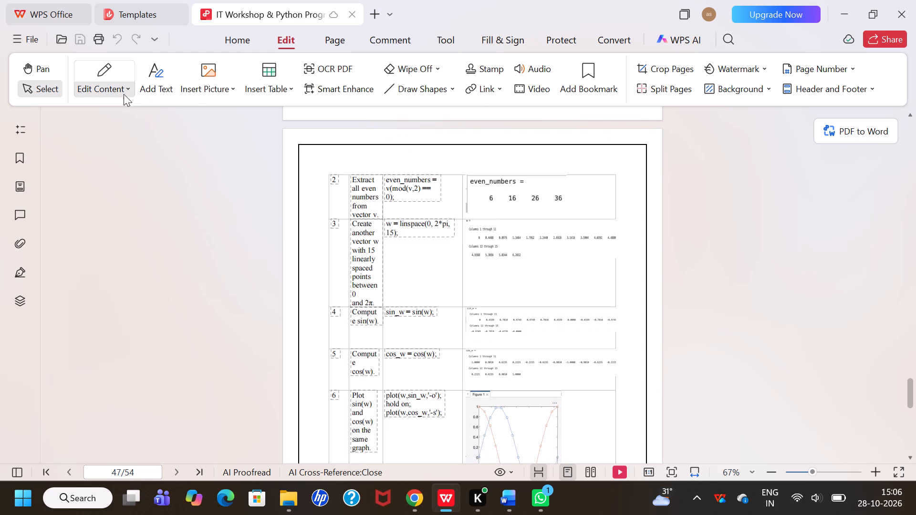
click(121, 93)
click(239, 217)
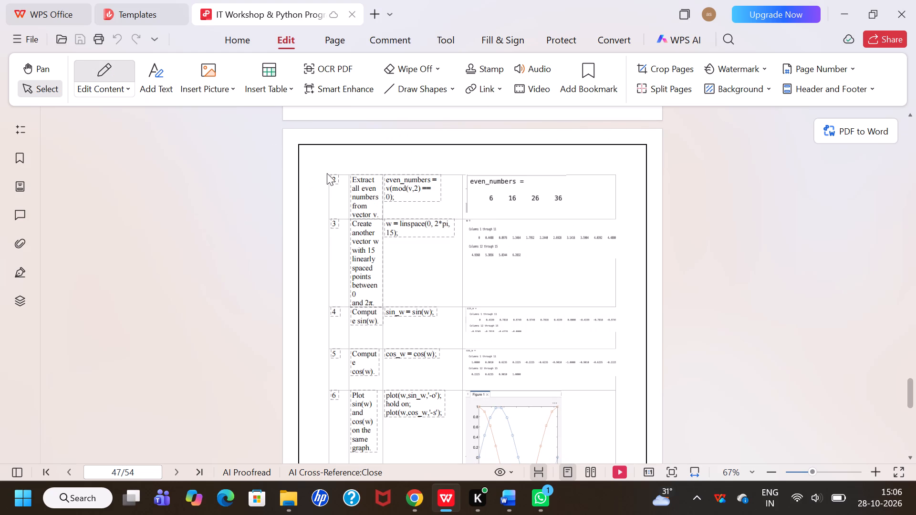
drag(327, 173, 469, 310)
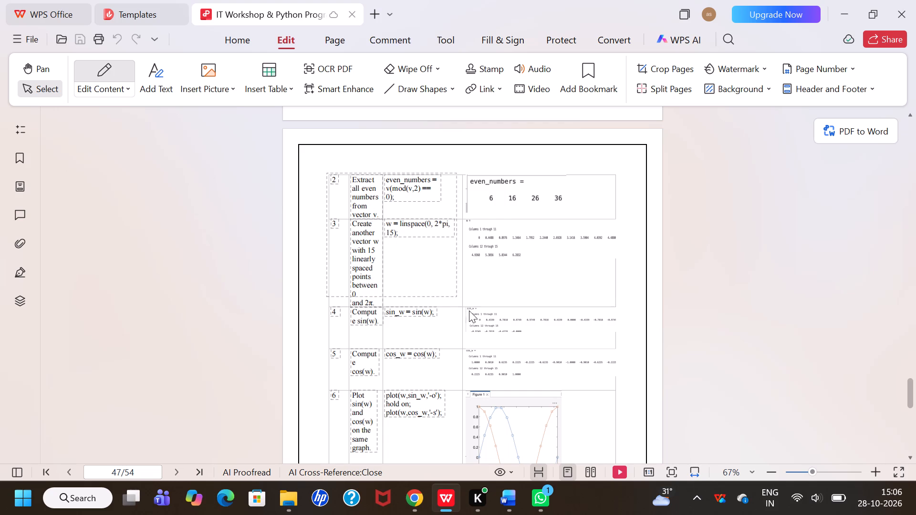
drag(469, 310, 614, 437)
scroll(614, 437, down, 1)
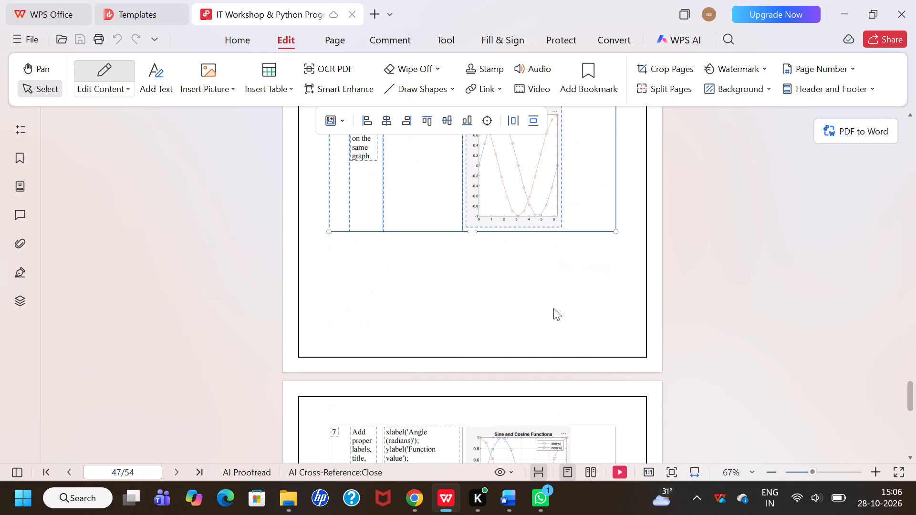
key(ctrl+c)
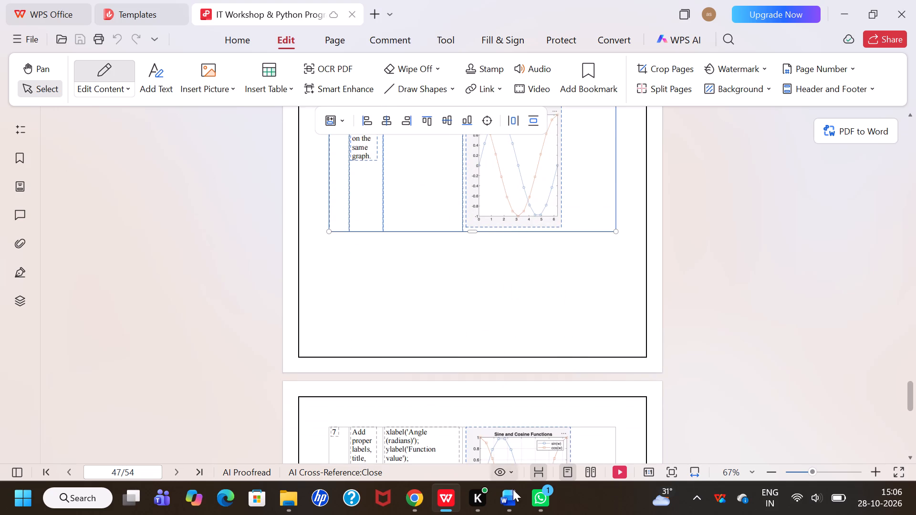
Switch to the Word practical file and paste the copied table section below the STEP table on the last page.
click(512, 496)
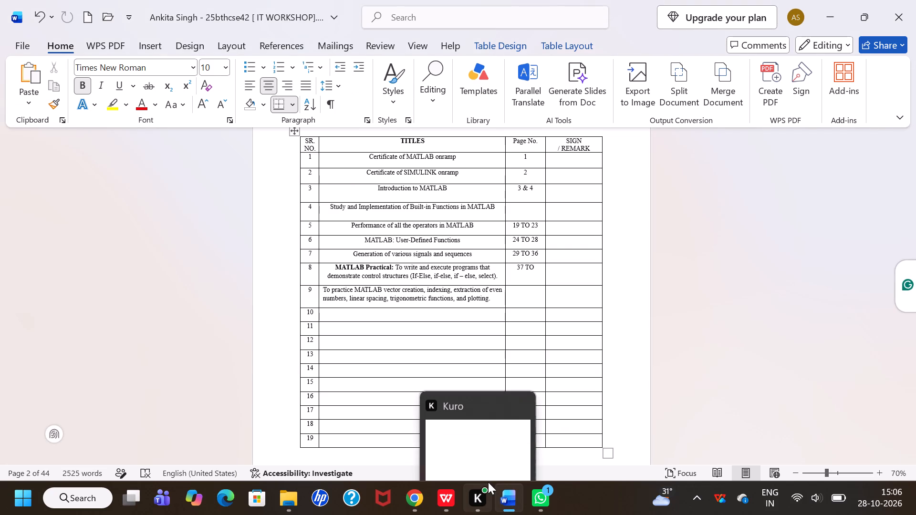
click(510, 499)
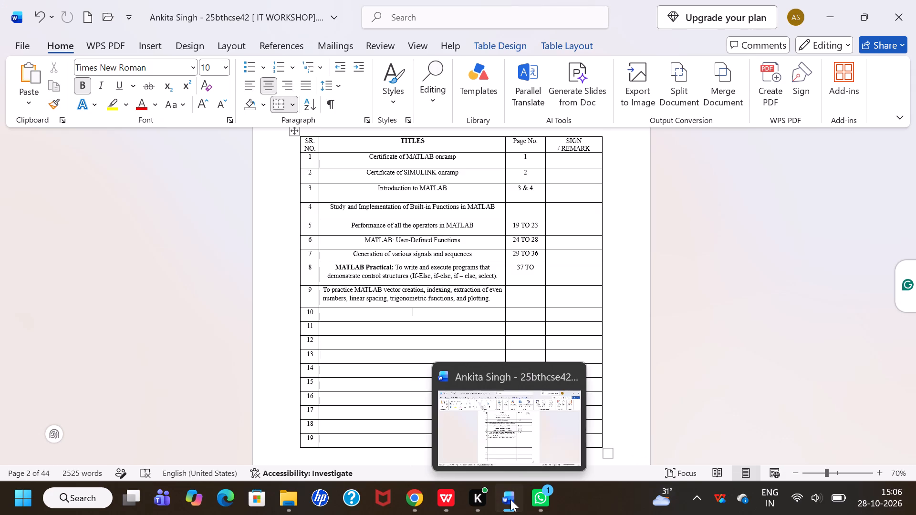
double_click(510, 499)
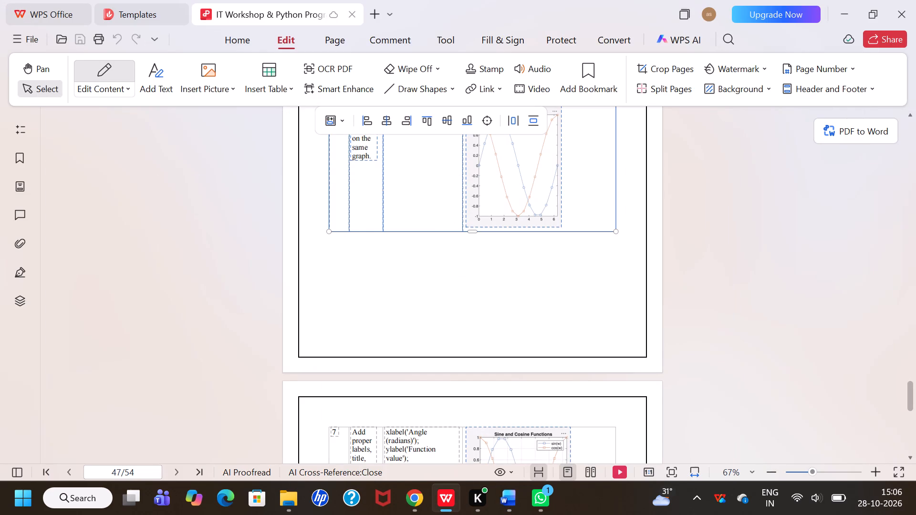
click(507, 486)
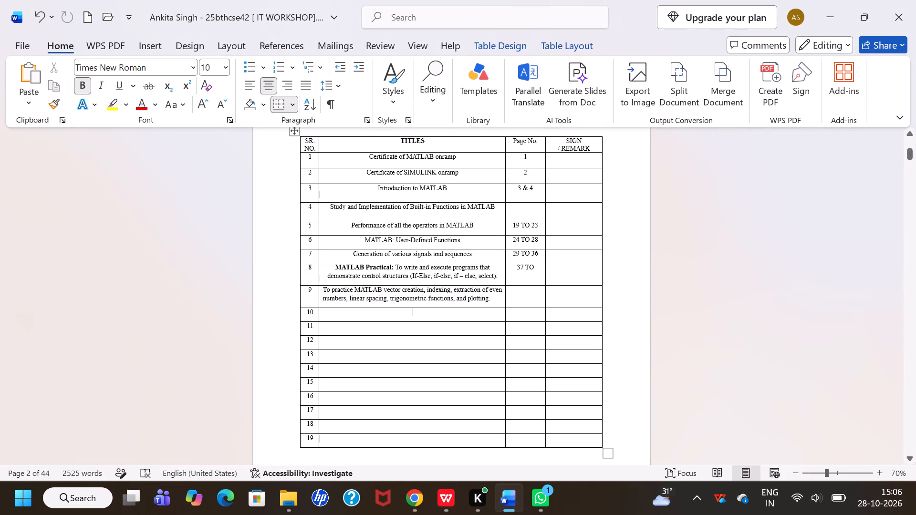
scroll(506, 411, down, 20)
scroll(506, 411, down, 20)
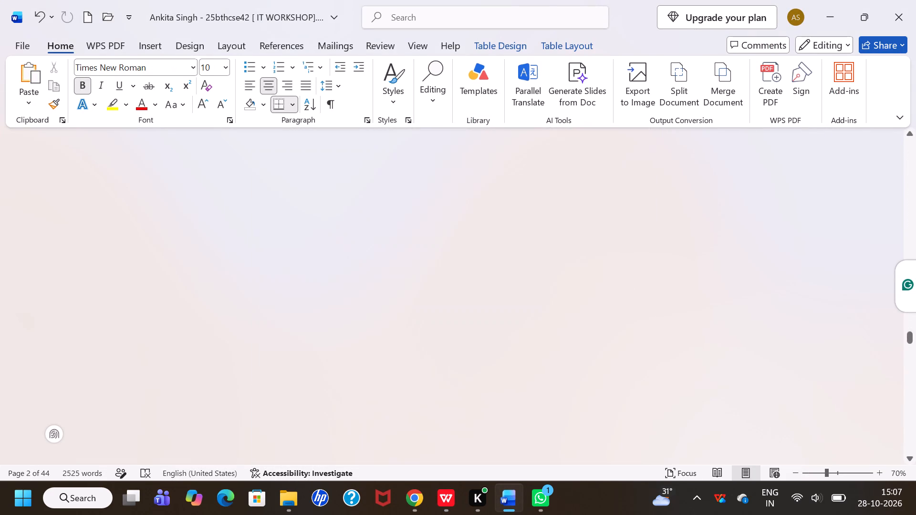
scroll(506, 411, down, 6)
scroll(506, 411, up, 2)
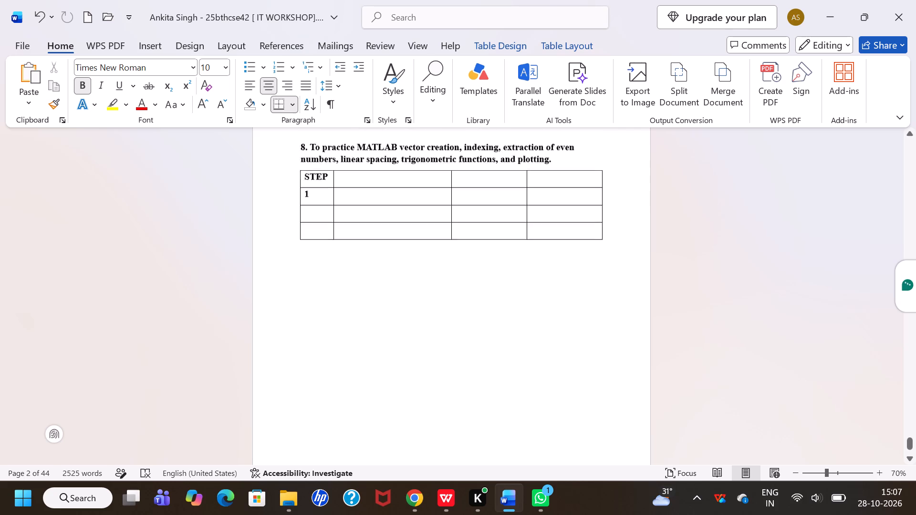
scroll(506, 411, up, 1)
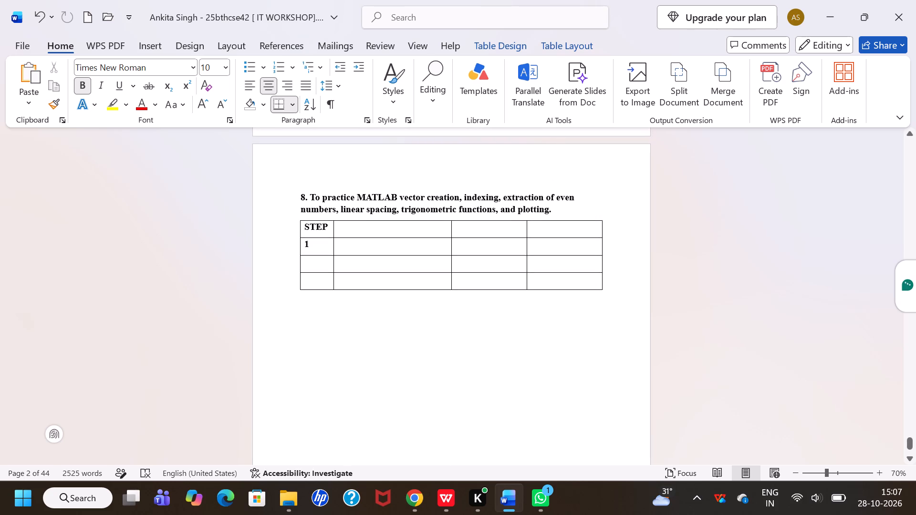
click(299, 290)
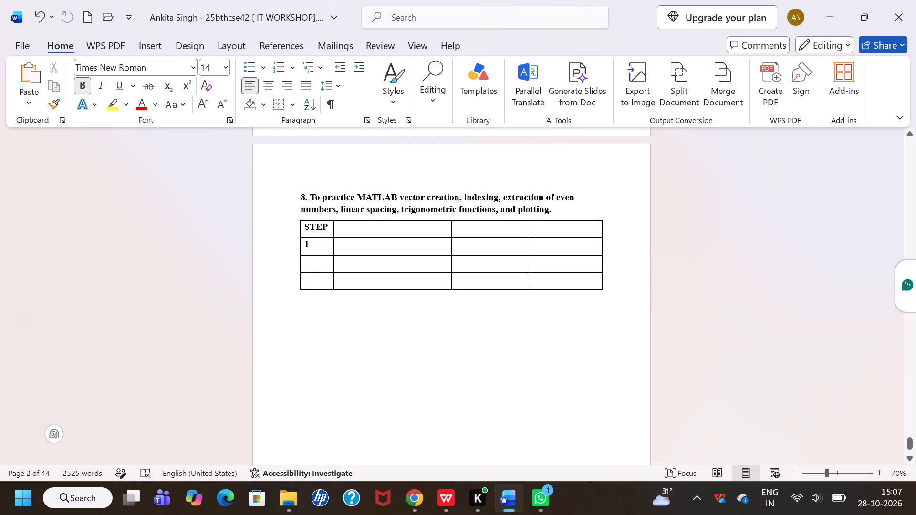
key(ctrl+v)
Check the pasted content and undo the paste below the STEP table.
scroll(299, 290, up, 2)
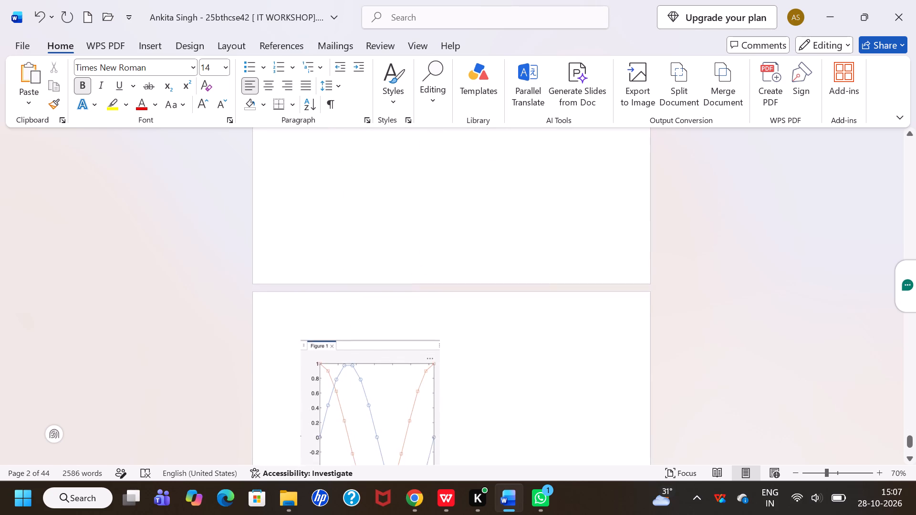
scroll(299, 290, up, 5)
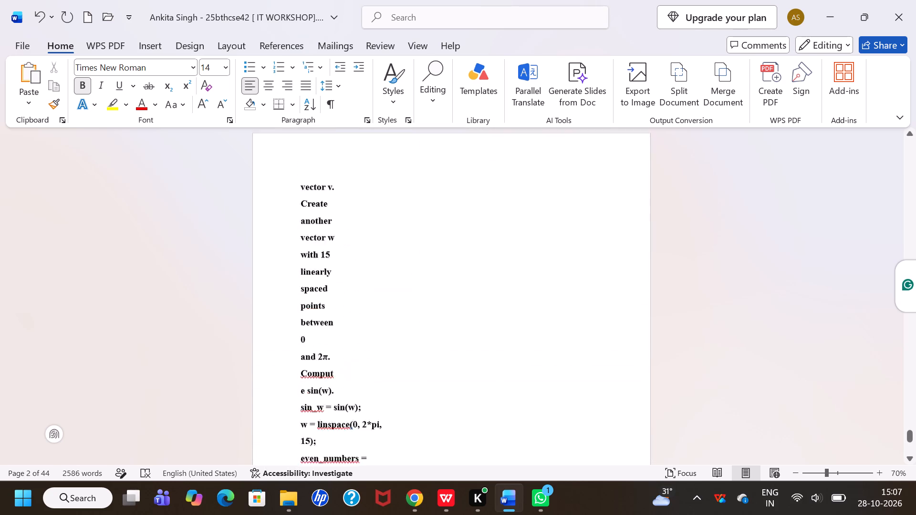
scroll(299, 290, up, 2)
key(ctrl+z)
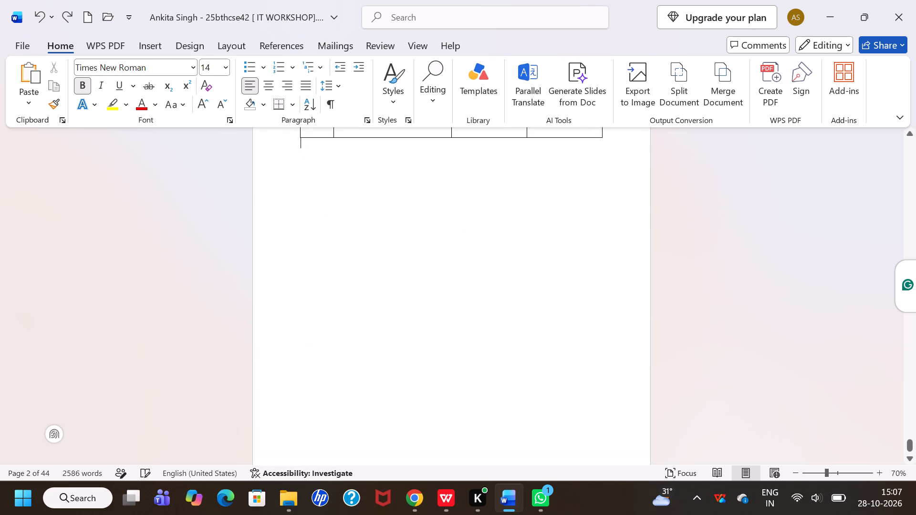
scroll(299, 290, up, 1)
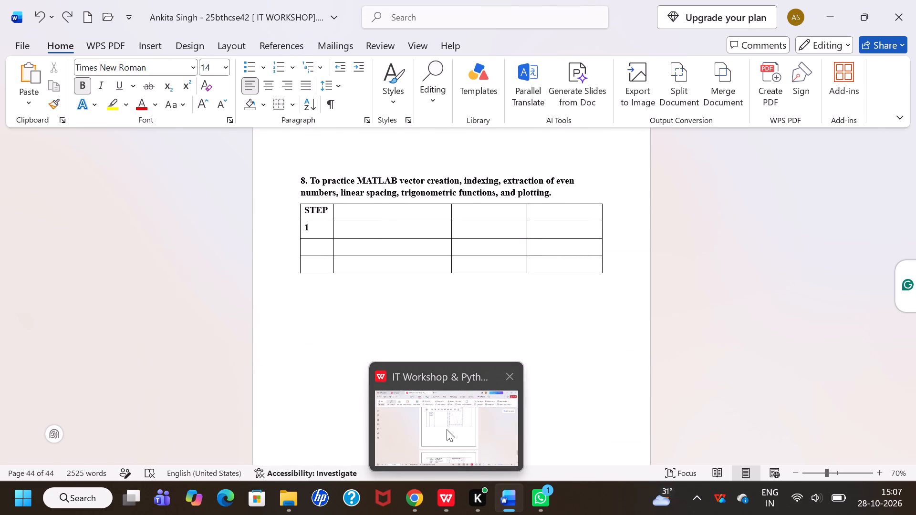
Switch to the reference PDF in WPS Office and exit its content editing mode.
click(447, 429)
click(451, 352)
scroll(451, 352, up, 3)
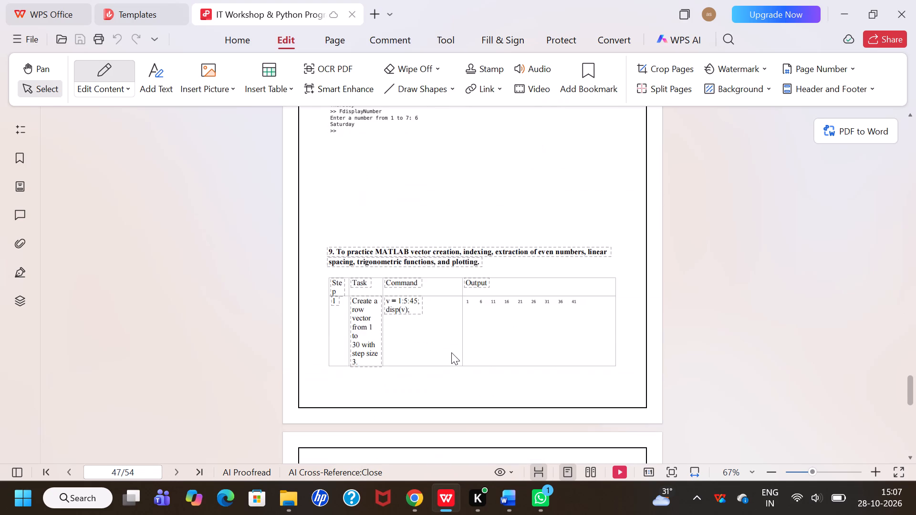
click(451, 352)
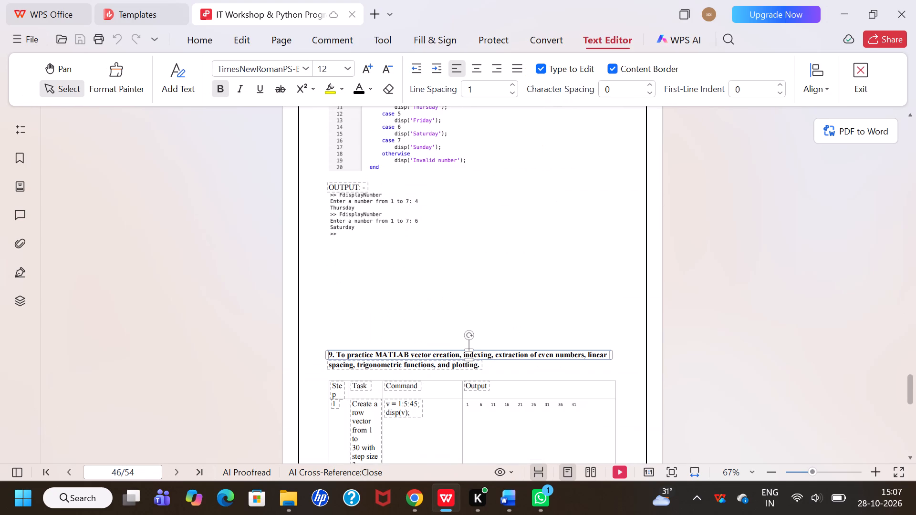
click(417, 330)
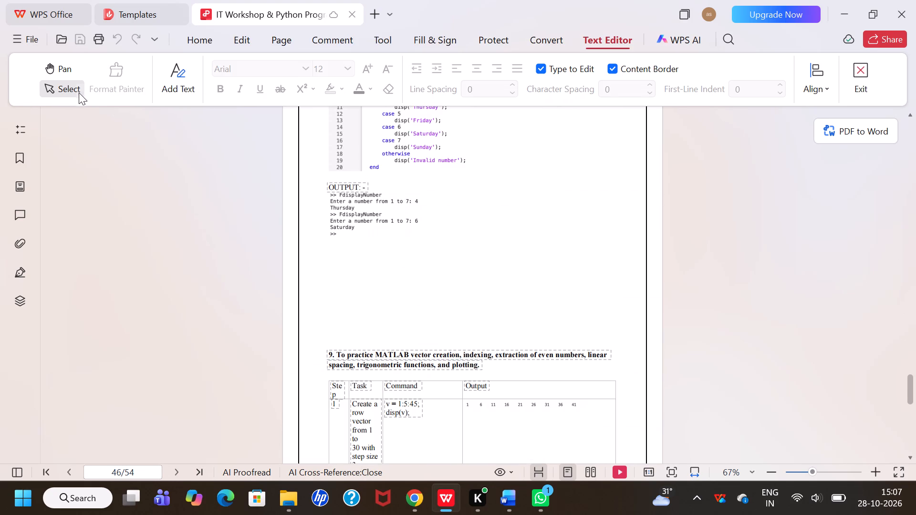
click(76, 92)
key(Escape)
Copy the "Task" heading from the PDF's practical 9 table into the Word table's second header cell and centre it.
scroll(349, 358, down, 1)
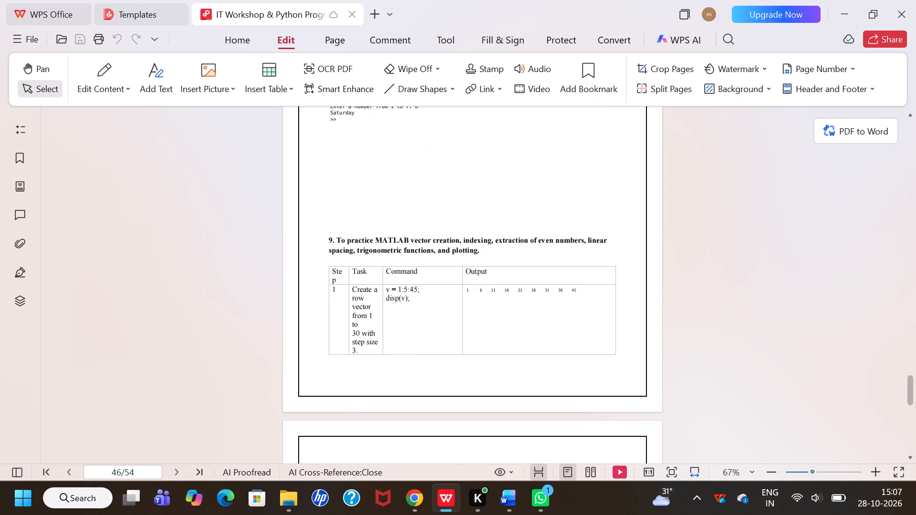
scroll(349, 358, down, 1)
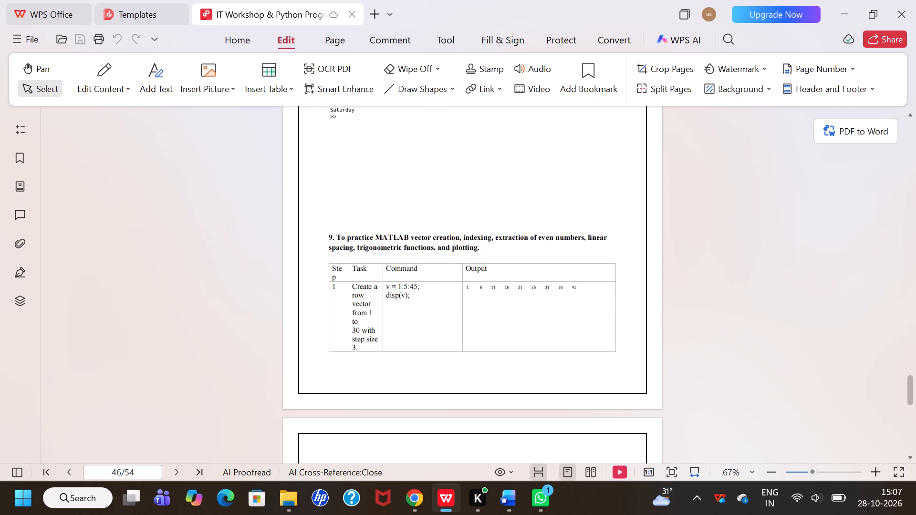
drag(354, 270, 371, 271)
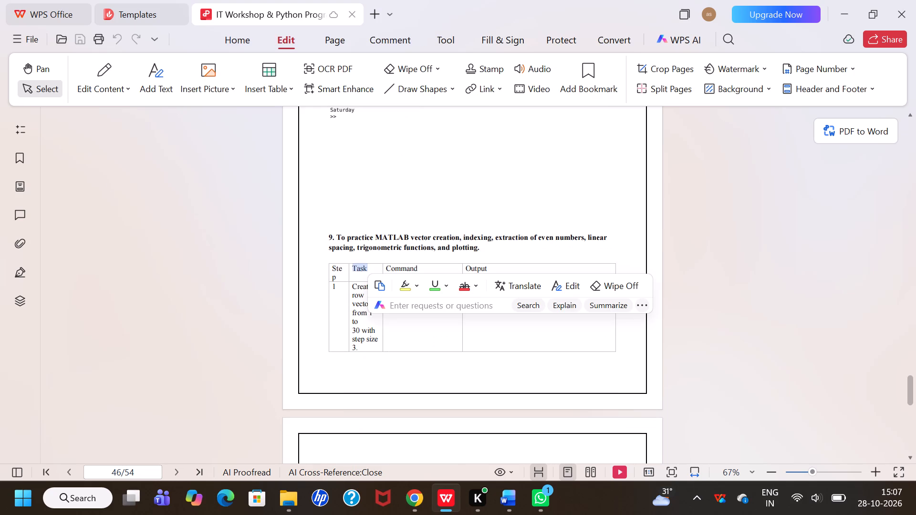
key(ctrl+c)
click(510, 492)
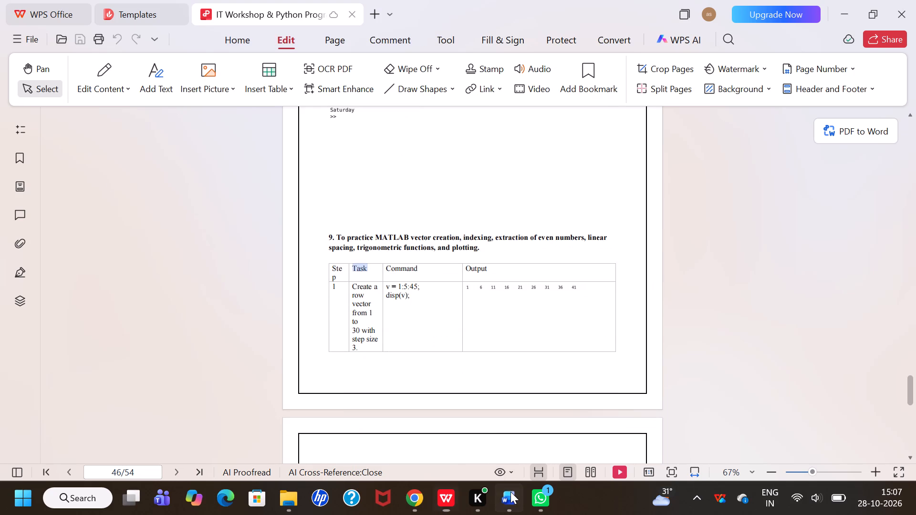
click(390, 211)
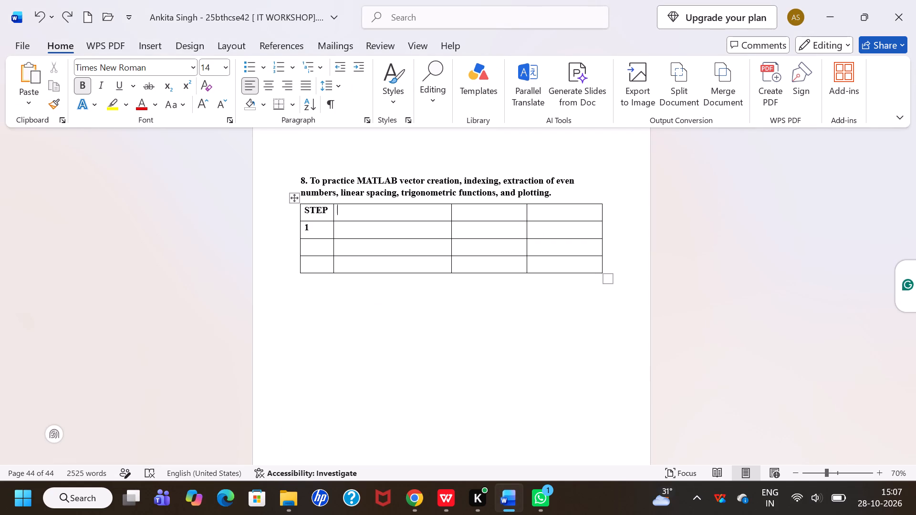
key(ctrl+v)
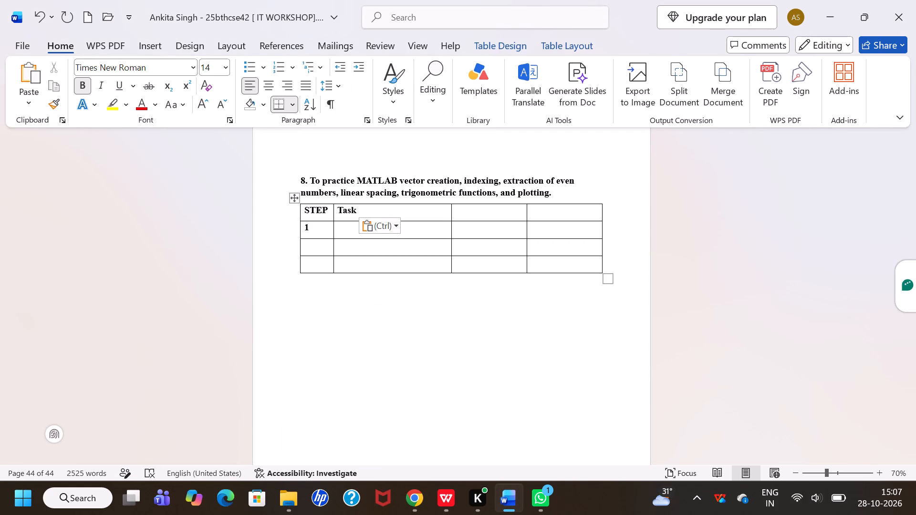
triple_click(390, 211)
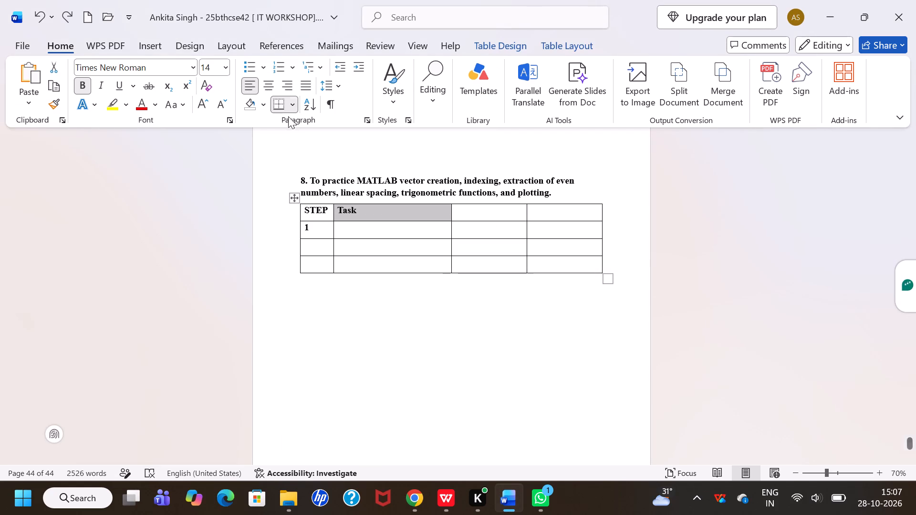
click(267, 85)
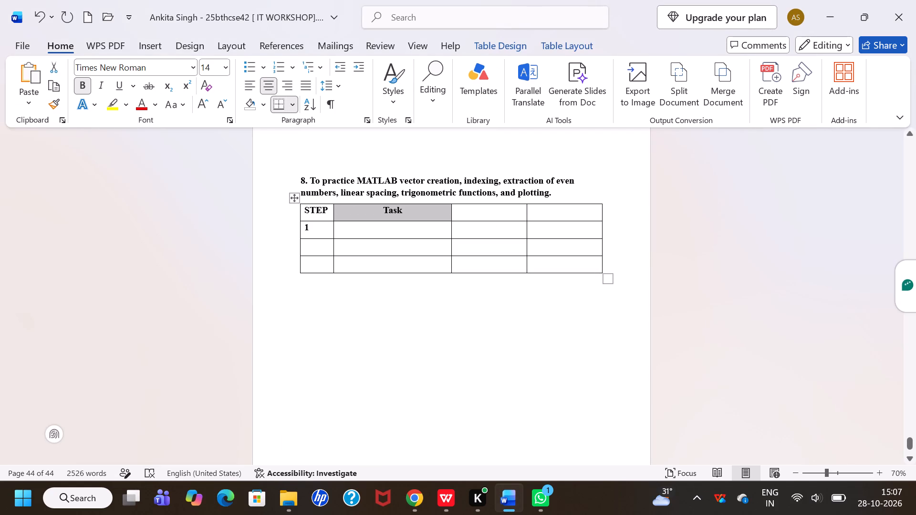
Copy the "Command" heading from the PDF table into the Word table's third header cell and centre it.
click(472, 211)
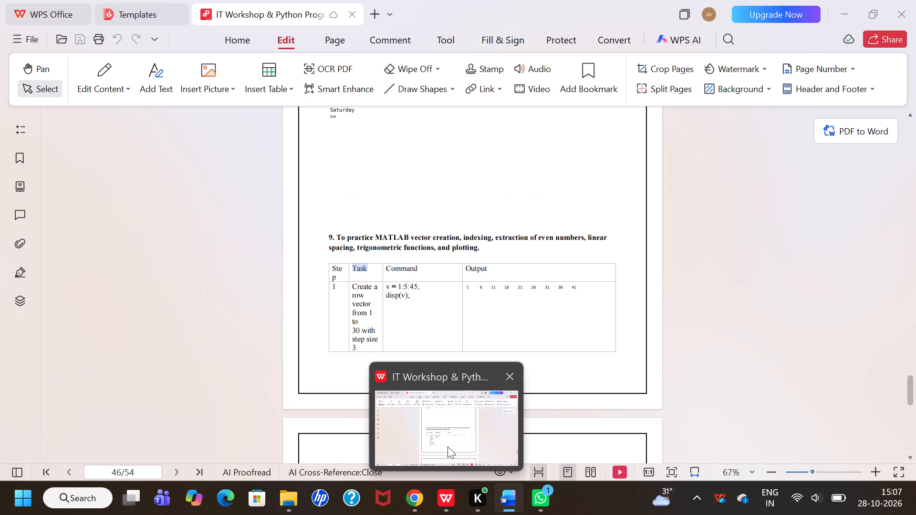
click(448, 446)
triple_click(404, 269)
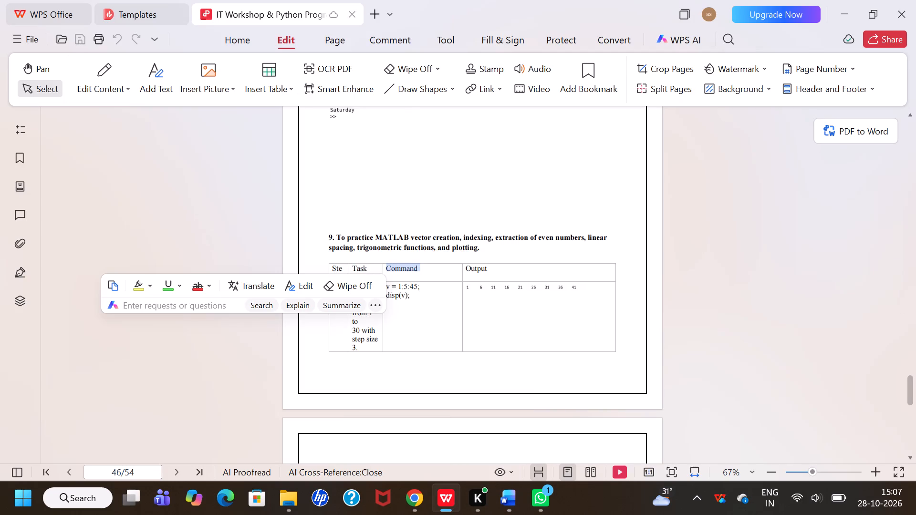
key(ctrl+c)
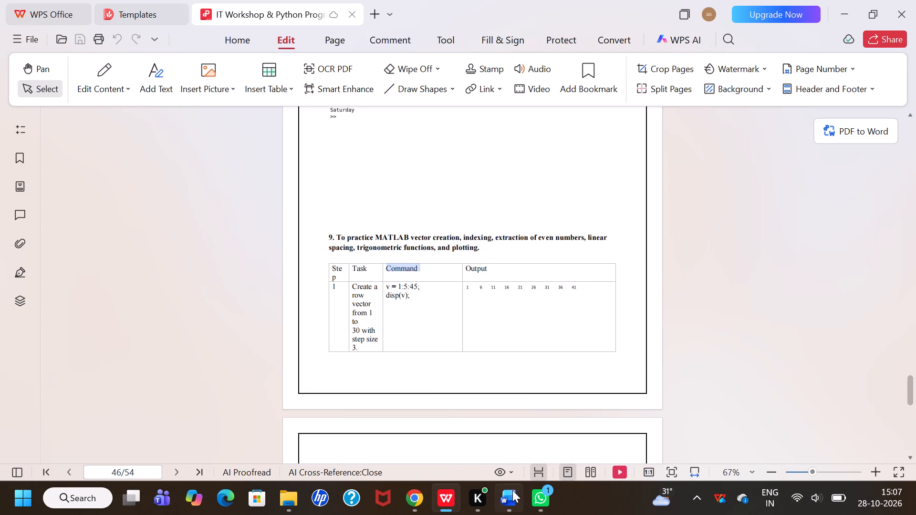
click(511, 490)
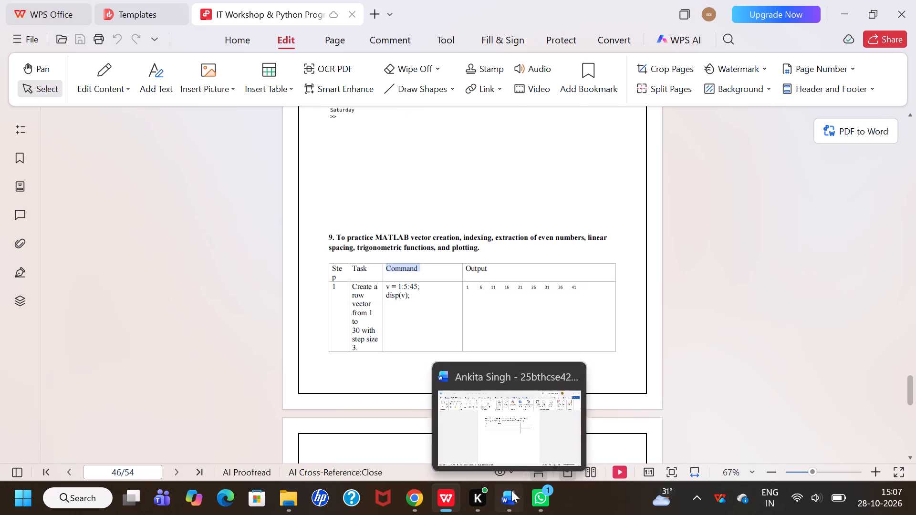
key(ctrl+v)
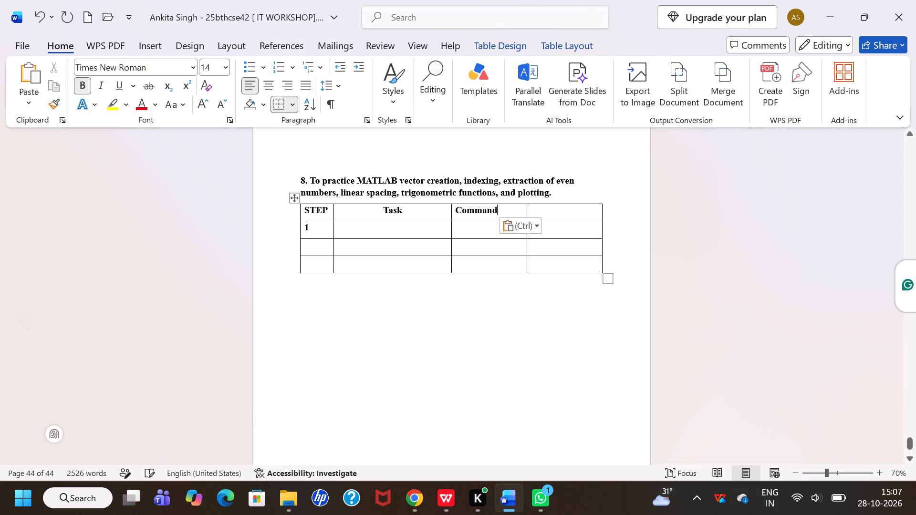
triple_click(470, 216)
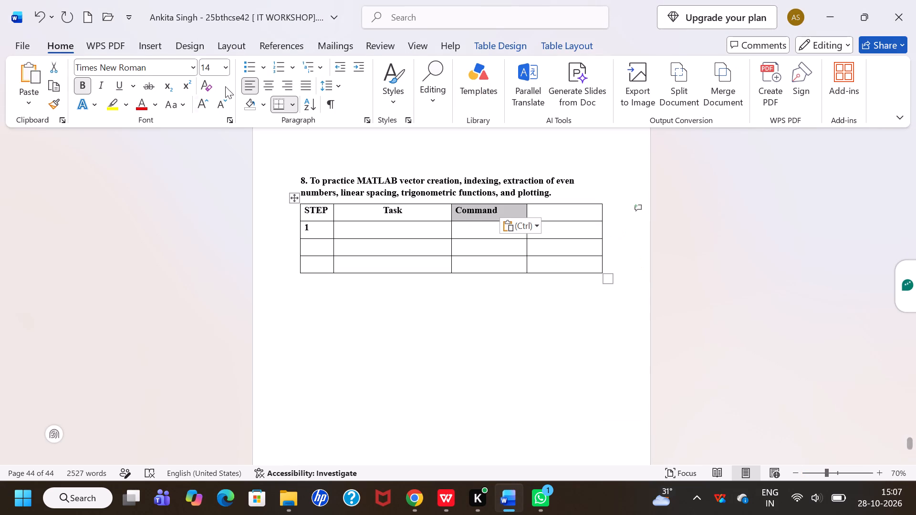
click(269, 86)
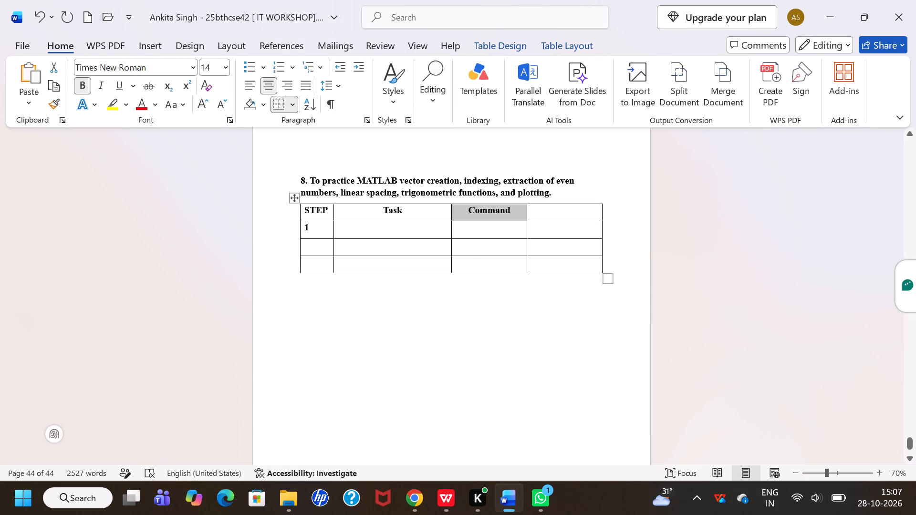
Copy the "Output" heading from the PDF table into the Word table's fourth header cell and centre it.
click(560, 213)
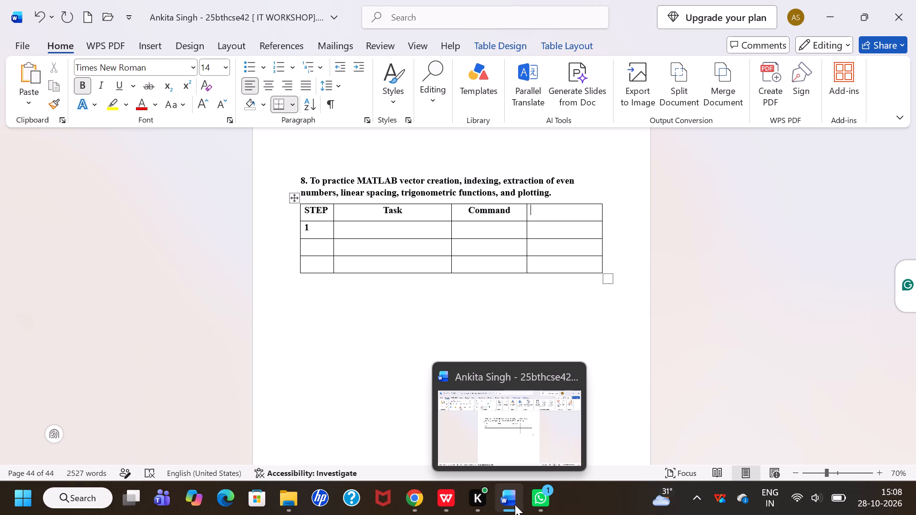
click(450, 499)
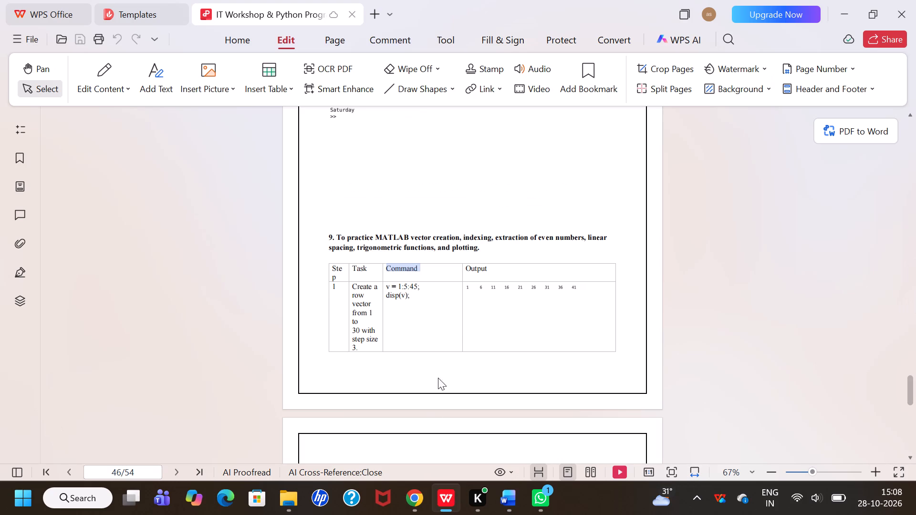
triple_click(472, 271)
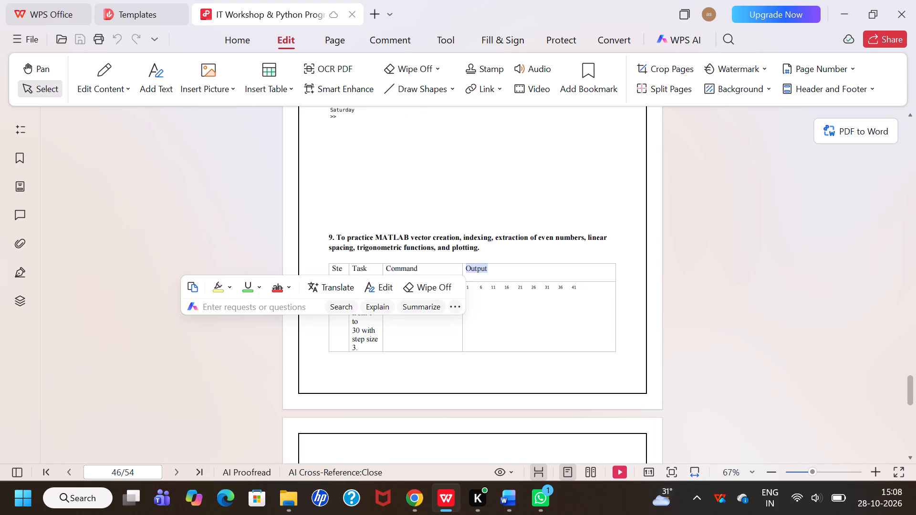
key(ctrl+c)
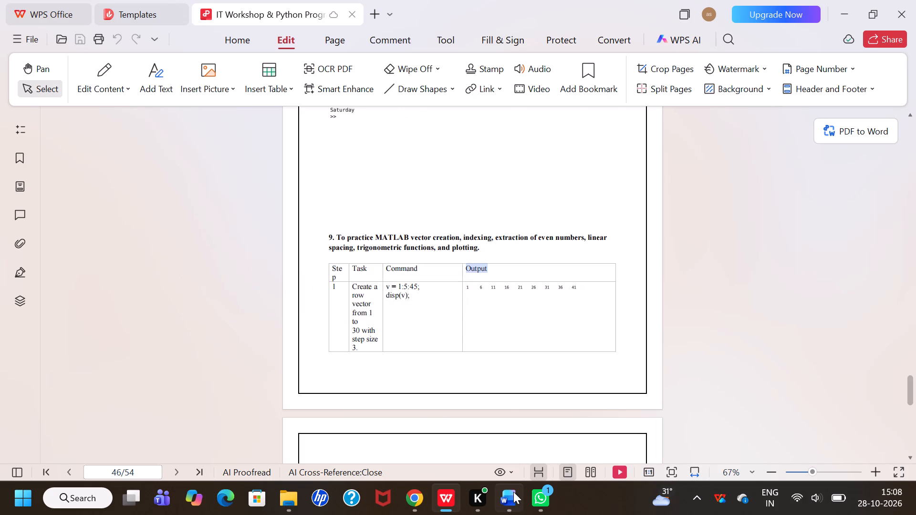
click(512, 493)
key(ctrl+v)
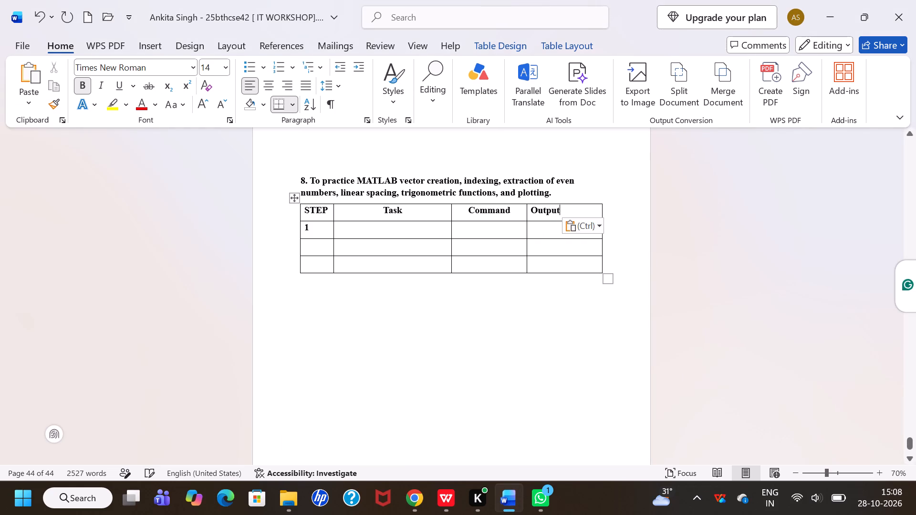
triple_click(546, 213)
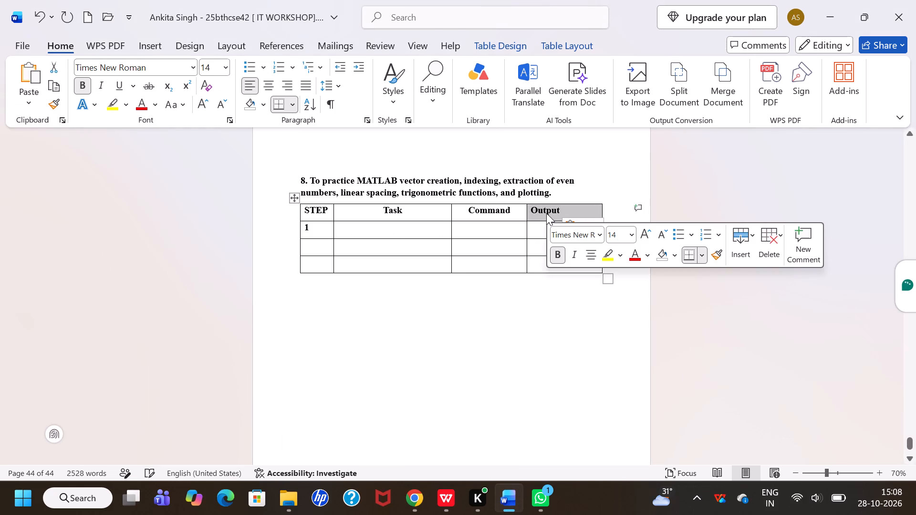
click(587, 252)
click(541, 312)
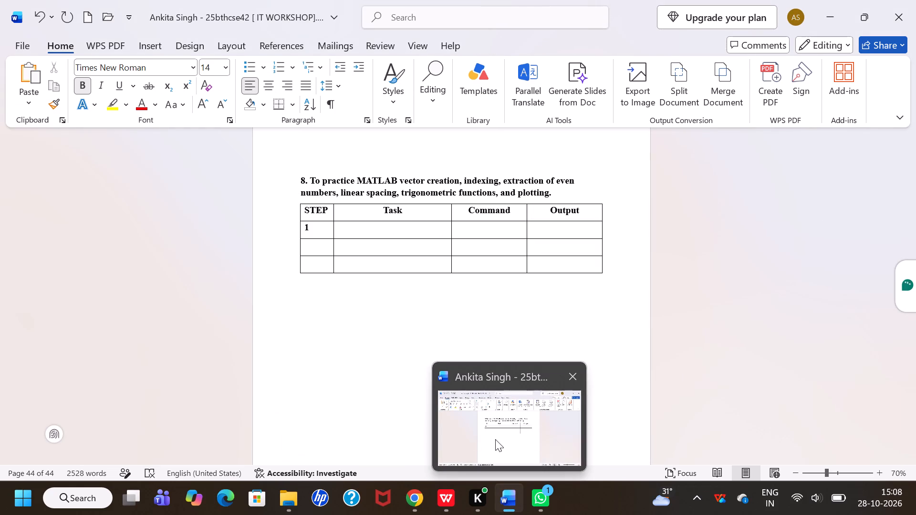
Copy the step 1 task "Create a row vector from 1 to 30 with step size 3." from the PDF into the Word table's row 1 Task cell.
click(496, 438)
click(447, 498)
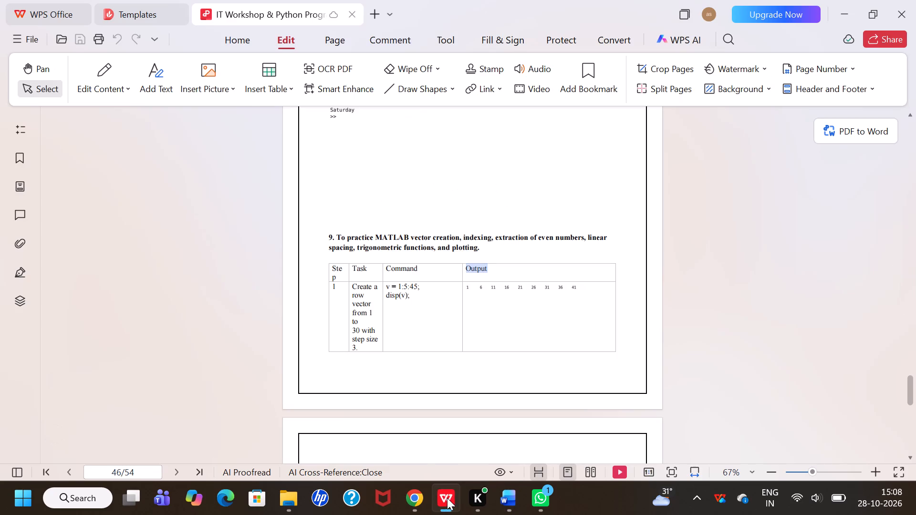
scroll(363, 312, down, 1)
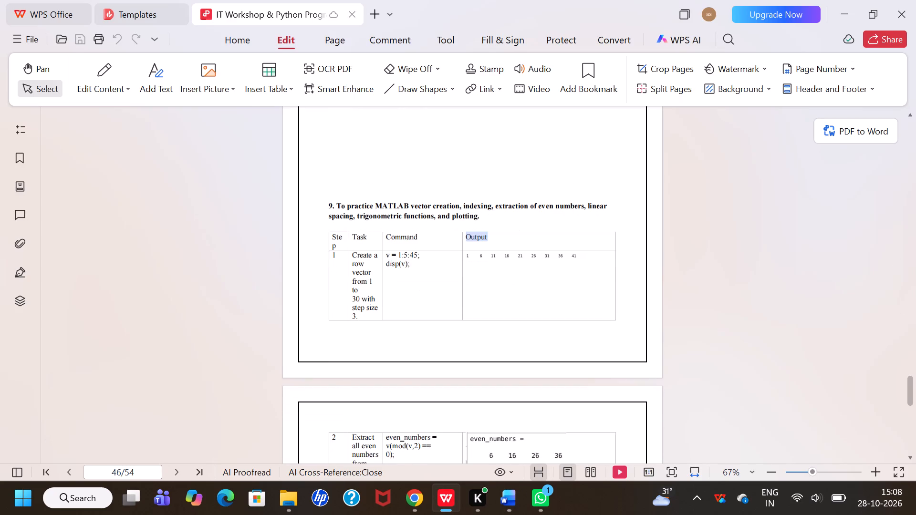
scroll(363, 312, down, 1)
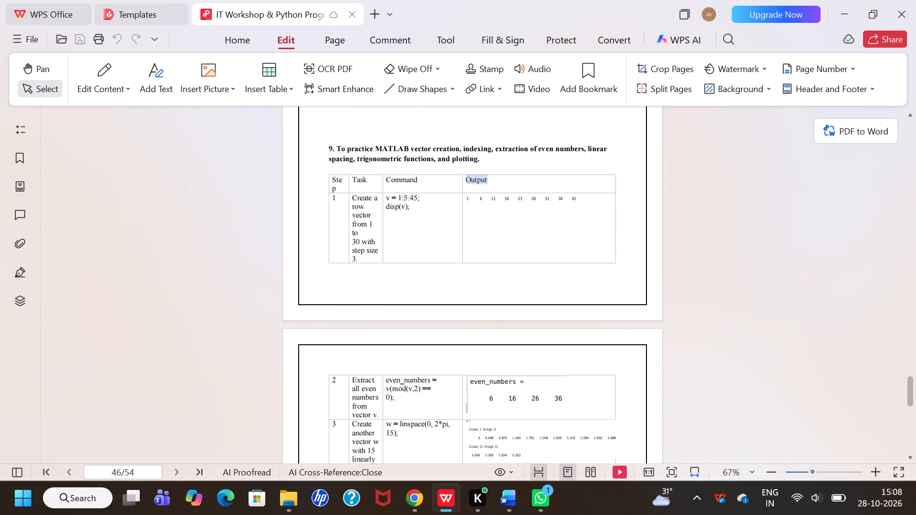
drag(350, 204, 372, 203)
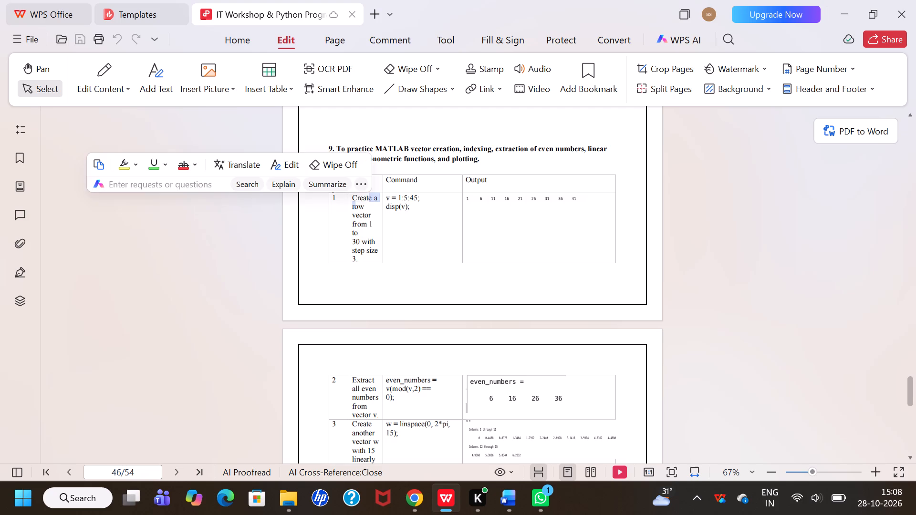
click(367, 203)
drag(354, 202, 375, 251)
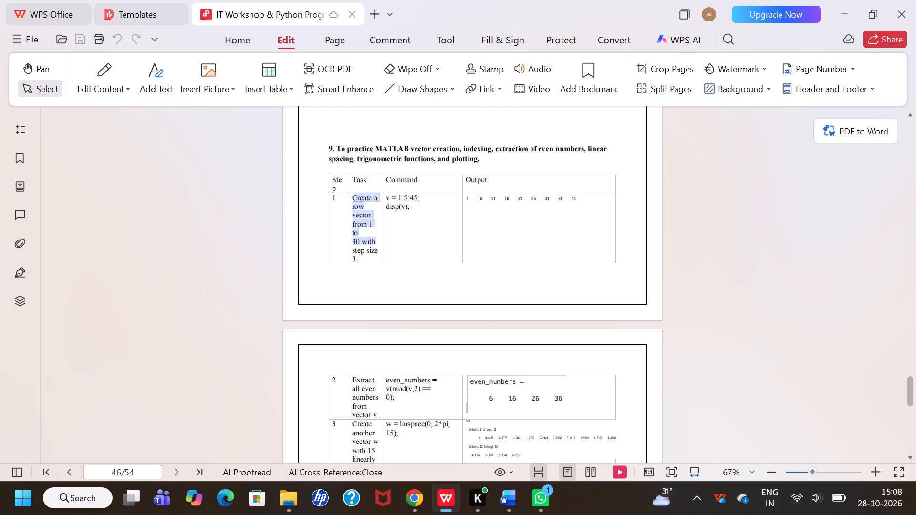
drag(375, 251, 359, 266)
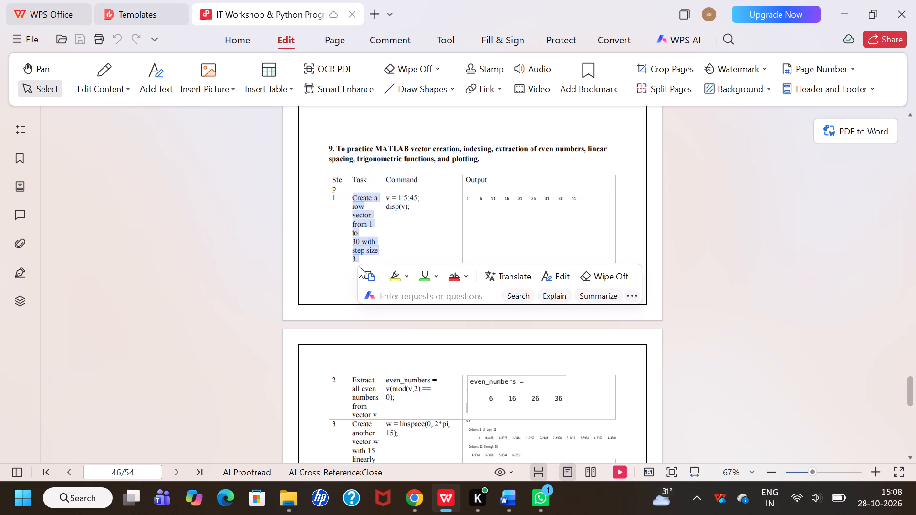
key(ctrl+c)
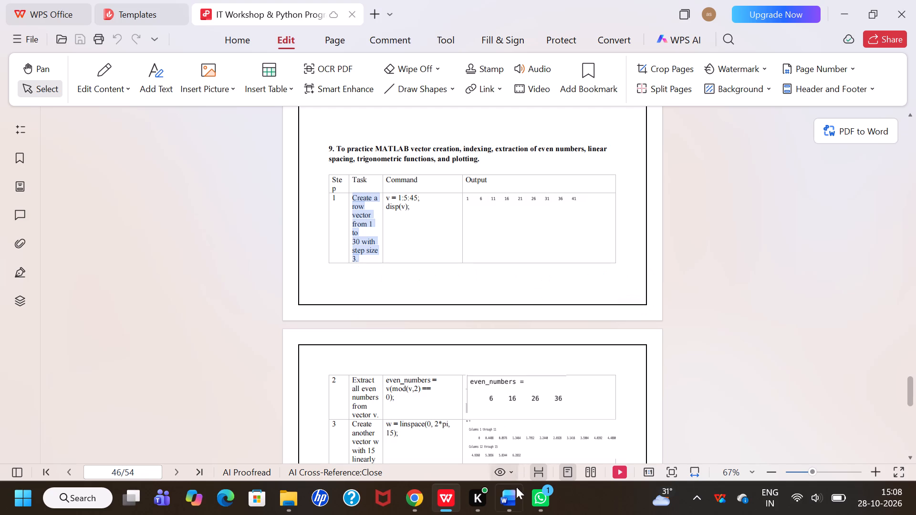
click(502, 449)
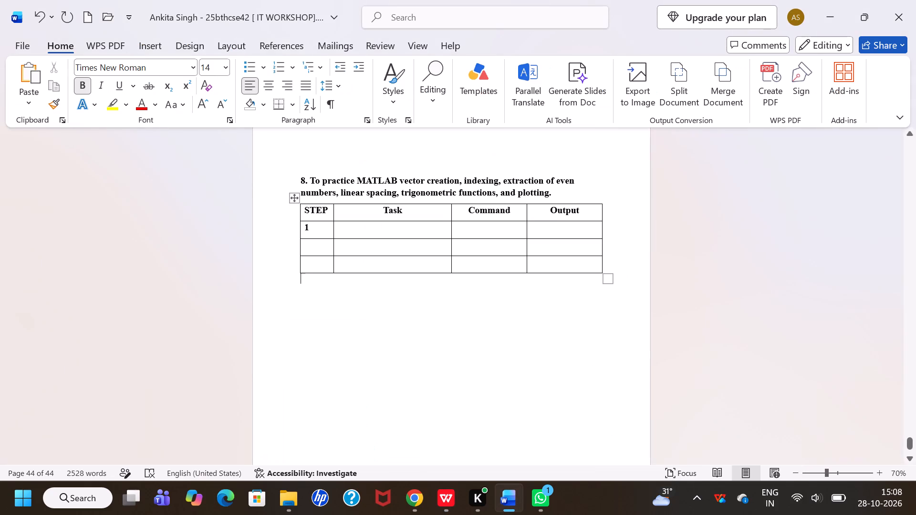
click(388, 228)
key(ctrl+v)
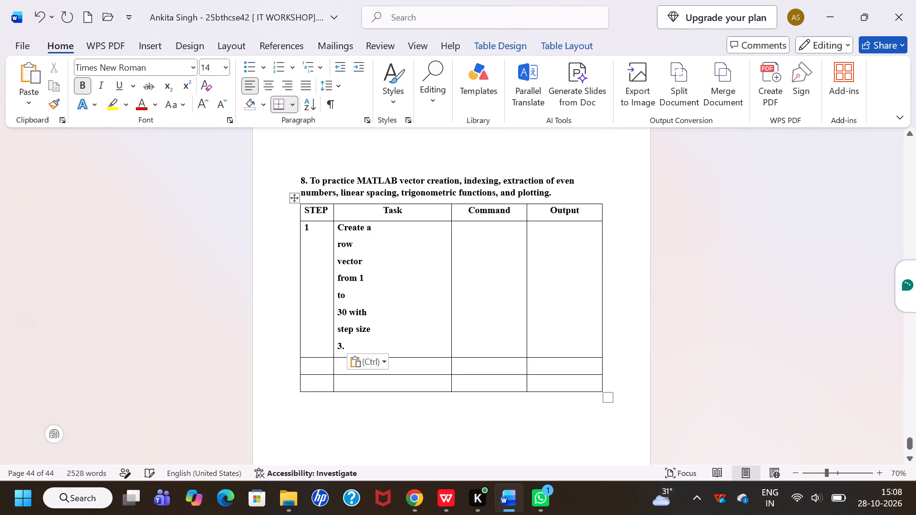
Remove the bold formatting from the step 1 task text in the Word table's Task cell.
triple_click(364, 279)
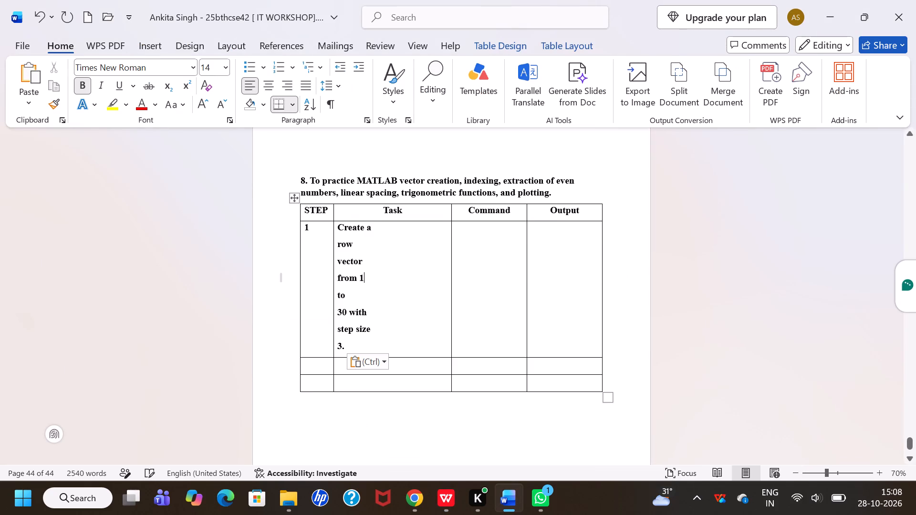
click(364, 279)
drag(338, 230, 376, 245)
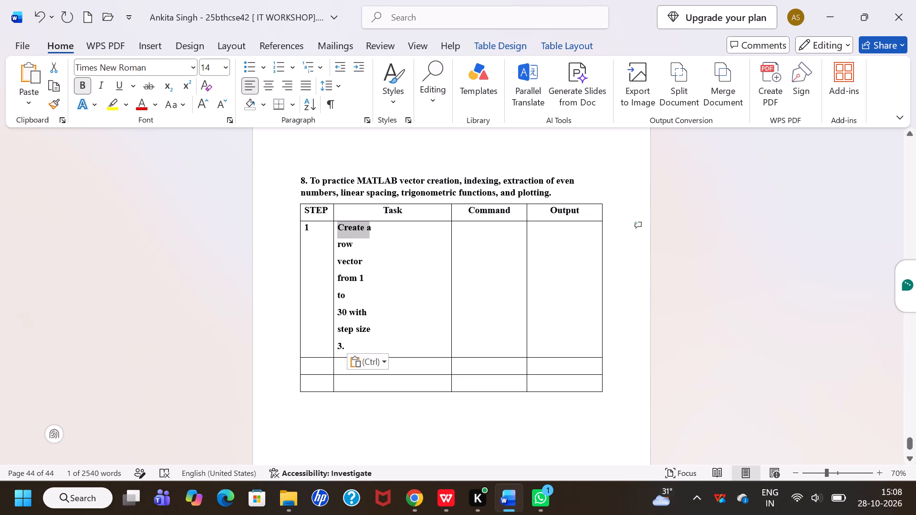
drag(376, 245, 368, 370)
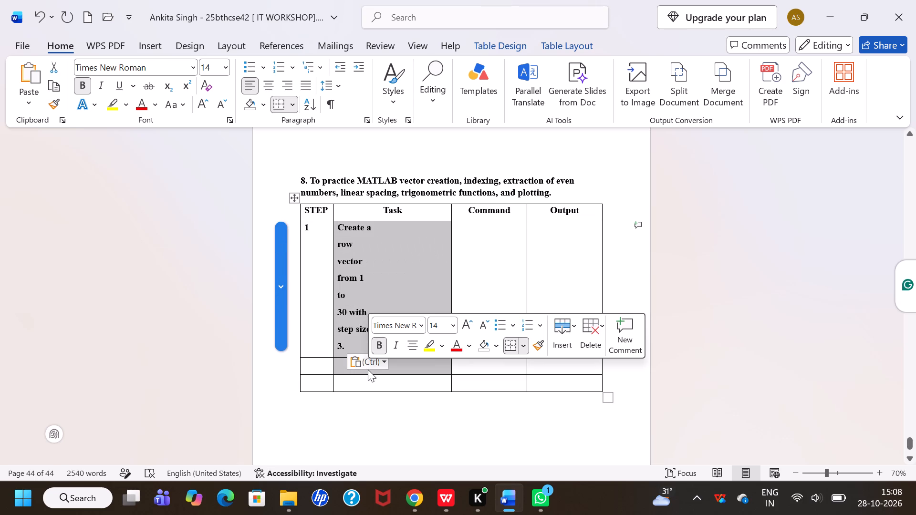
key(ctrl+b)
click(384, 341)
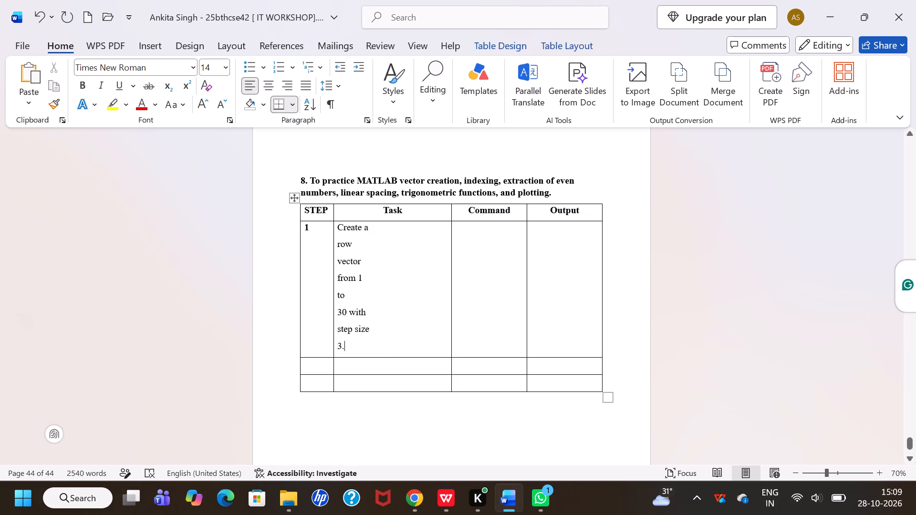
Narrow the Task column to fit the step 1 task text more closely, giving the freed width to the Command column.
drag(387, 359, 388, 337)
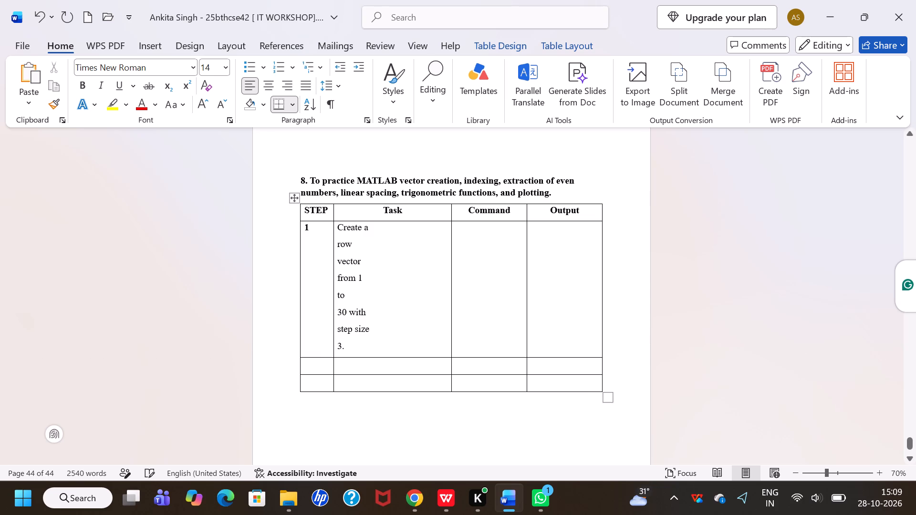
drag(451, 289, 438, 289)
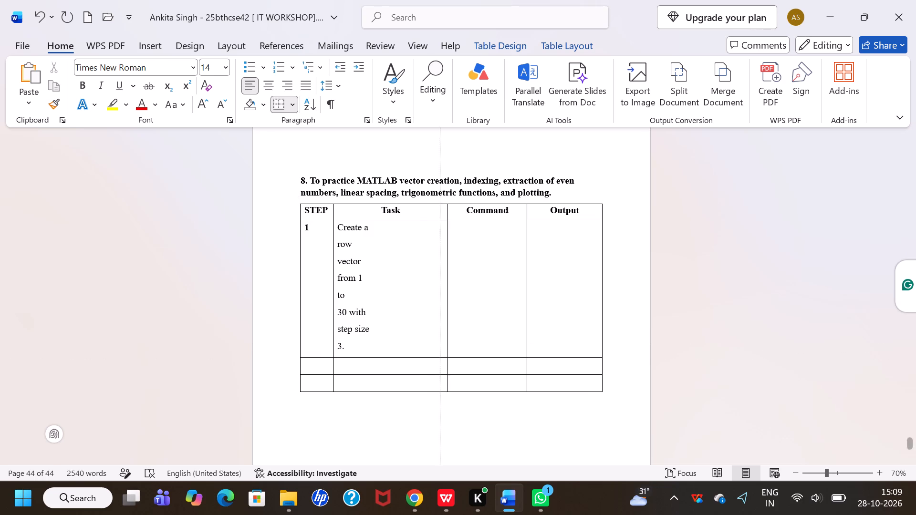
drag(438, 289, 395, 286)
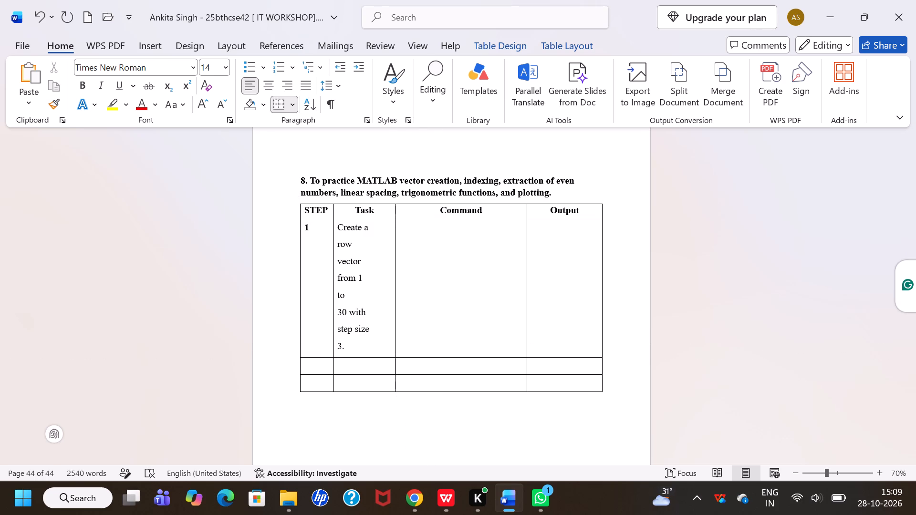
Copy the step 1 command "v = 1:5:45; disp(v);" from the PDF table into the Word table's row 1 Command cell.
click(461, 283)
click(448, 485)
click(418, 209)
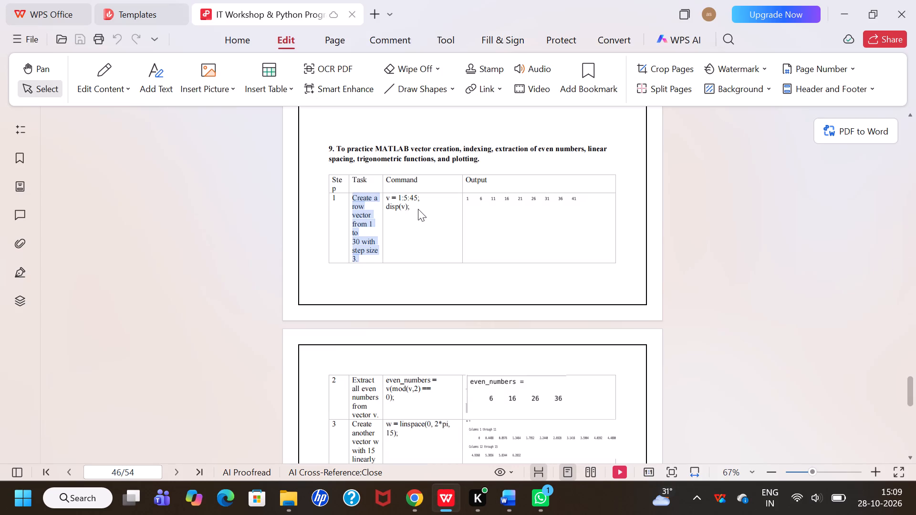
drag(388, 202, 422, 205)
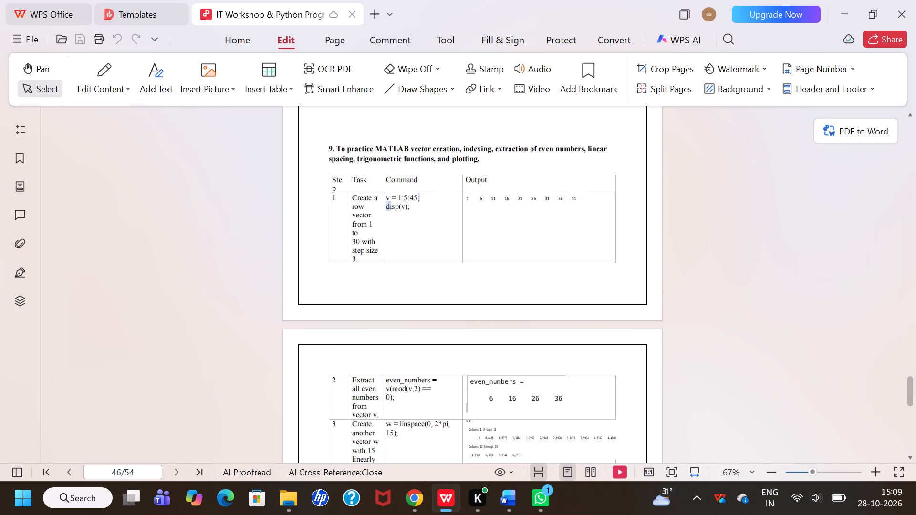
drag(422, 205, 420, 205)
triple_click(420, 205)
click(420, 205)
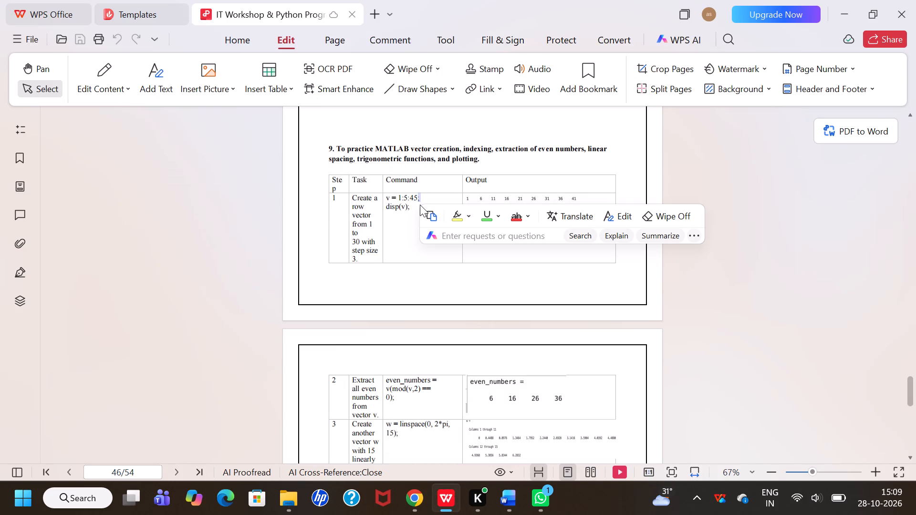
drag(386, 201, 416, 216)
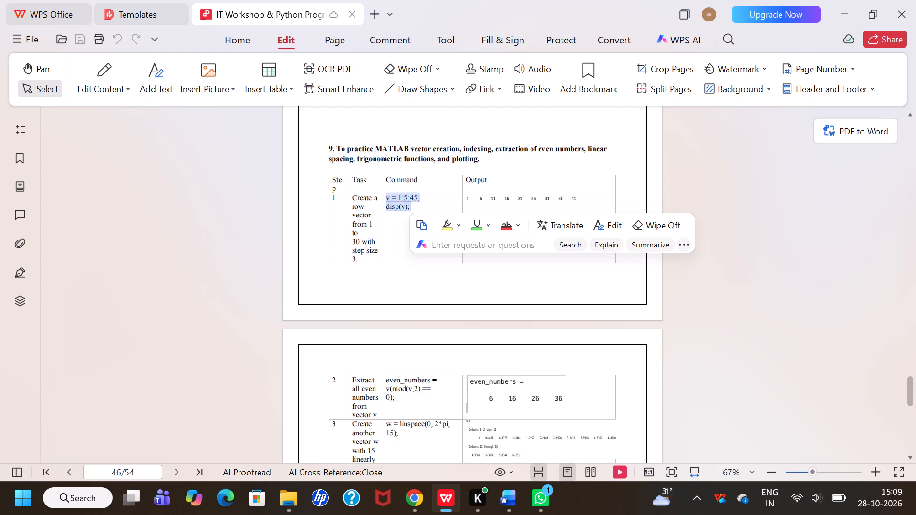
key(ctrl+c)
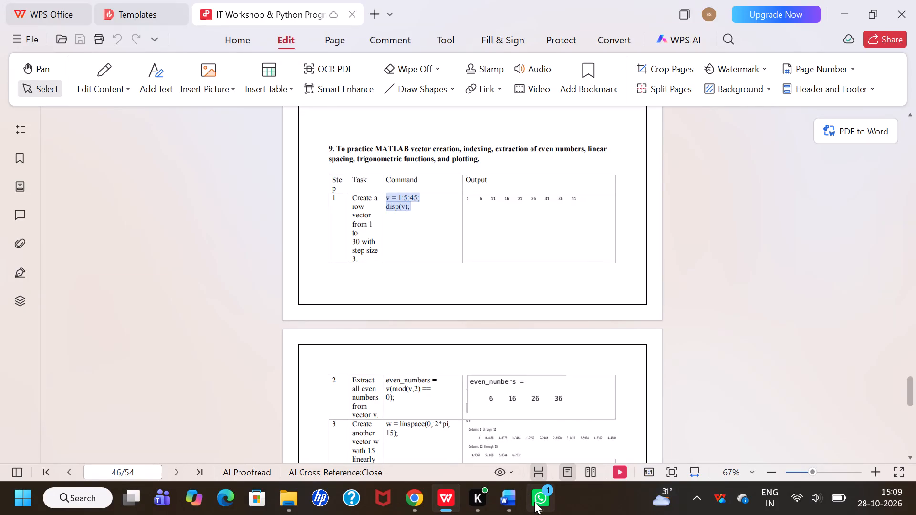
click(512, 501)
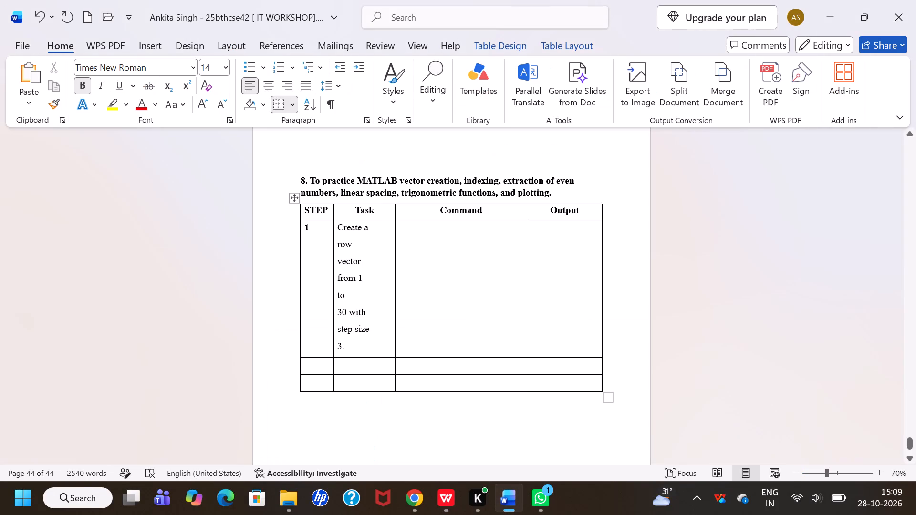
key(ctrl+v)
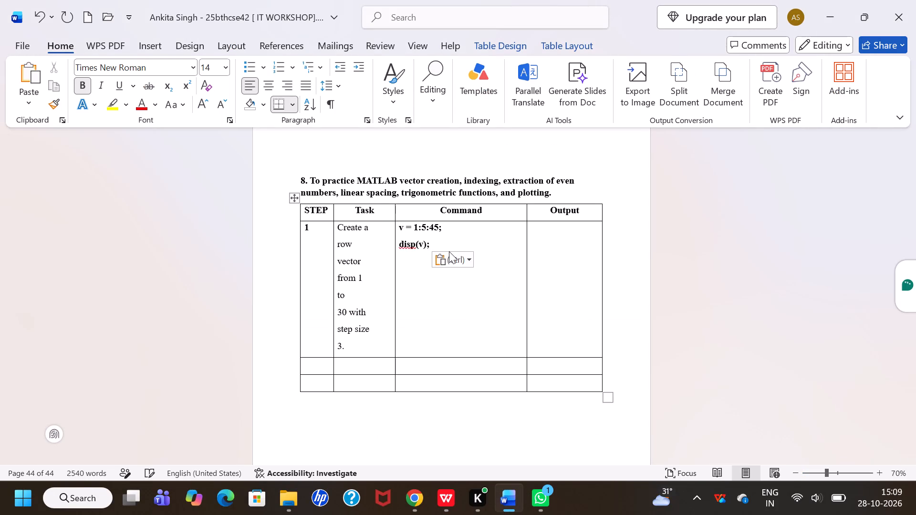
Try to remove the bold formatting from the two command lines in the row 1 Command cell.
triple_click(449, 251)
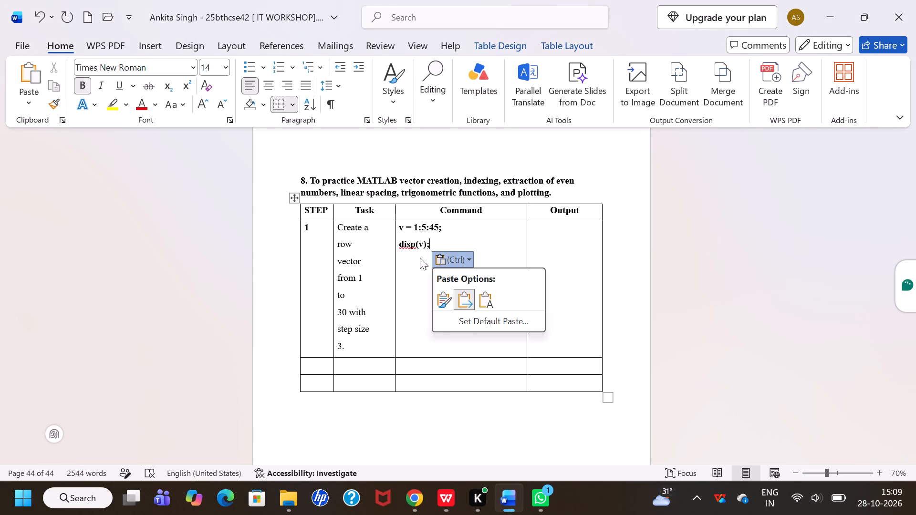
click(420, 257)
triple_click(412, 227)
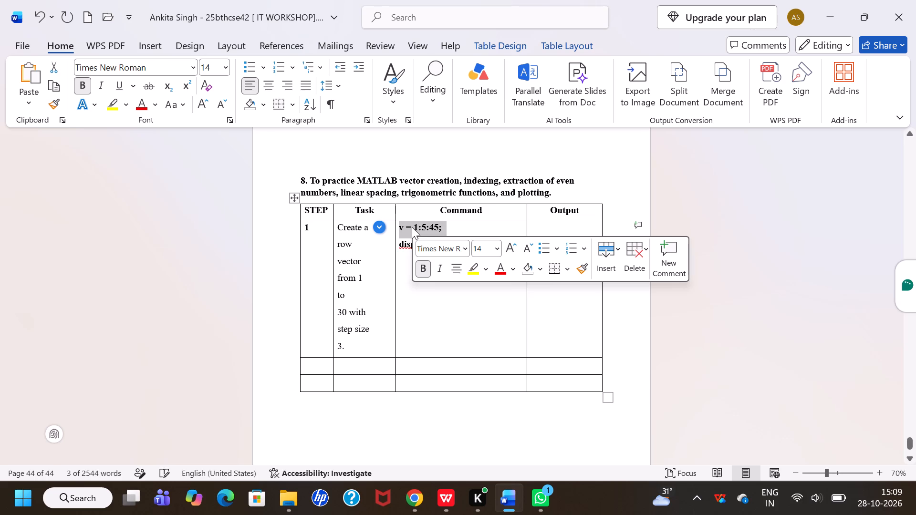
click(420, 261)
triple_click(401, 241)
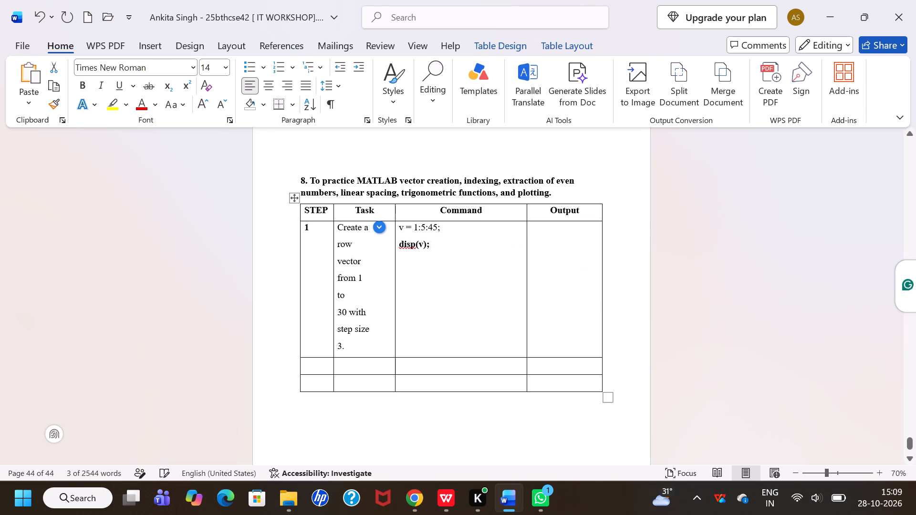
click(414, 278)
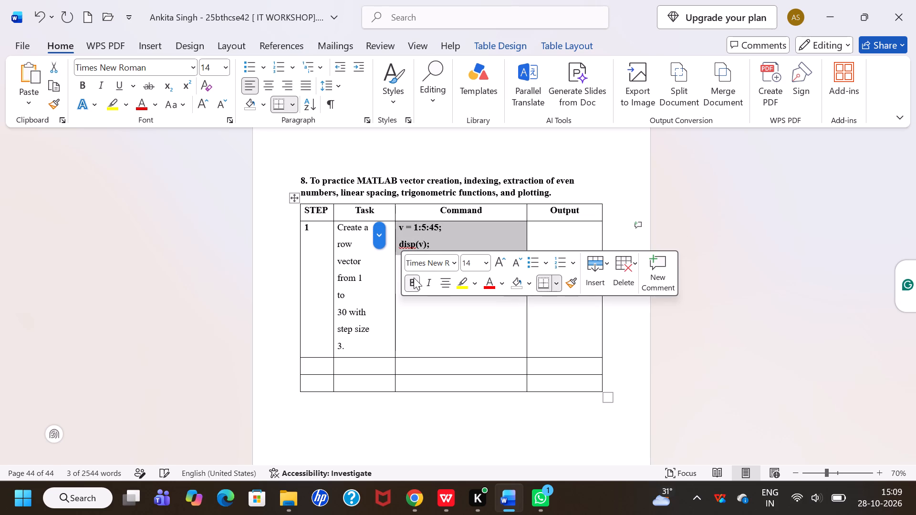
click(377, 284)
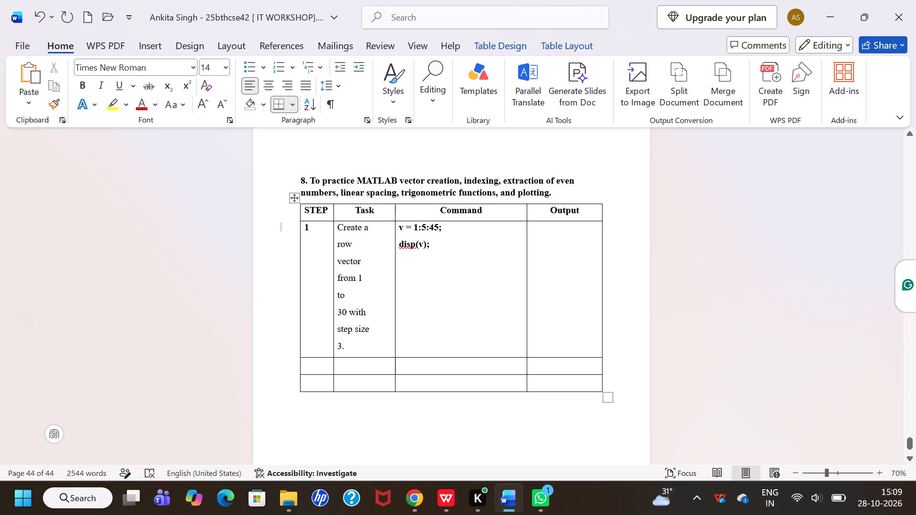
Set the font size of row 1's step number, task and command text to 10.
drag(306, 228, 349, 242)
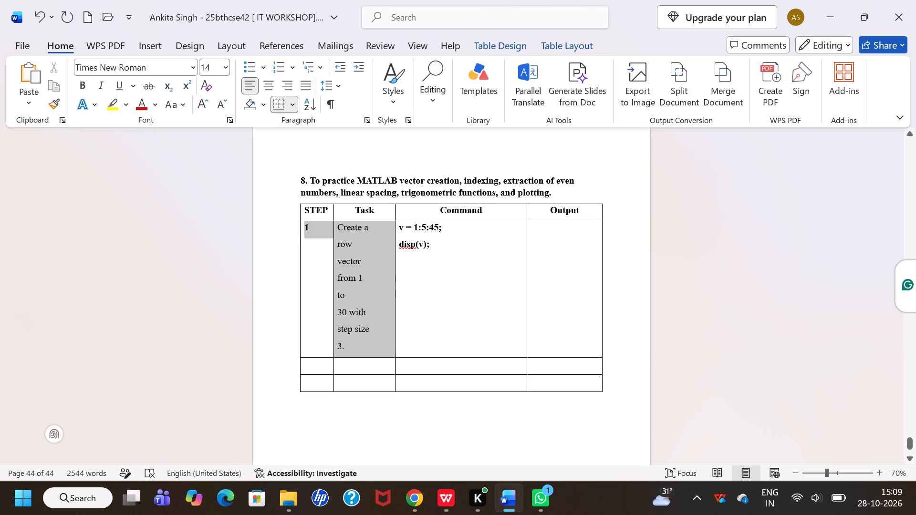
drag(349, 242, 437, 262)
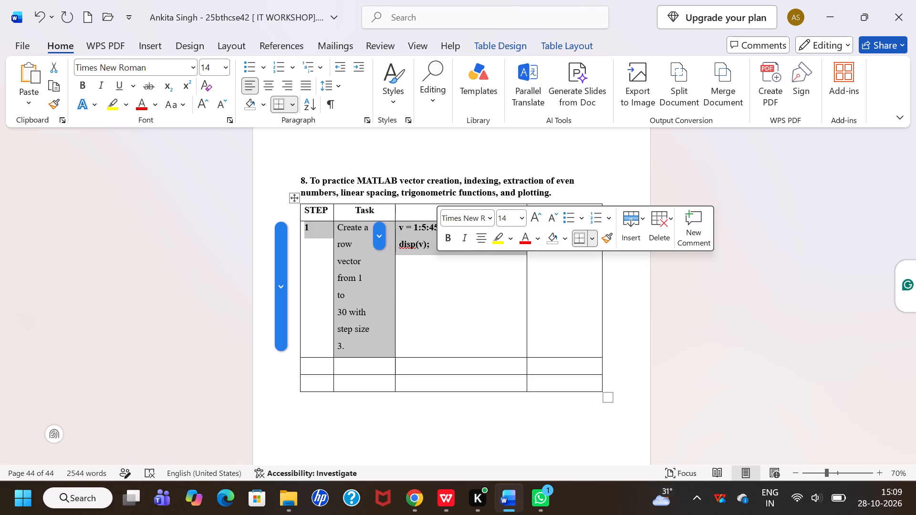
click(524, 221)
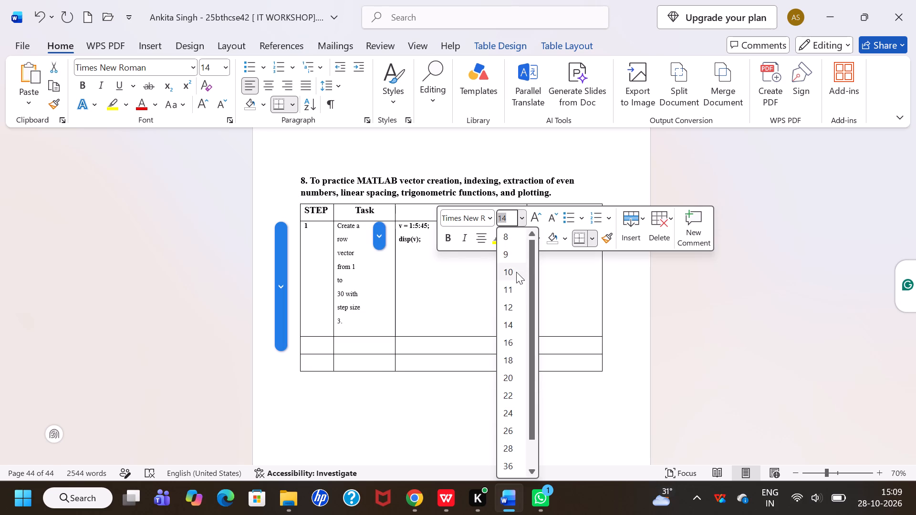
click(516, 272)
click(480, 332)
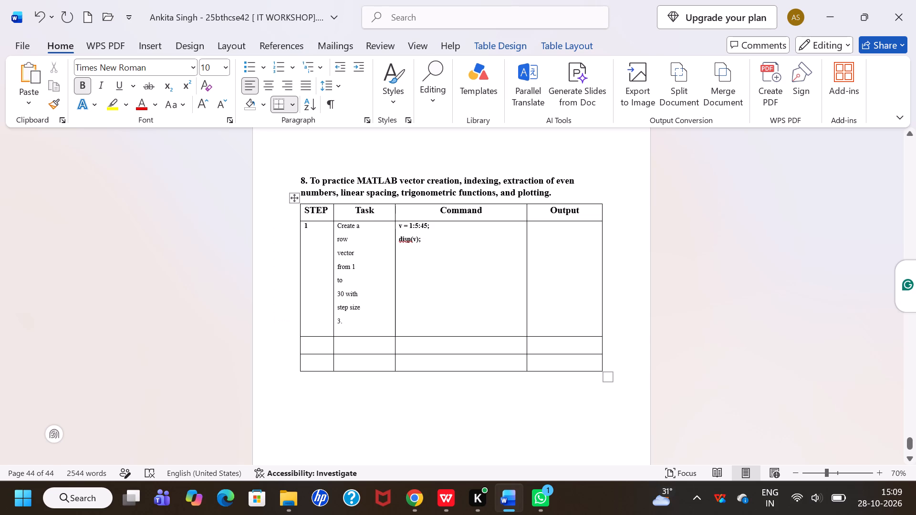
Reduce the height of table row 1 to fit closely below the end of the task text.
drag(369, 337, 367, 320)
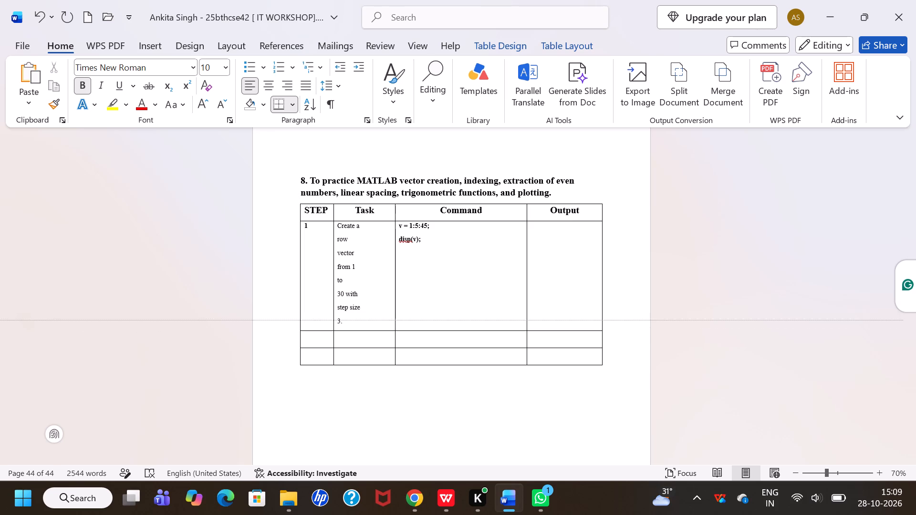
drag(367, 320, 366, 317)
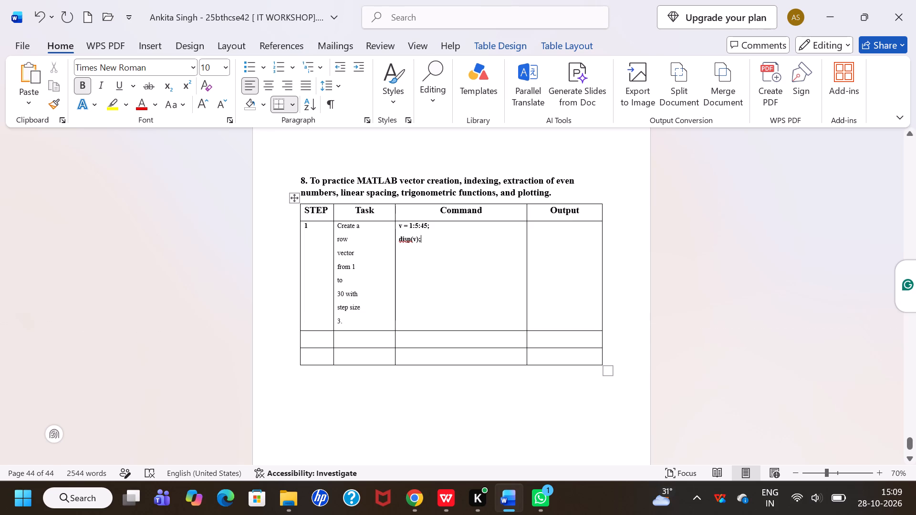
click(366, 327)
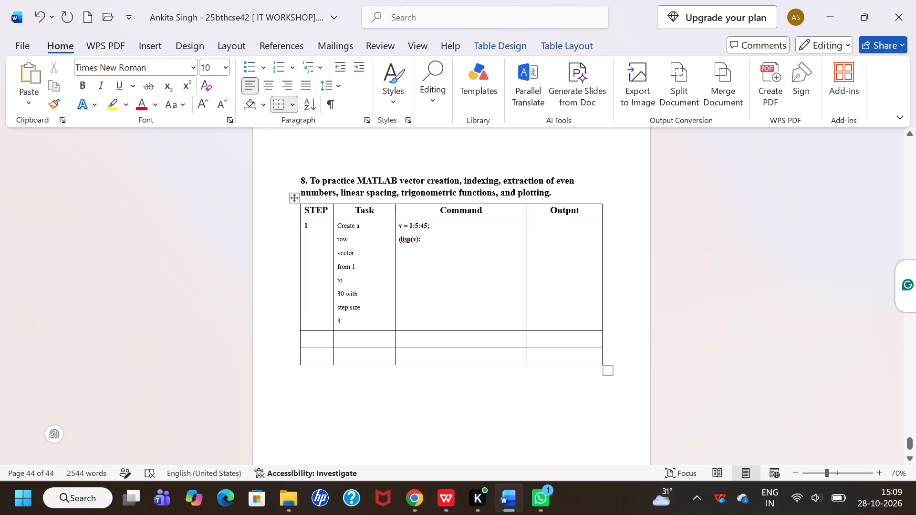
click(328, 326)
click(445, 299)
Switch to MATLAB in Chrome, continue the session and paste the commands "v = 1:5:45; disp(v);" into the untitled script.
click(587, 281)
click(415, 498)
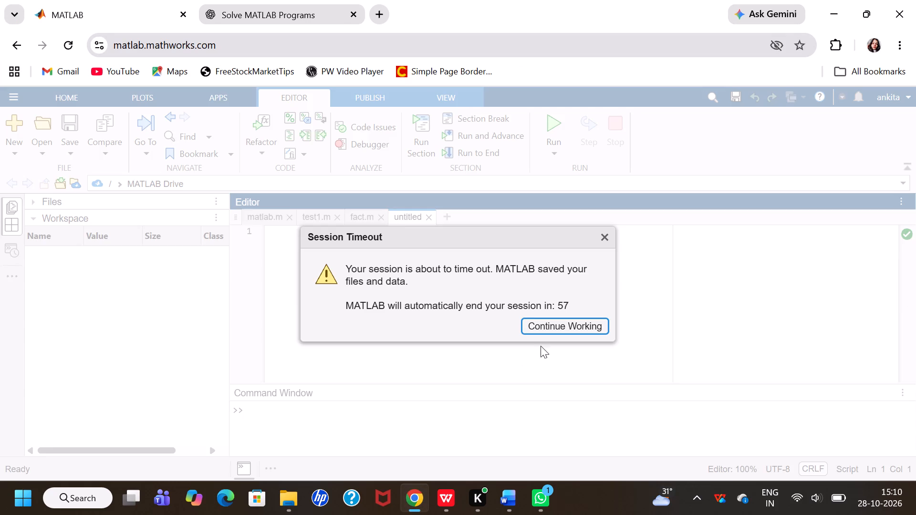
click(568, 318)
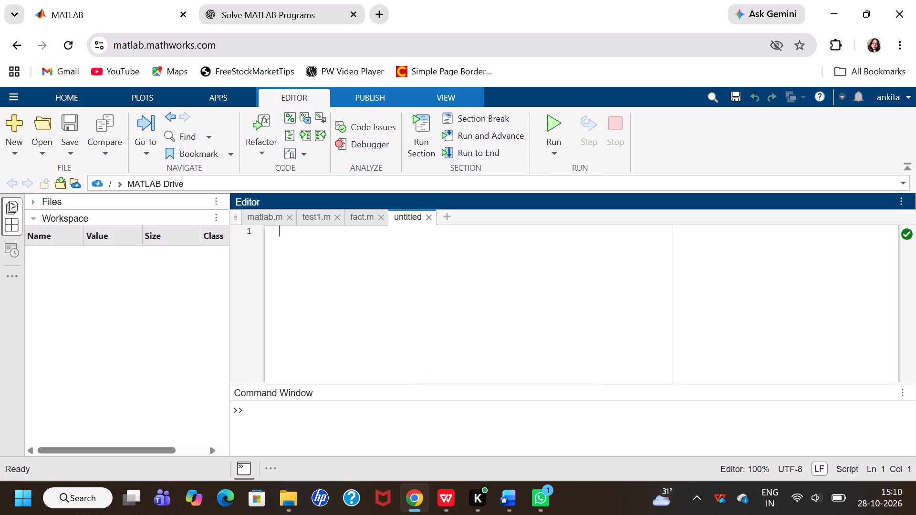
key(ctrl+v)
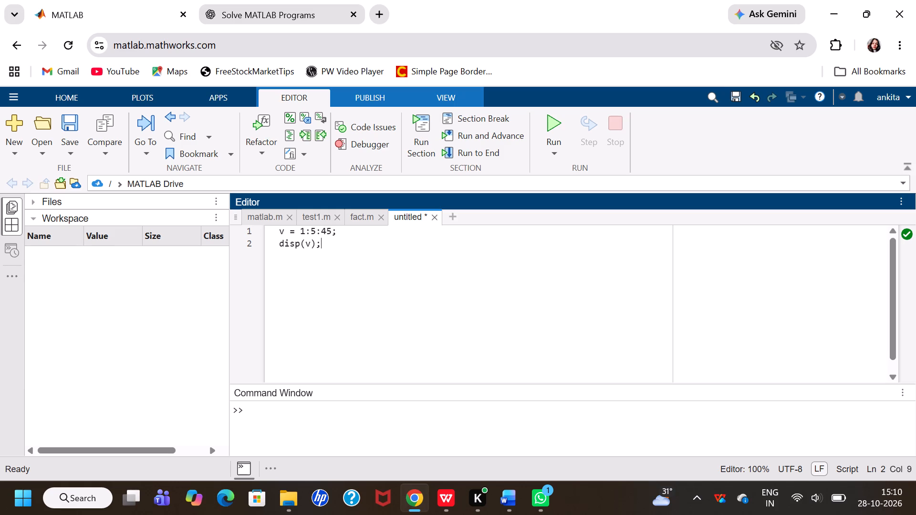
Start saving the script to MATLAB Drive, clearing the default name "untitled" while keeping the .m extension.
key(ctrl+s)
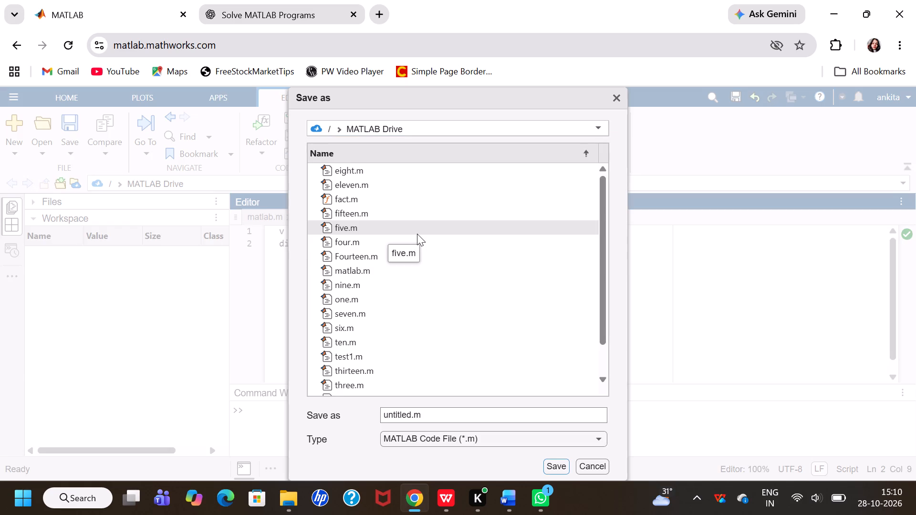
click(463, 416)
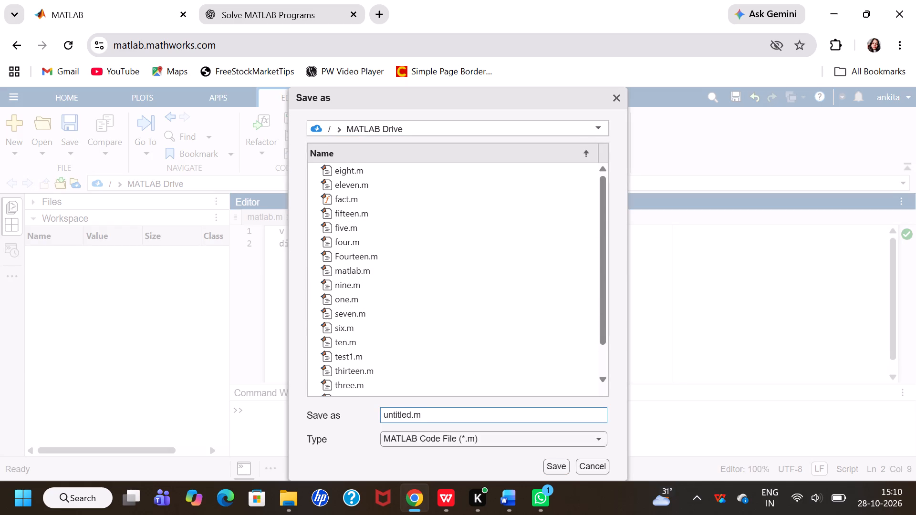
click(409, 413)
key(BackSpace)
key(BackSpace)
key(BackSpace)
key(BackSpace)
key(BackSpace)
key(BackSpace)
key(BackSpace)
key(BackSpace)
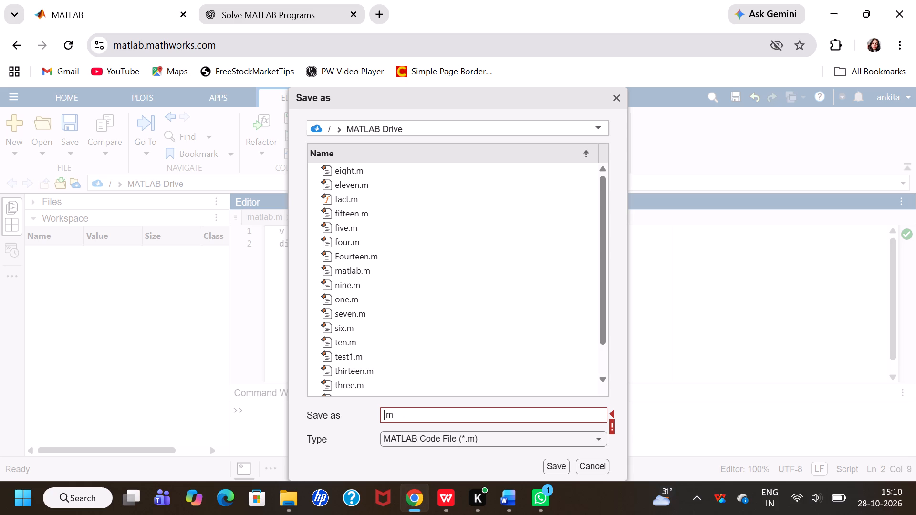
Name the script ank.m and save it to MATLAB Drive.
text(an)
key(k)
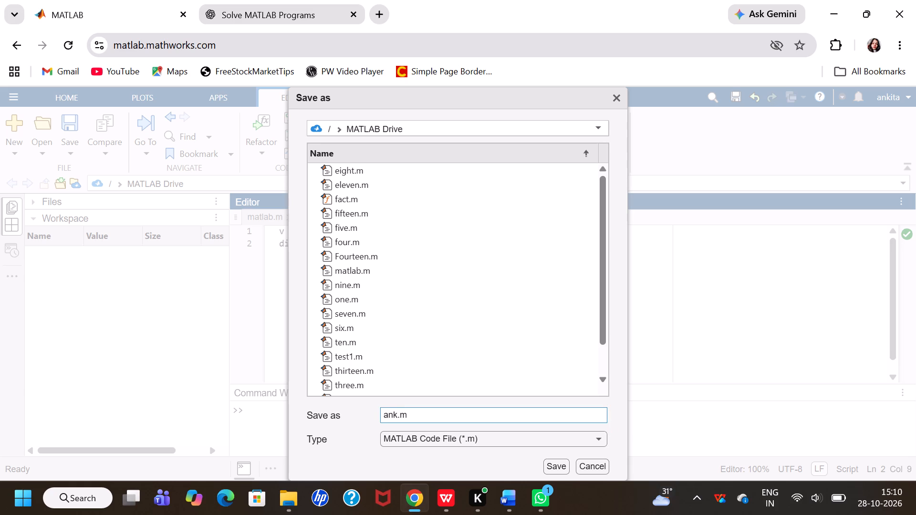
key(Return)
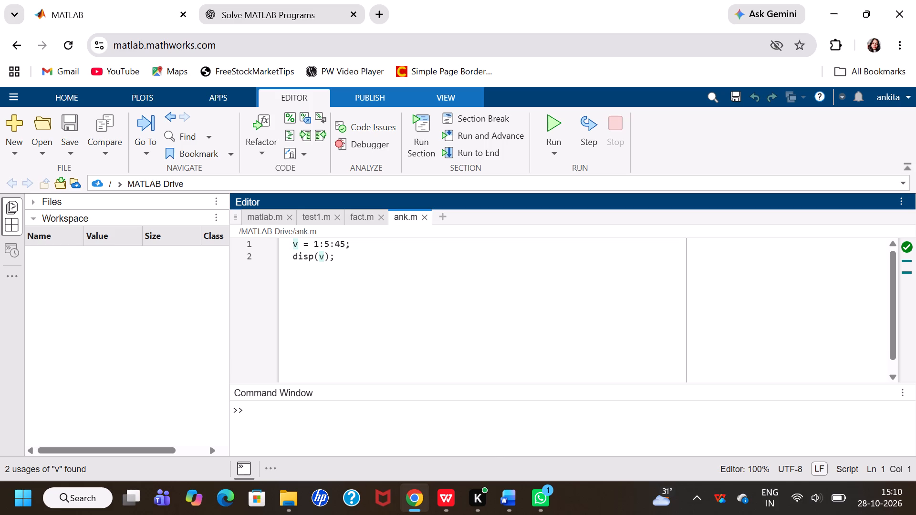
Switch back to the IT WORKSHOP document in Word, at the section 8 vector table.
click(420, 500)
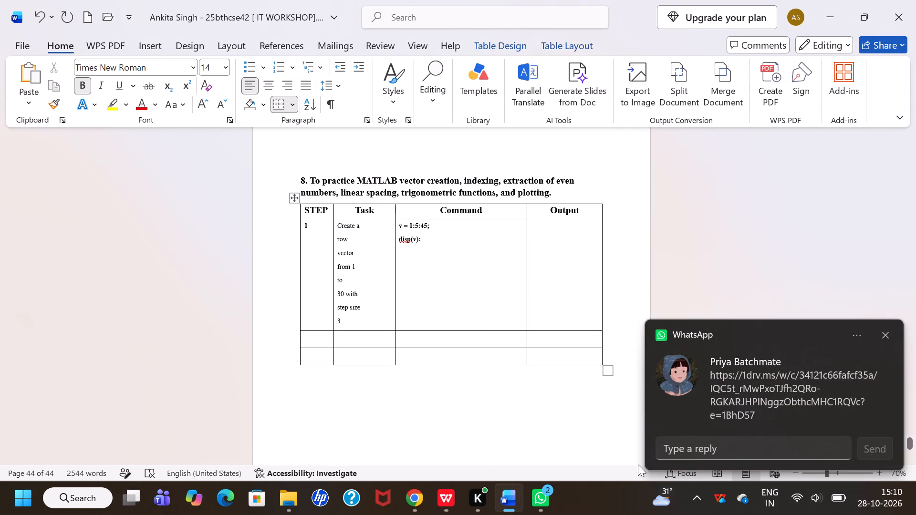
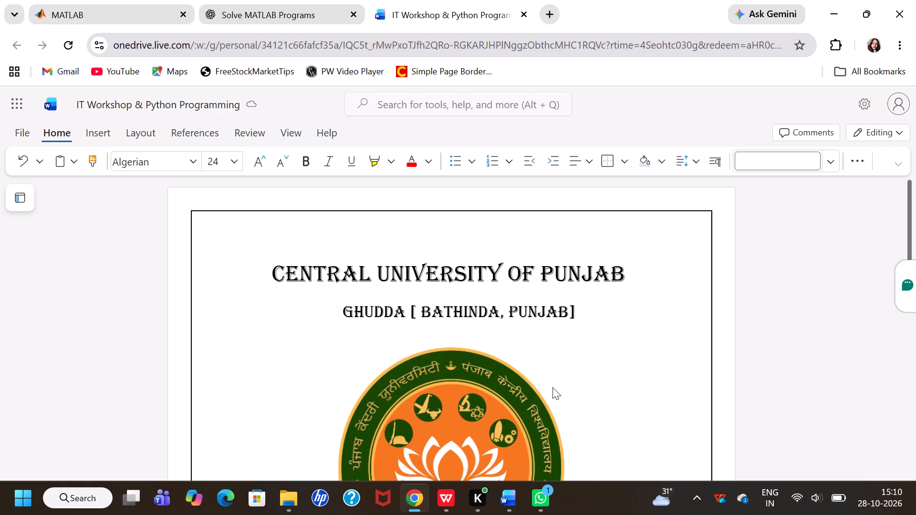
Look through the online IT Workshop & Python Programming document as far as the numbered list of programs on page 2.
scroll(552, 387, down, 11)
click(529, 293)
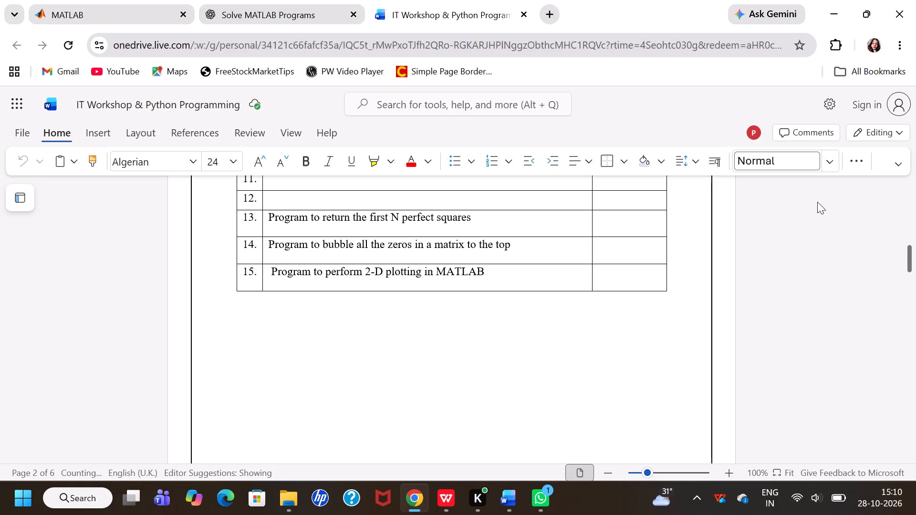
Look through the online IT Workshop & Python Programming document, from the program index past the course certificates to the MATLAB function pages.
click(505, 279)
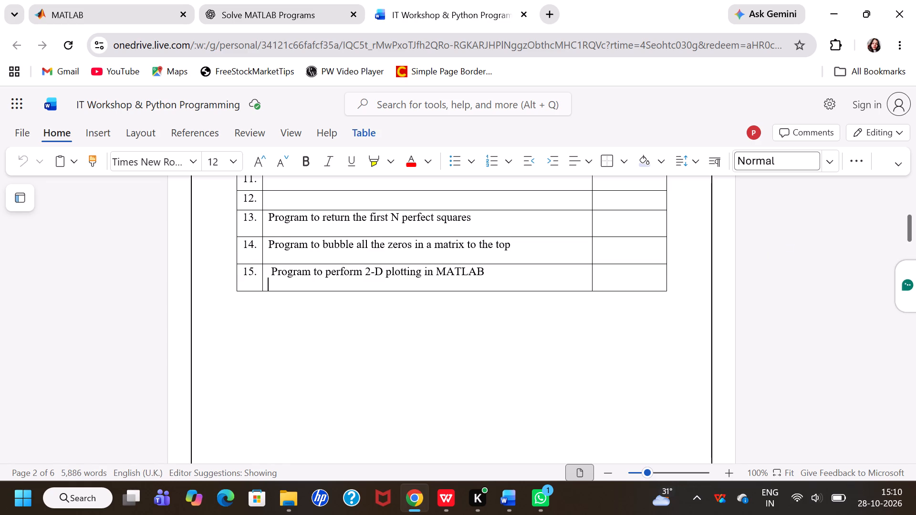
click(468, 340)
scroll(468, 340, down, 2)
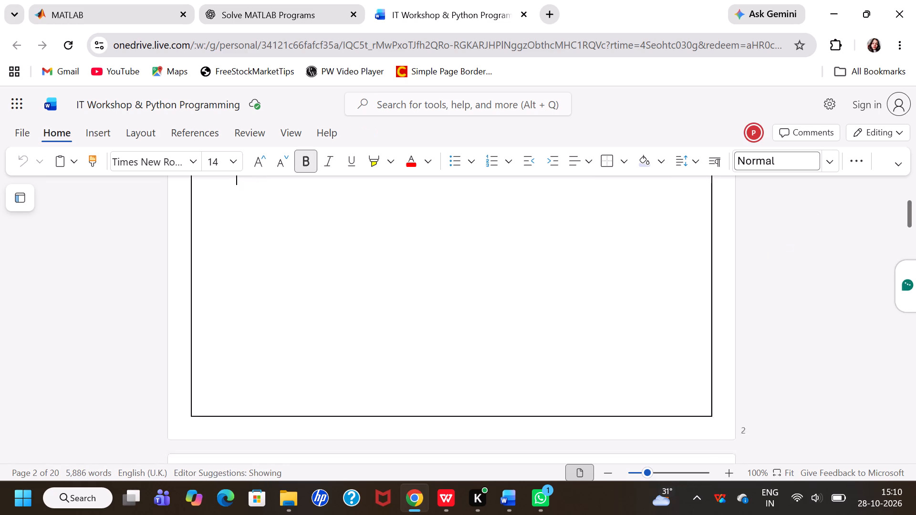
scroll(468, 340, down, 4)
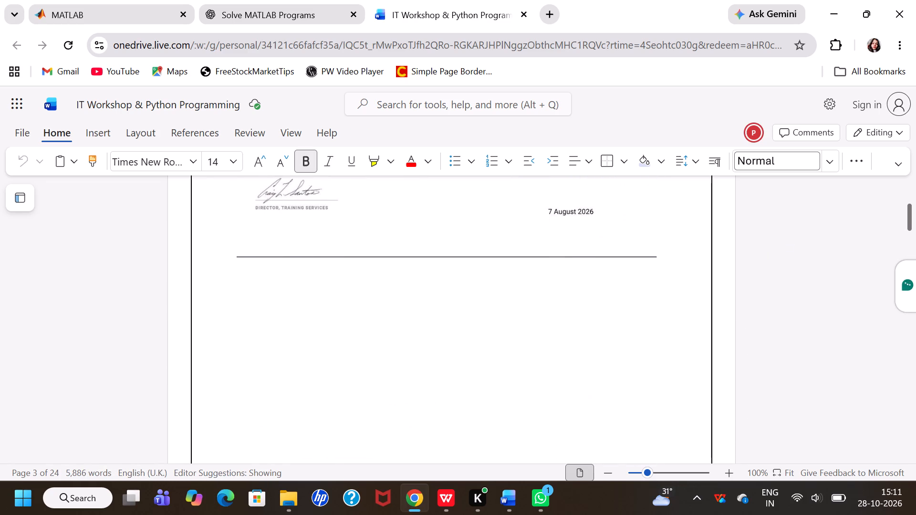
scroll(468, 340, down, 6)
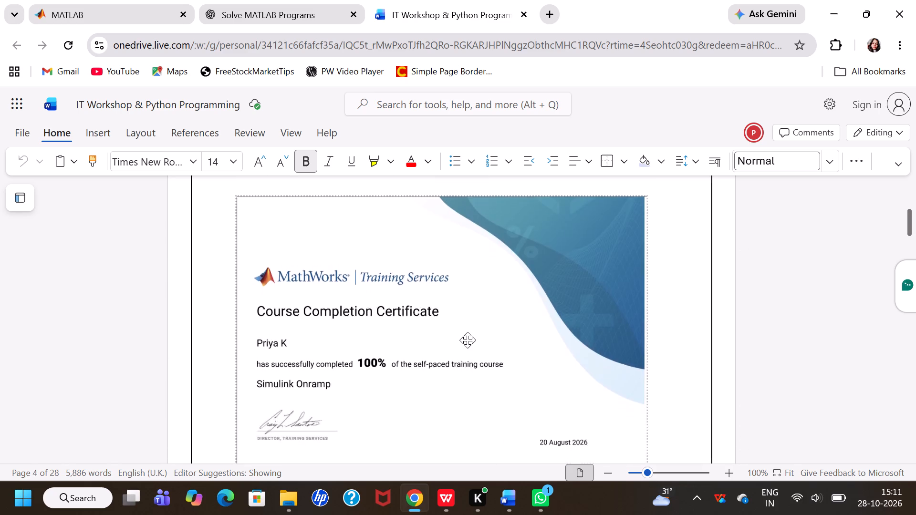
scroll(468, 340, down, 10)
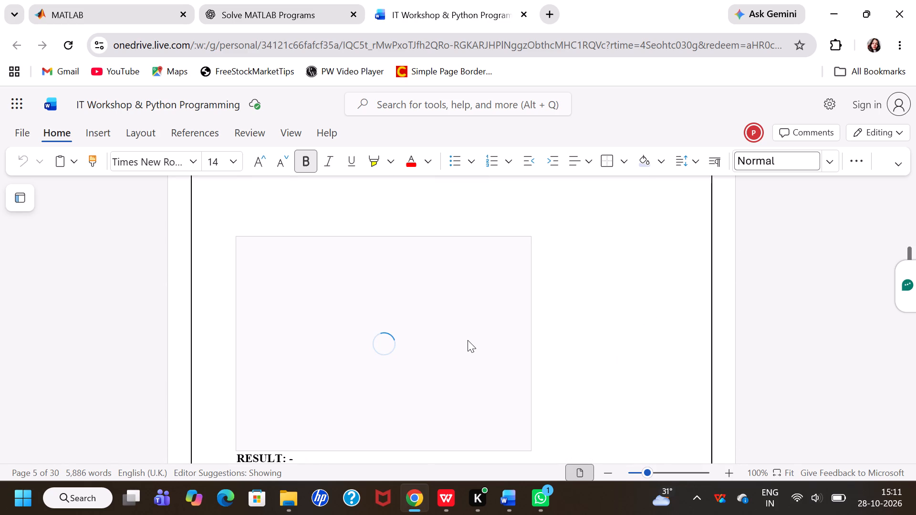
scroll(468, 340, down, 10)
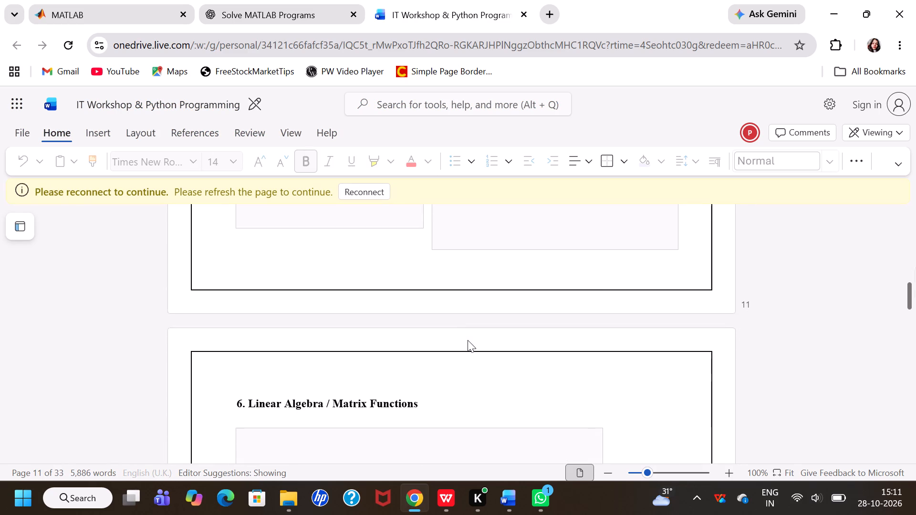
scroll(468, 340, down, 3)
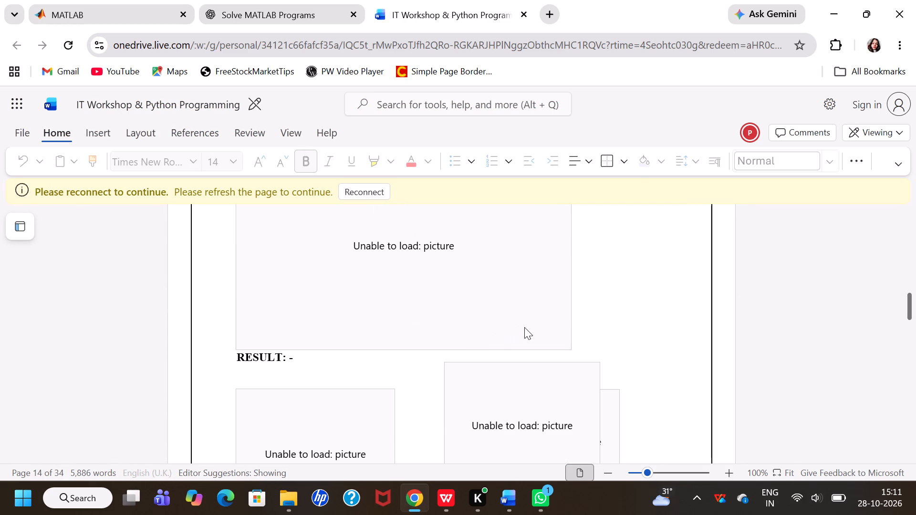
click(640, 300)
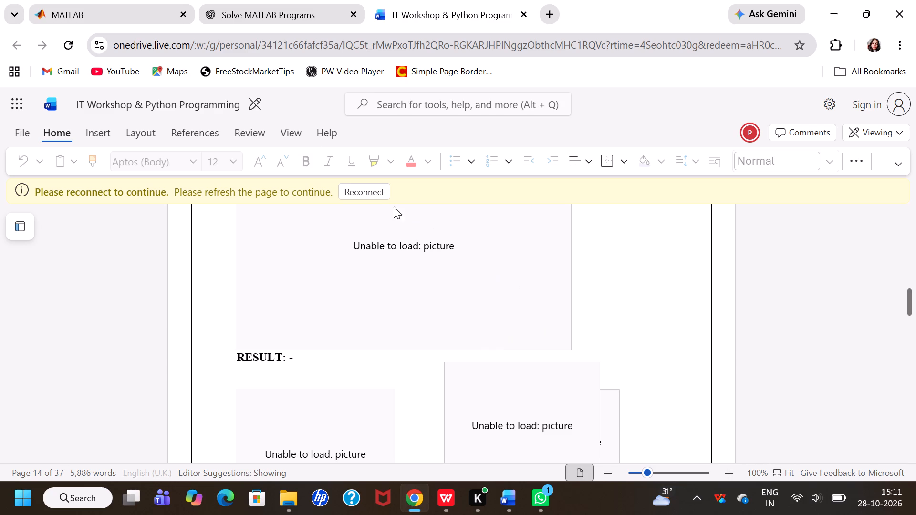
Try to reconnect the online IT Workshop & Python Programming document, and close its browser tab.
click(375, 194)
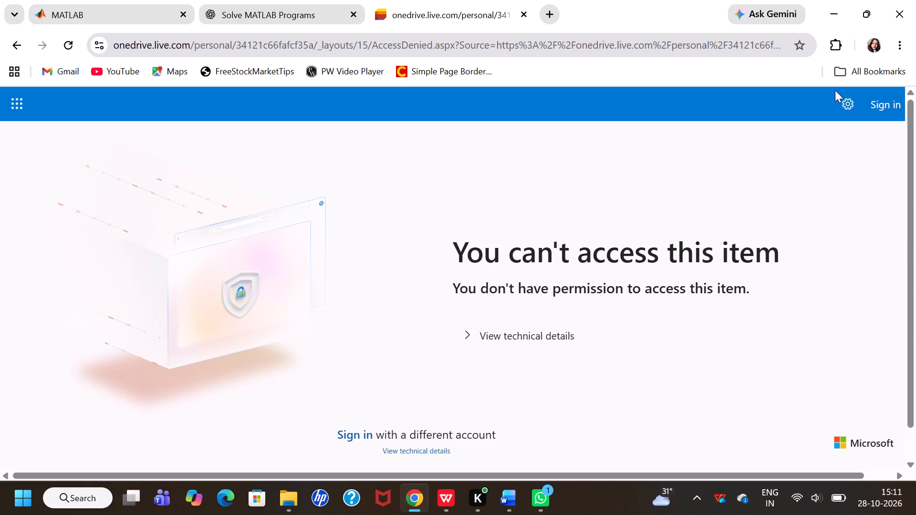
click(522, 13)
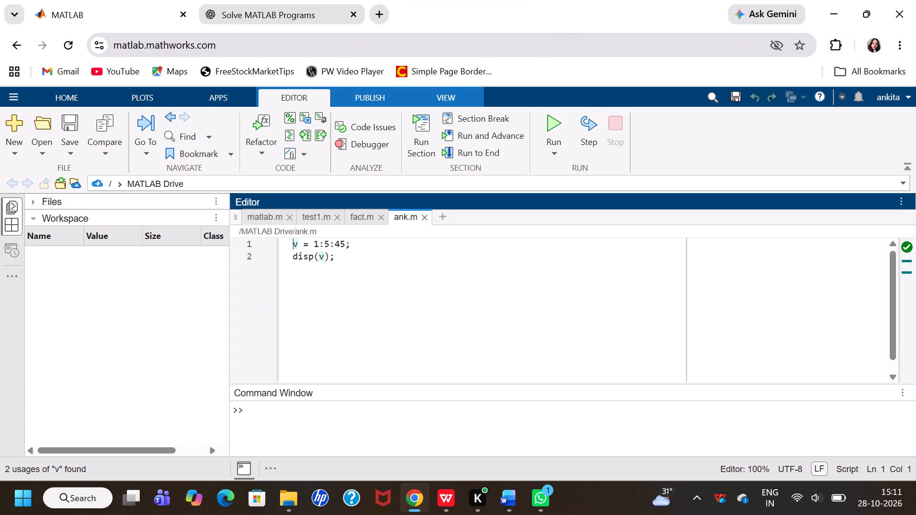
Run the ank.m script in MATLAB to display vector v.
click(382, 287)
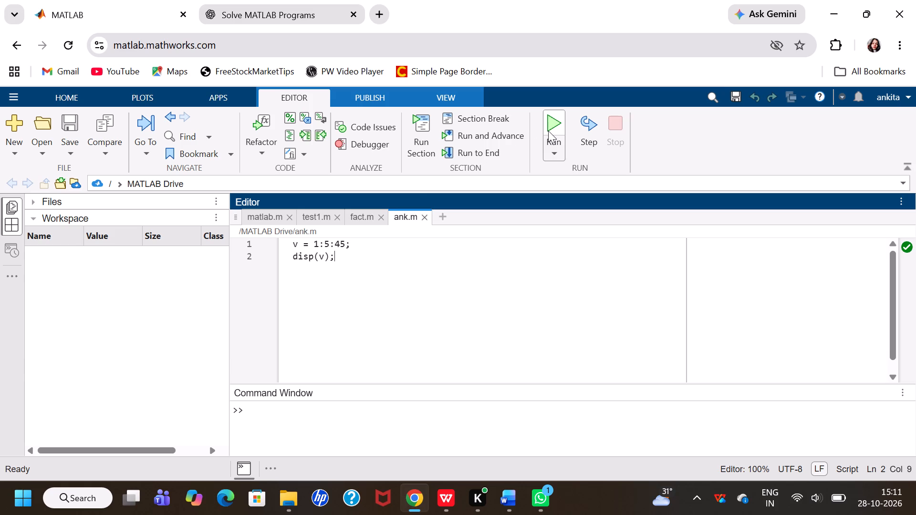
click(548, 131)
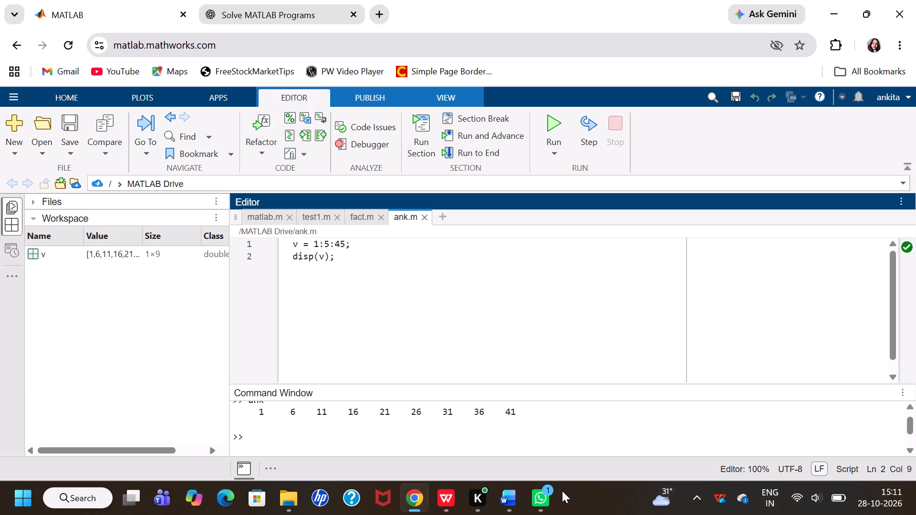
Switch to the reference PDF in WPS Office and examine the step 1 row of the vector-creation table, including its output.
click(504, 489)
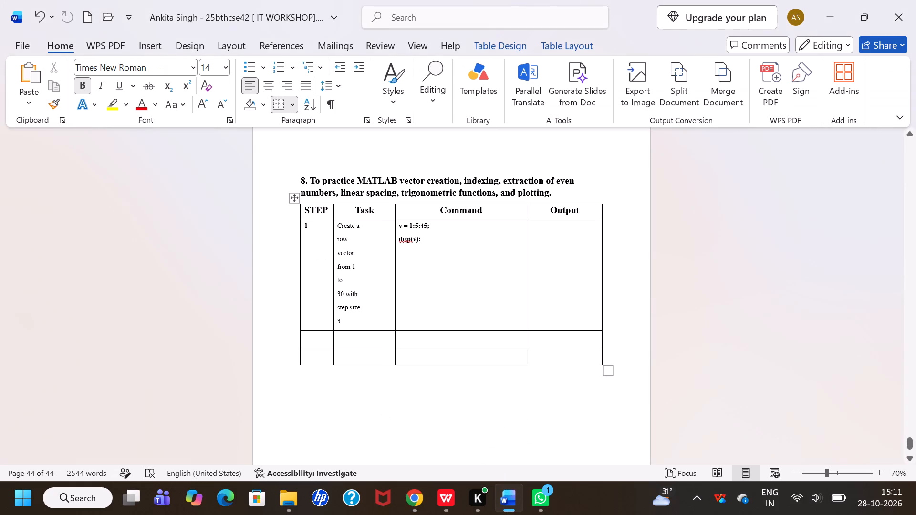
click(450, 495)
scroll(472, 354, down, 1)
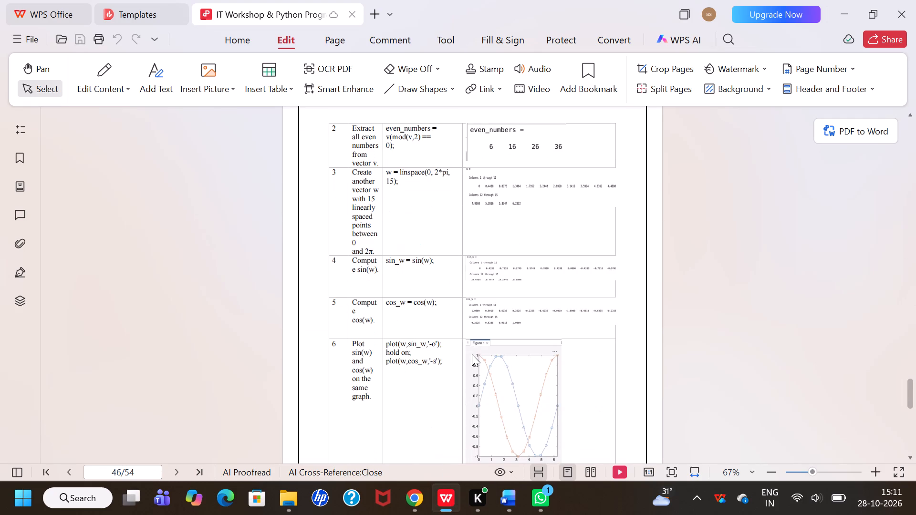
scroll(452, 337, up, 3)
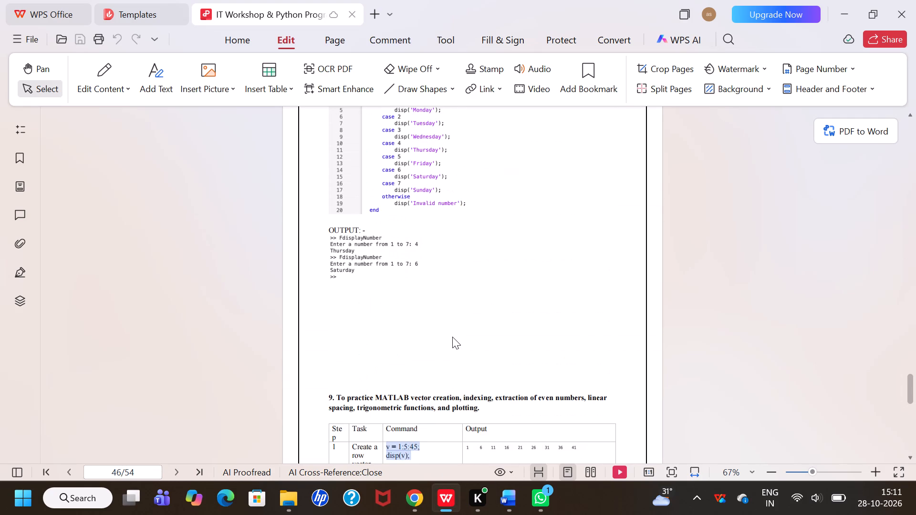
scroll(452, 337, down, 1)
click(452, 337)
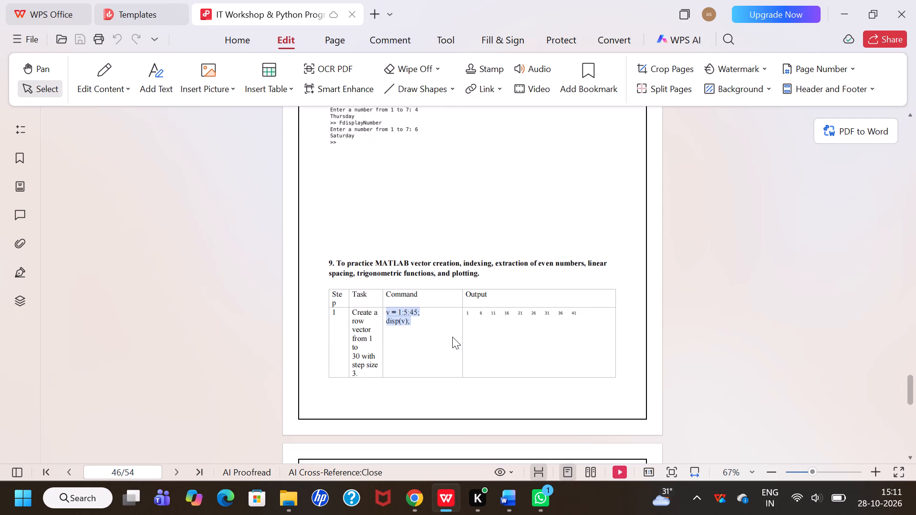
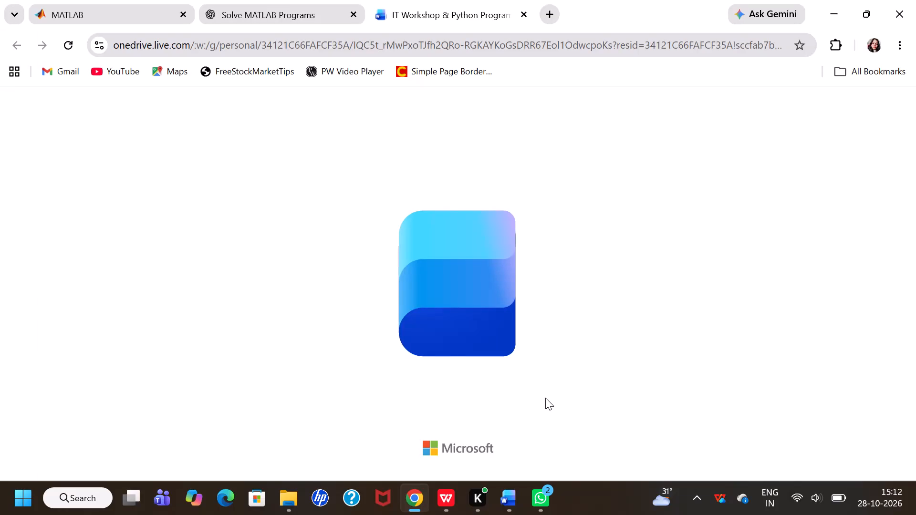
Look through the online IT Workshop & Python Programming document to locate practical 9's vector-creation table, examining its tasks, commands and outputs.
scroll(545, 398, down, 2)
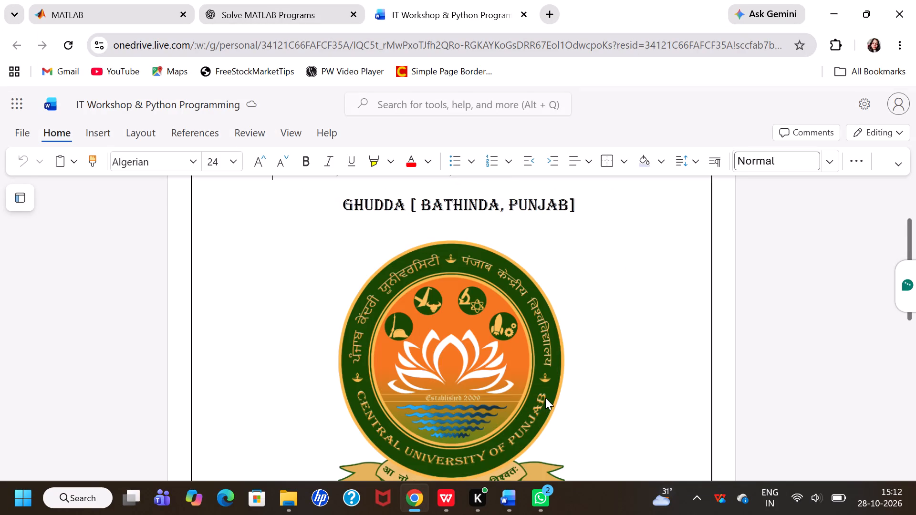
scroll(545, 398, down, 2)
click(545, 398)
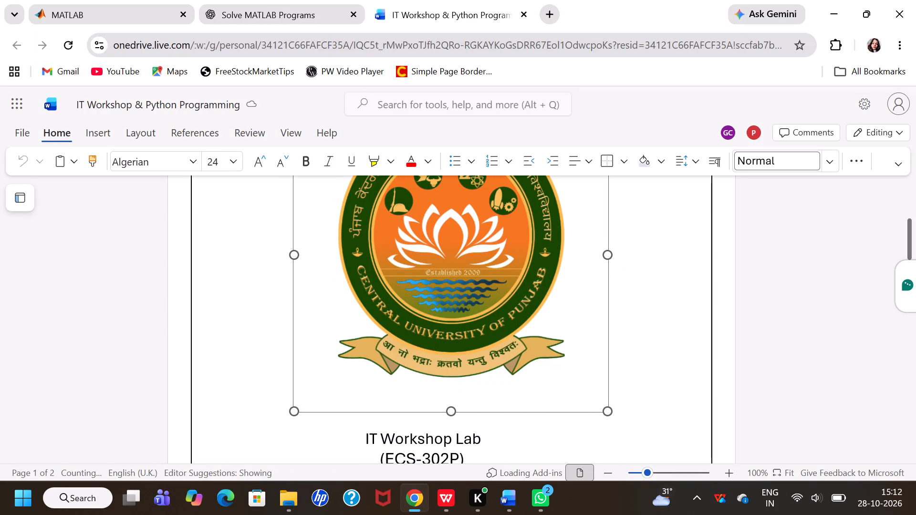
click(657, 385)
scroll(656, 377, down, 1)
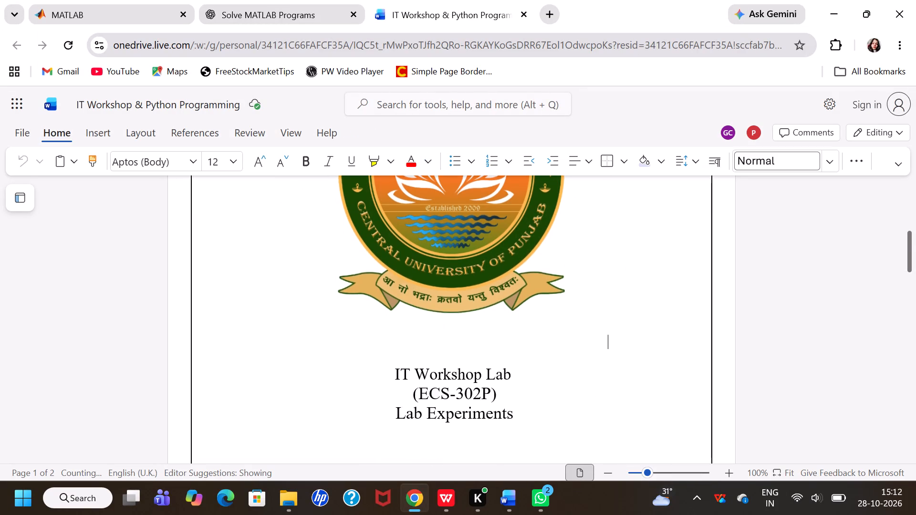
scroll(656, 377, down, 4)
click(531, 344)
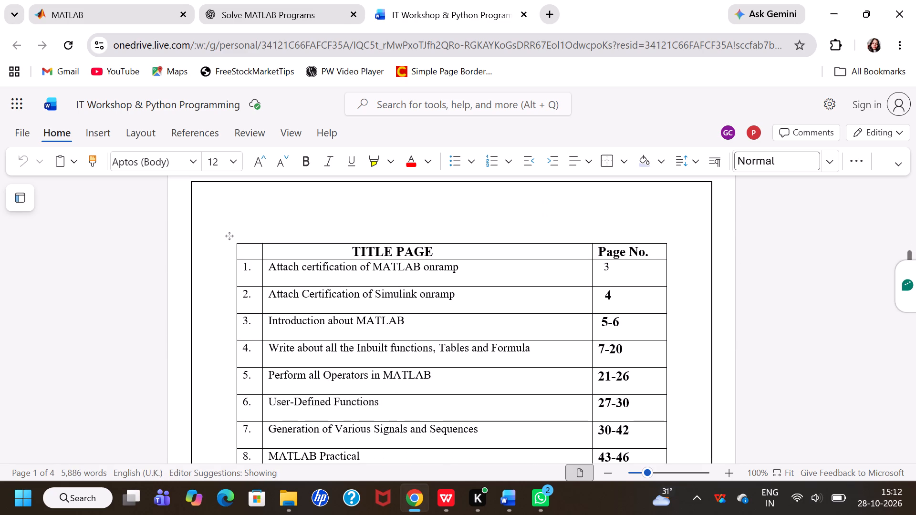
scroll(531, 344, down, 4)
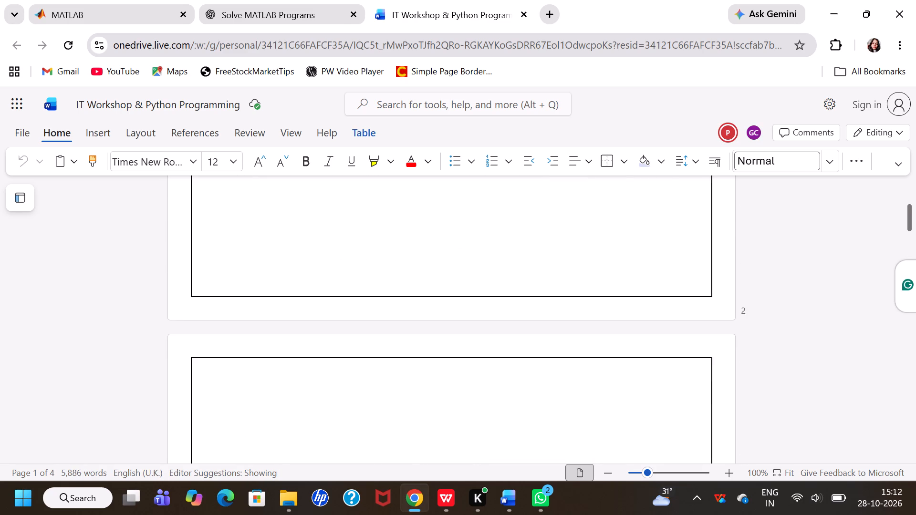
scroll(531, 344, down, 5)
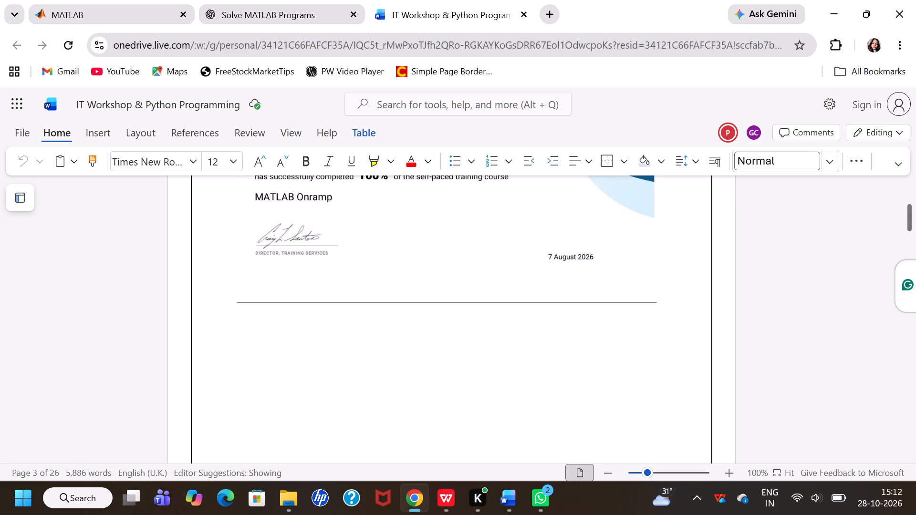
scroll(696, 269, down, 15)
scroll(696, 269, down, 8)
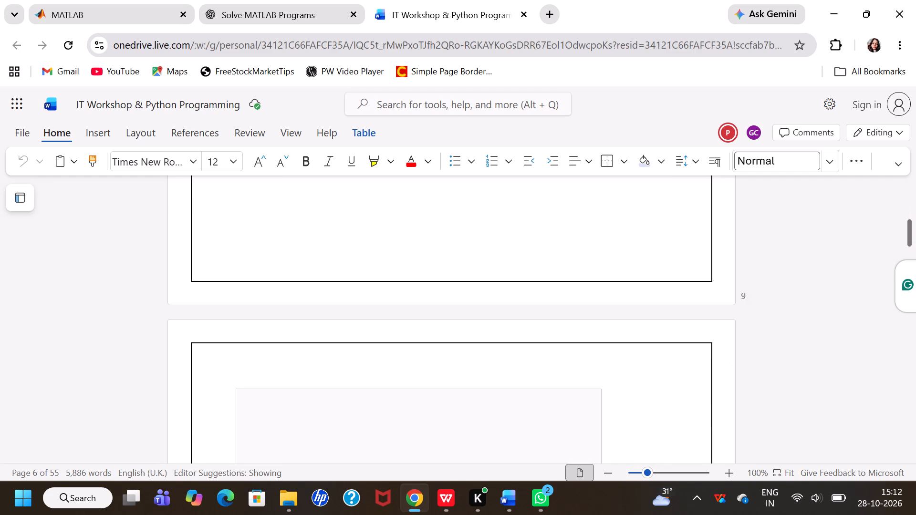
scroll(696, 269, down, 18)
scroll(696, 269, down, 5)
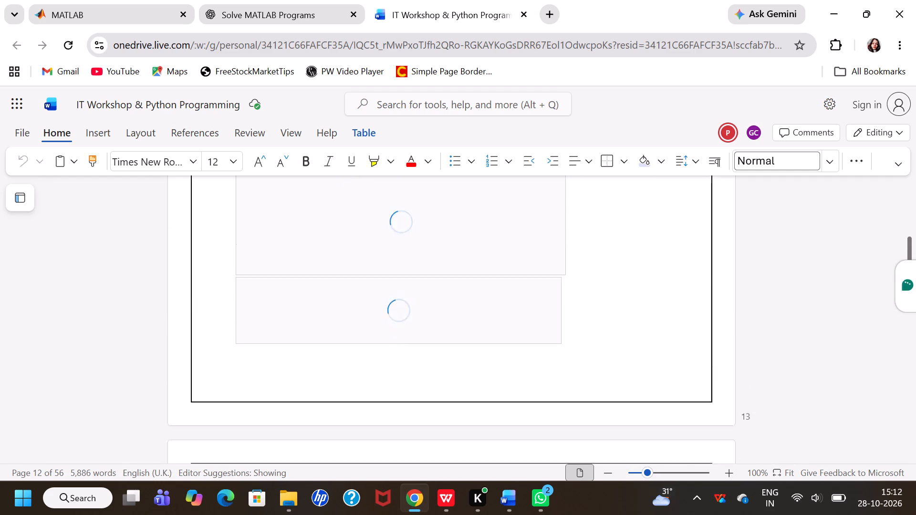
scroll(696, 269, down, 17)
scroll(696, 269, down, 13)
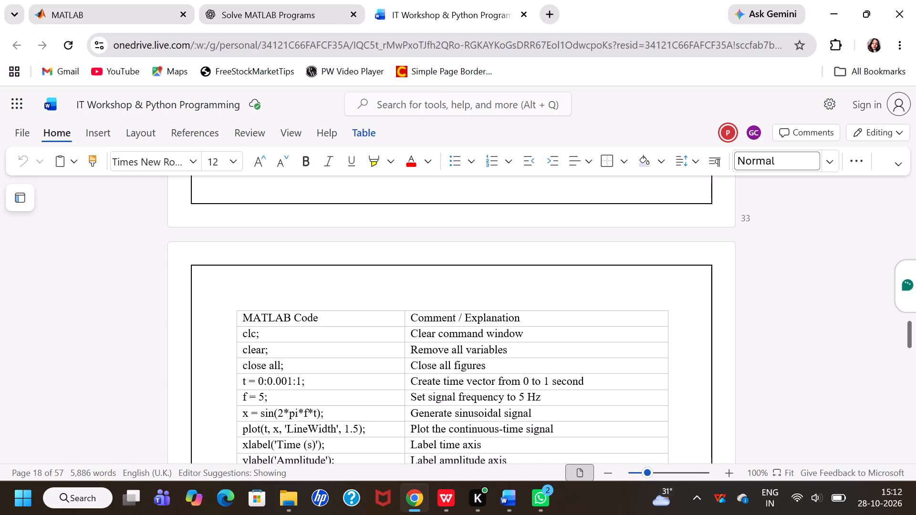
scroll(696, 269, down, 14)
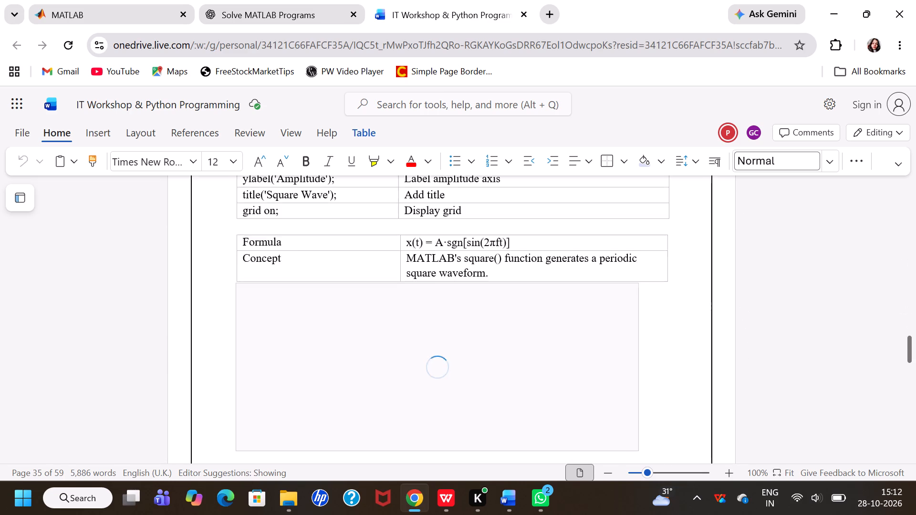
scroll(696, 269, down, 12)
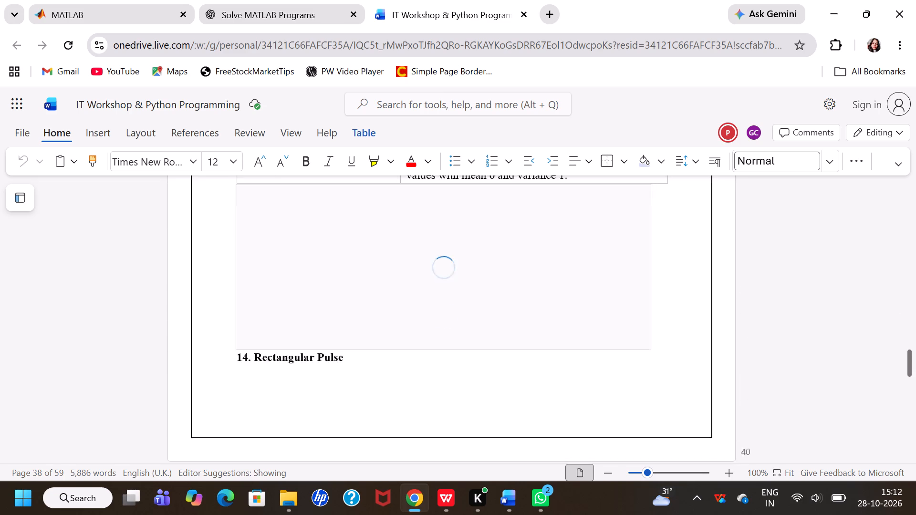
scroll(696, 263, down, 2)
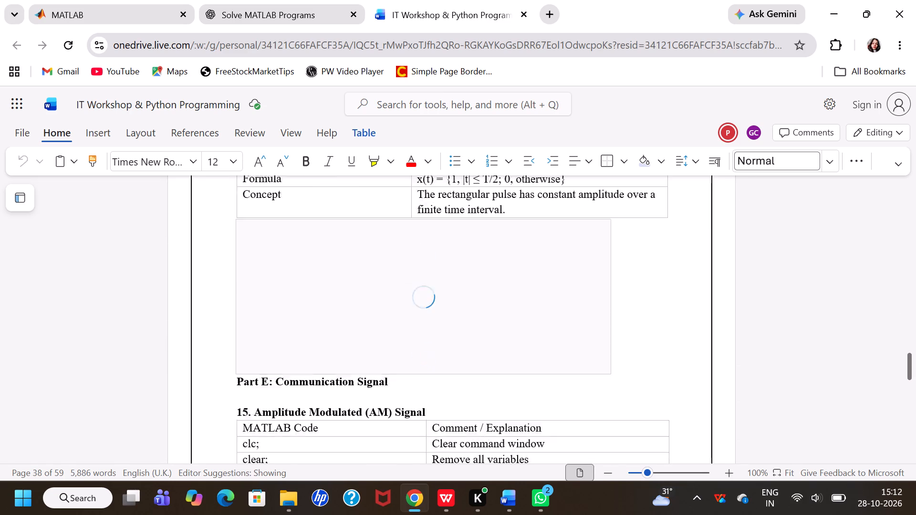
scroll(696, 263, down, 16)
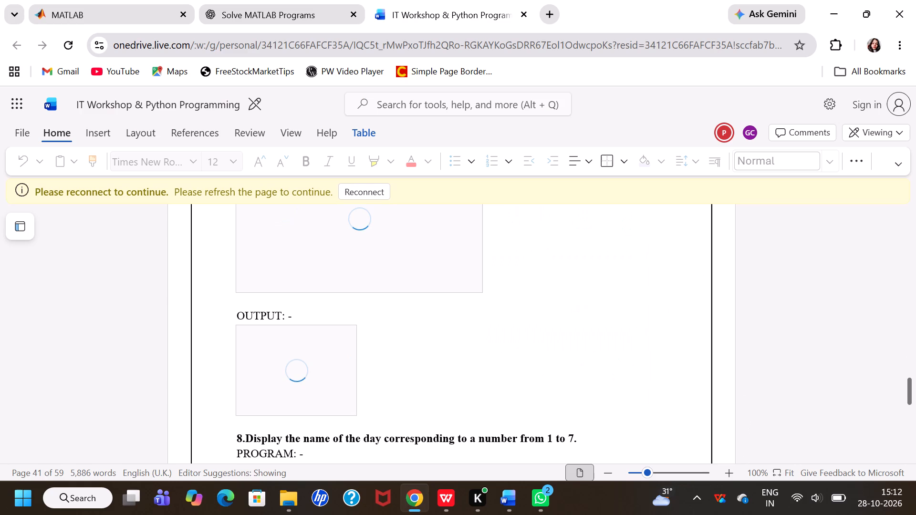
scroll(486, 323, down, 3)
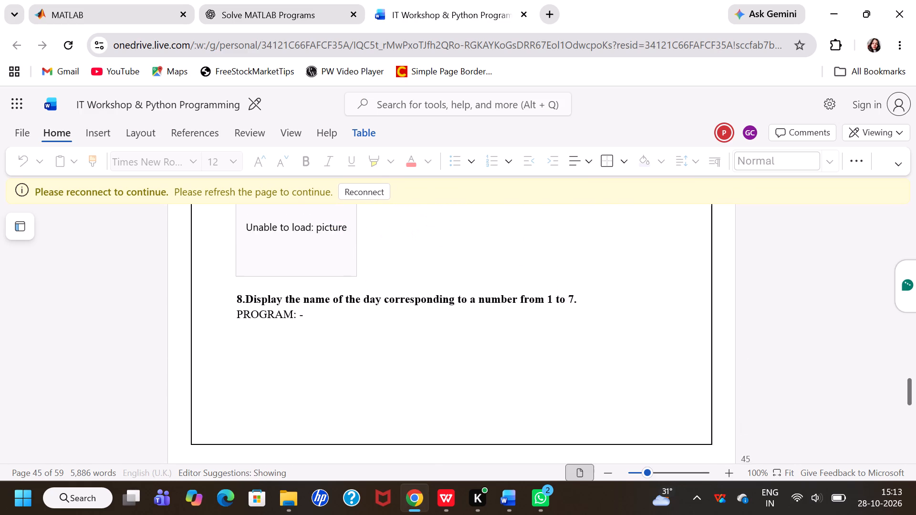
scroll(486, 323, down, 10)
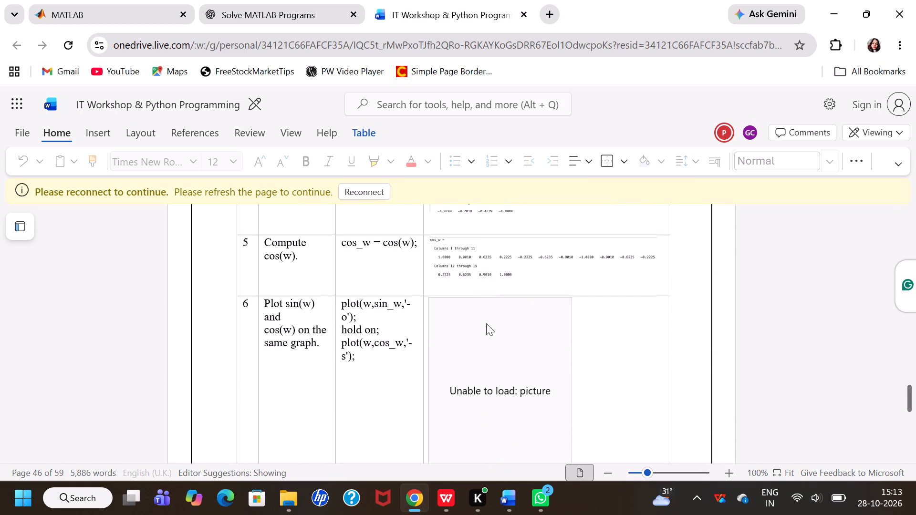
scroll(486, 323, up, 4)
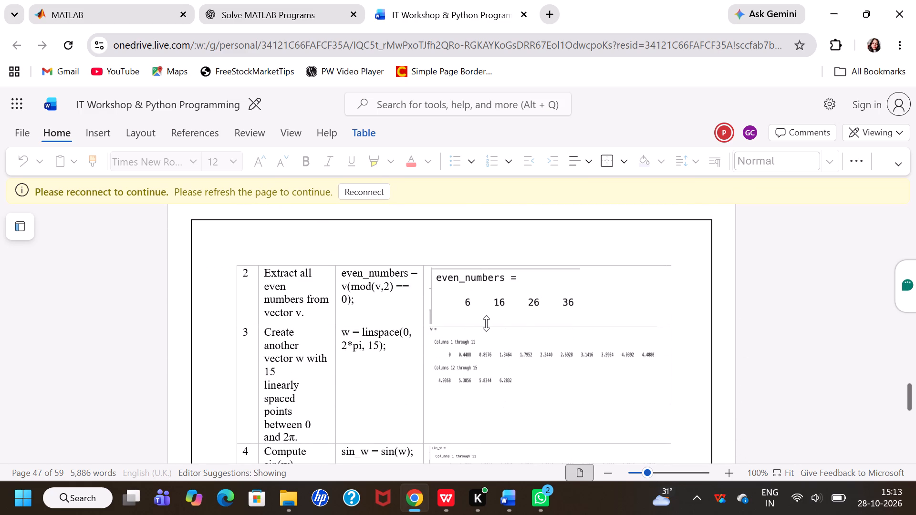
scroll(442, 323, up, 5)
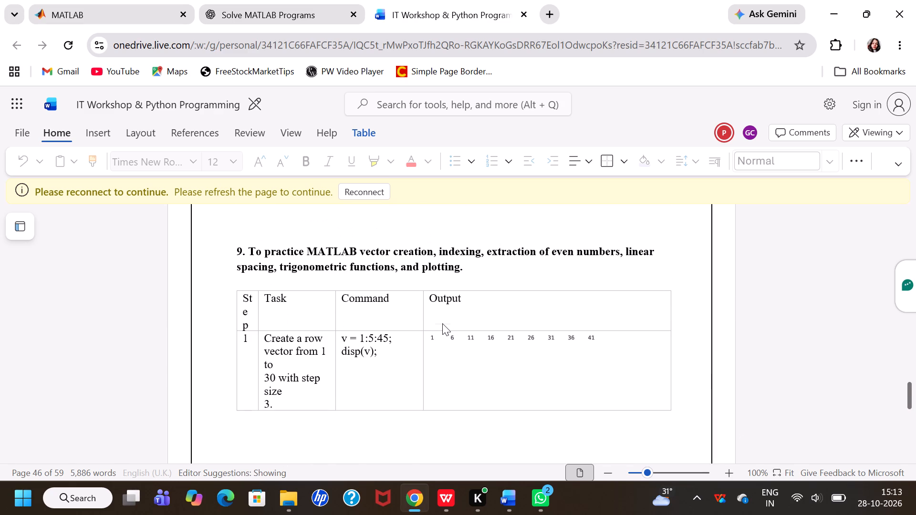
Copy the entire Step, Task, Command and Output table under practical 9 of the online document.
click(229, 288)
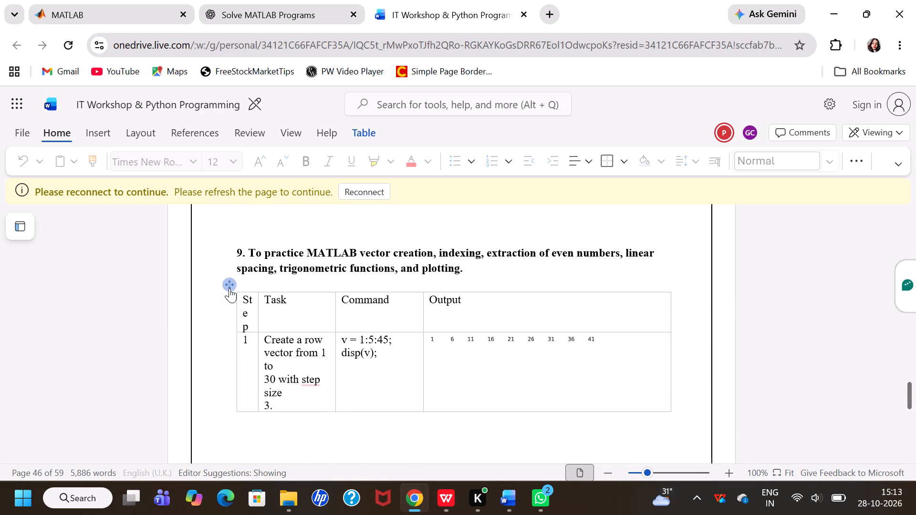
scroll(229, 288, down, 1)
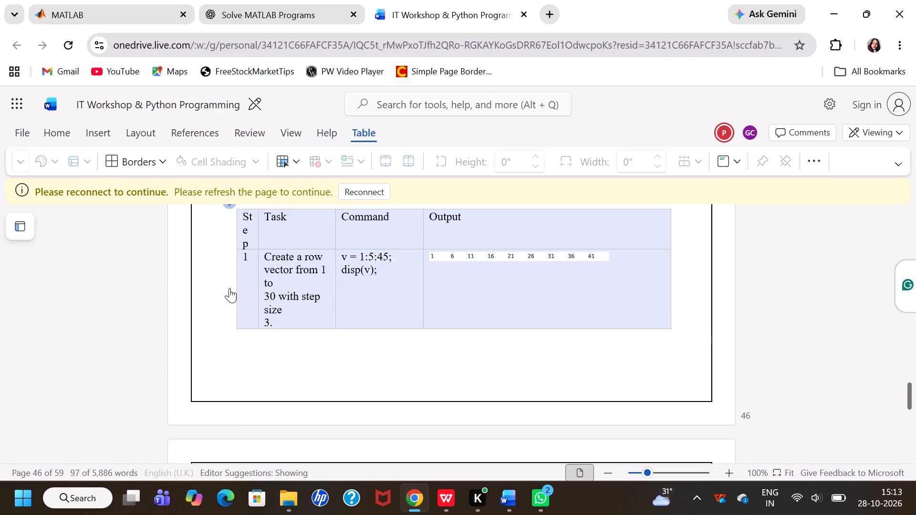
scroll(229, 288, down, 1)
key(ctrl+c)
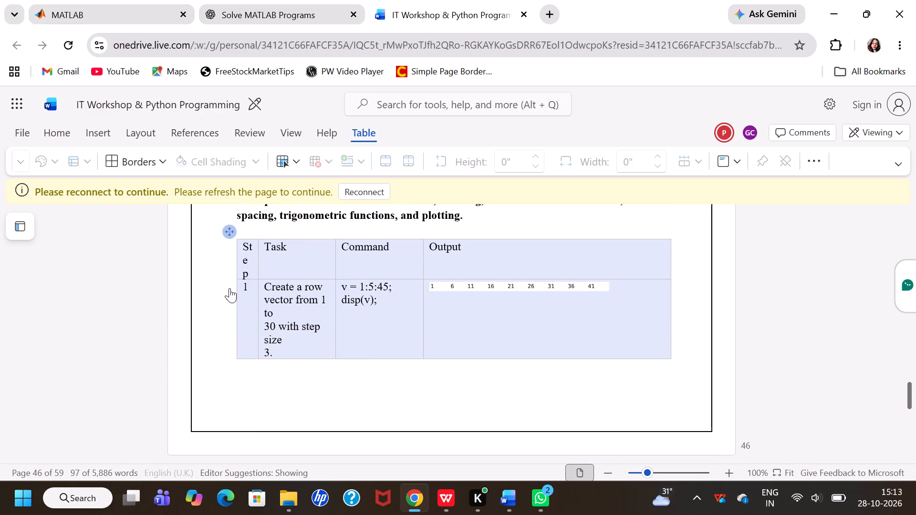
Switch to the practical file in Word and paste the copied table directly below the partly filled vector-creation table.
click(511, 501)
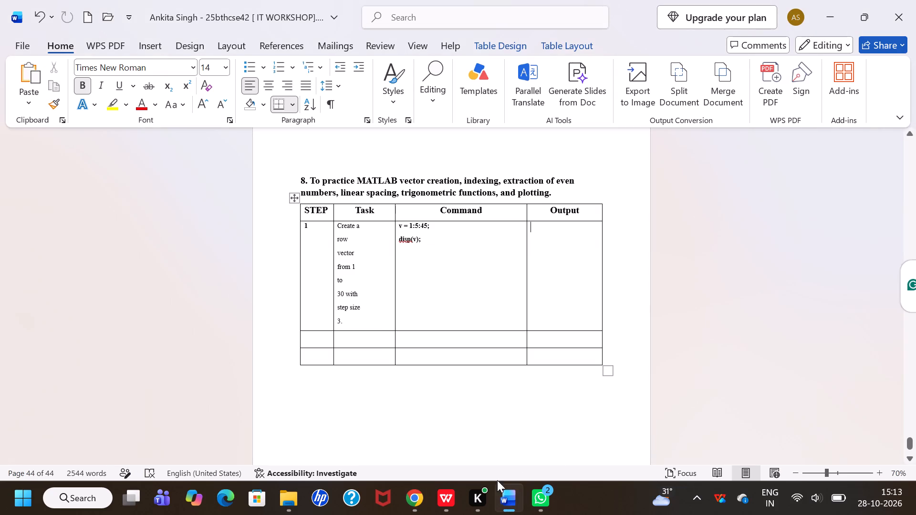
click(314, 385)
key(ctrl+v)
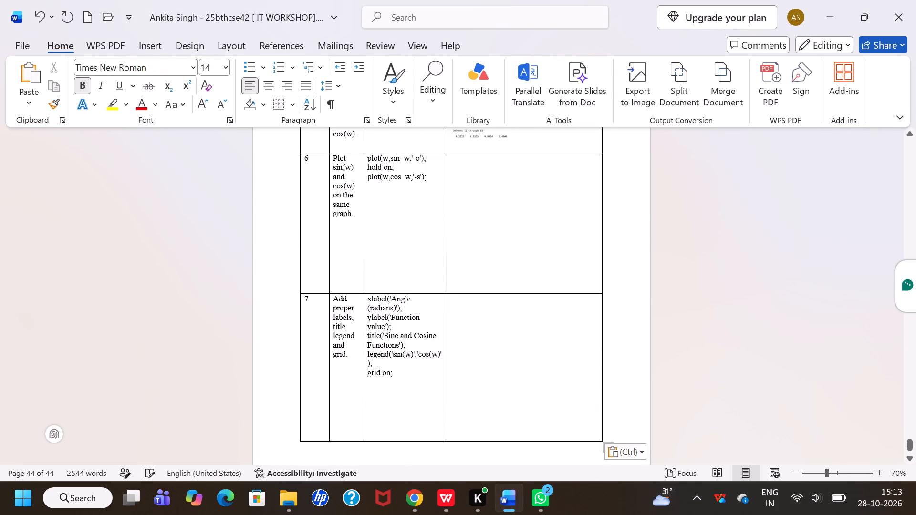
Delete the whole merged table beneath the heading of practical 8, including the partly filled rows and the pasted ones.
scroll(314, 385, up, 4)
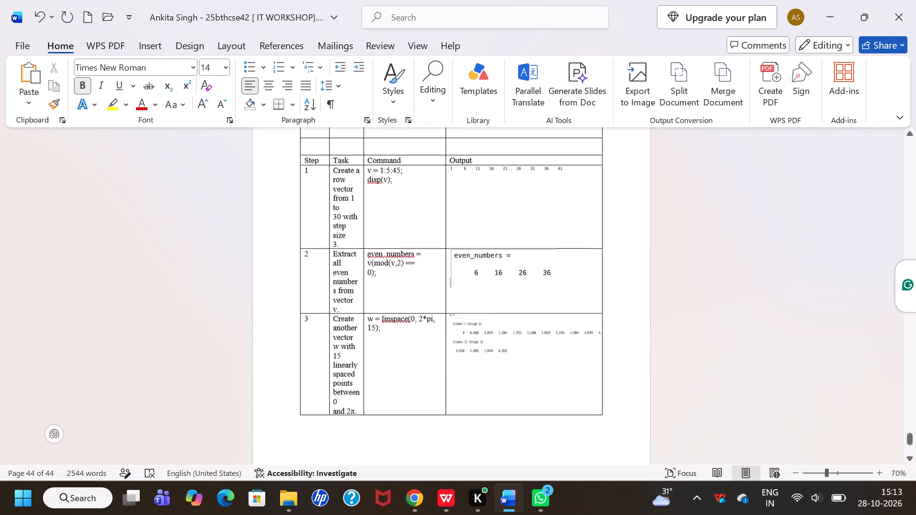
scroll(314, 385, up, 2)
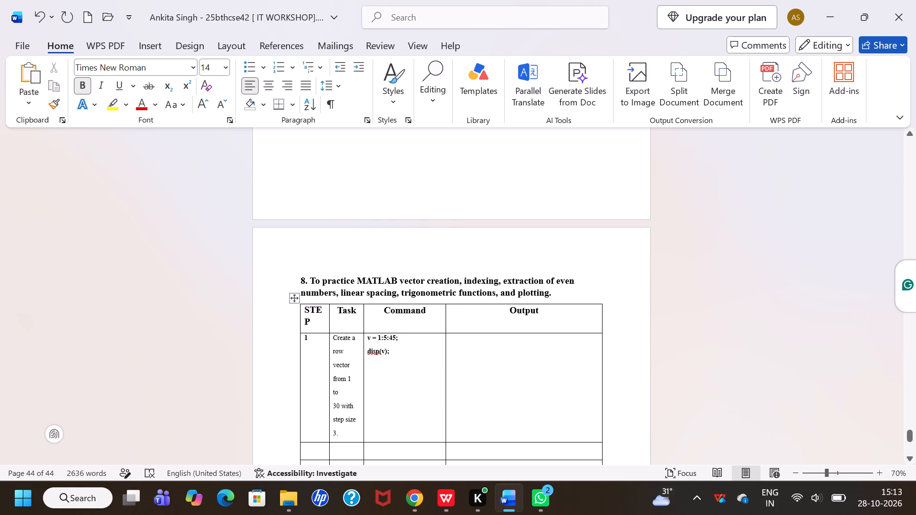
click(291, 302)
key(BackSpace)
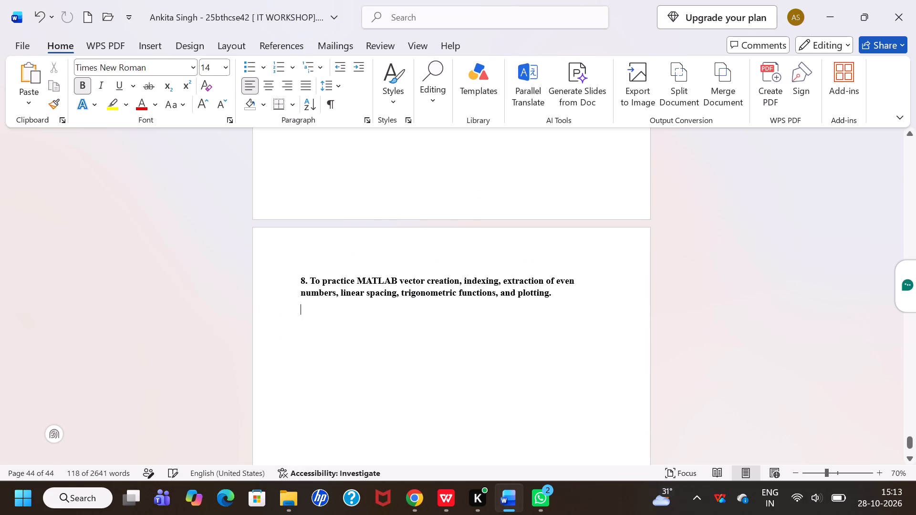
Paste the copied vector-creation table on the empty line beneath the heading of practical 8.
scroll(289, 388, down, 3)
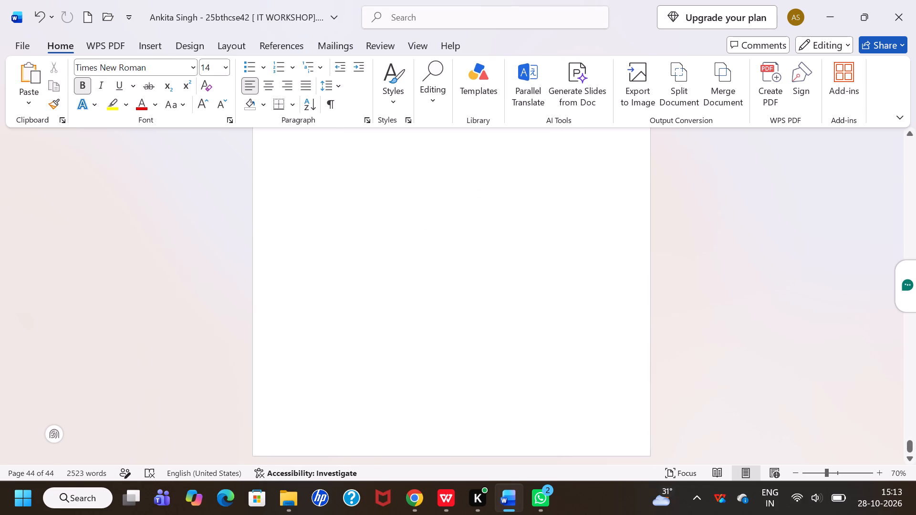
scroll(340, 377, down, 1)
scroll(340, 377, up, 1)
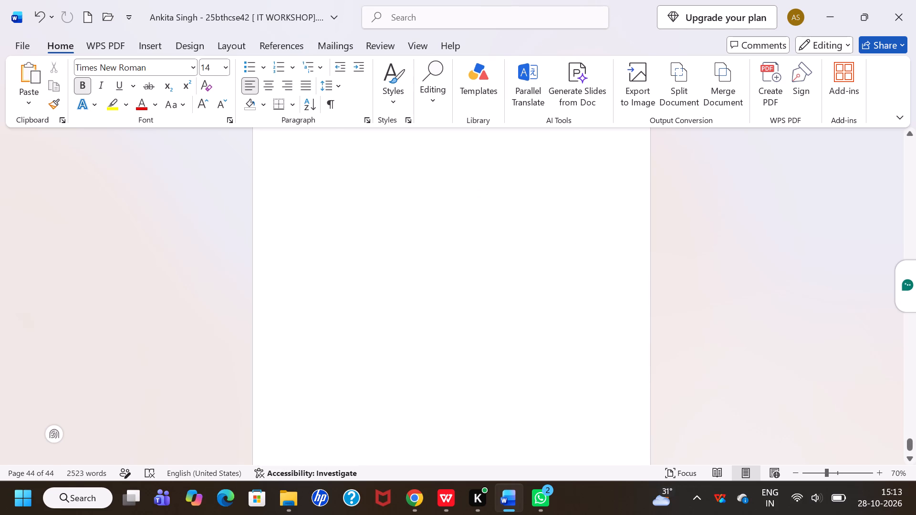
scroll(340, 377, up, 1)
key(ctrl+v)
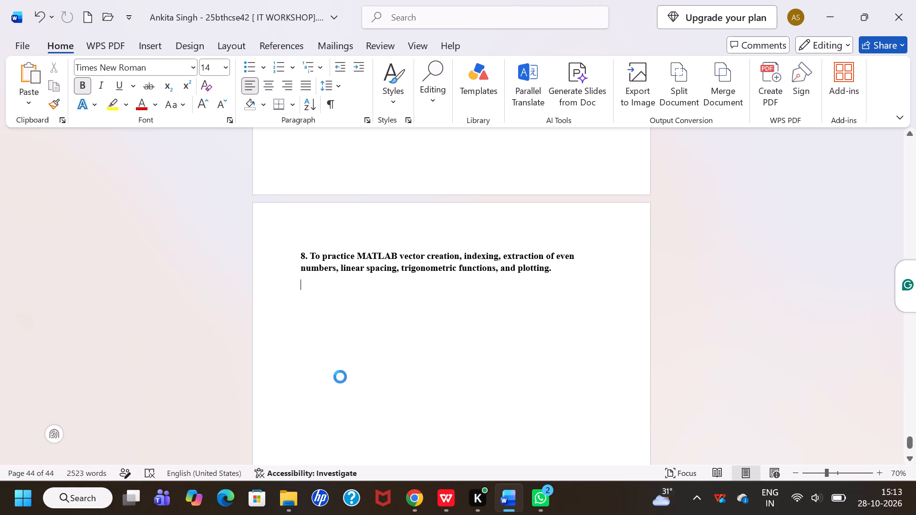
Review the layout, commands and output images of the pasted table under practical 8.
scroll(340, 377, up, 2)
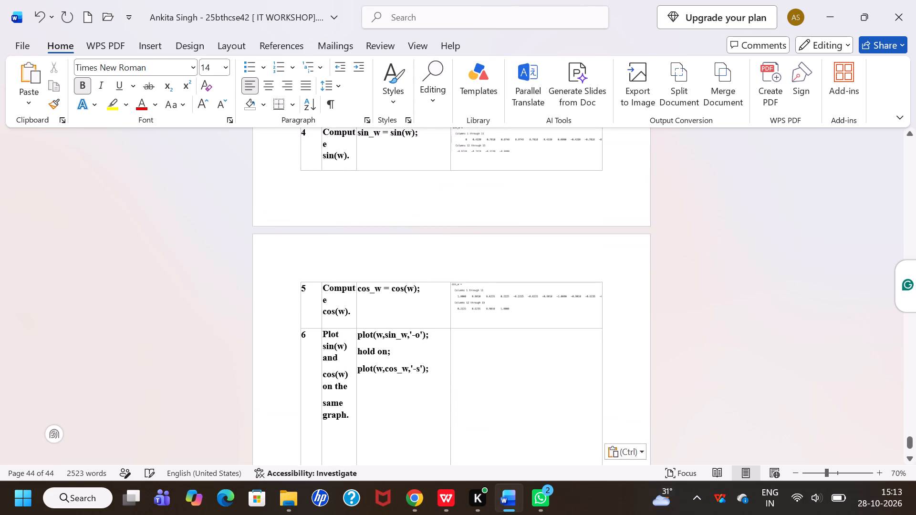
scroll(340, 377, up, 4)
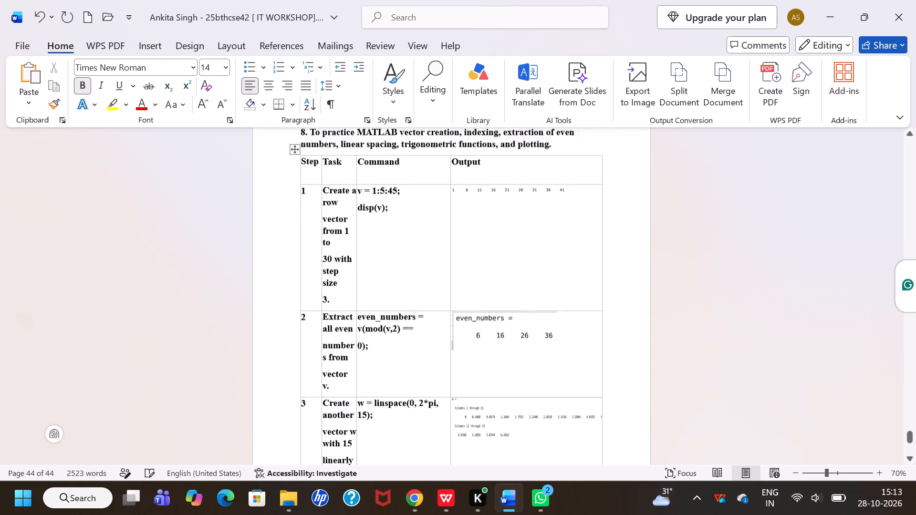
scroll(340, 377, up, 1)
scroll(340, 377, down, 1)
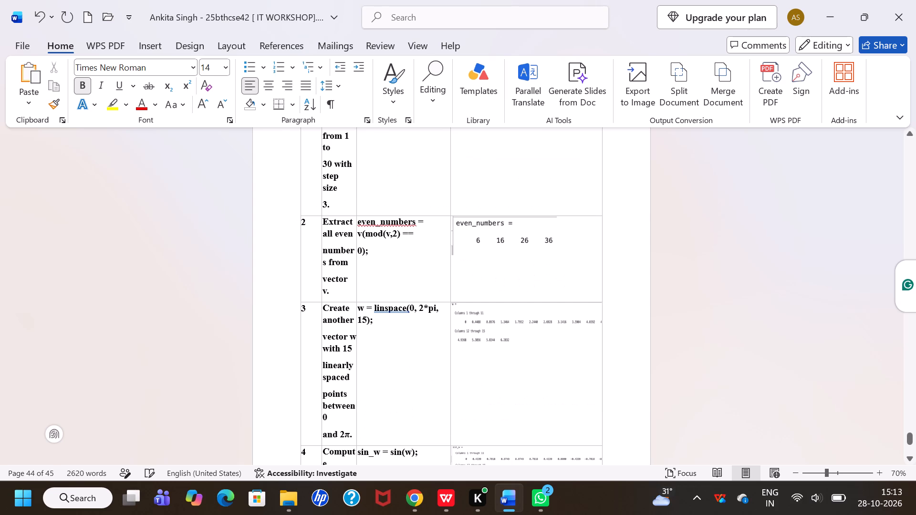
scroll(340, 377, up, 1)
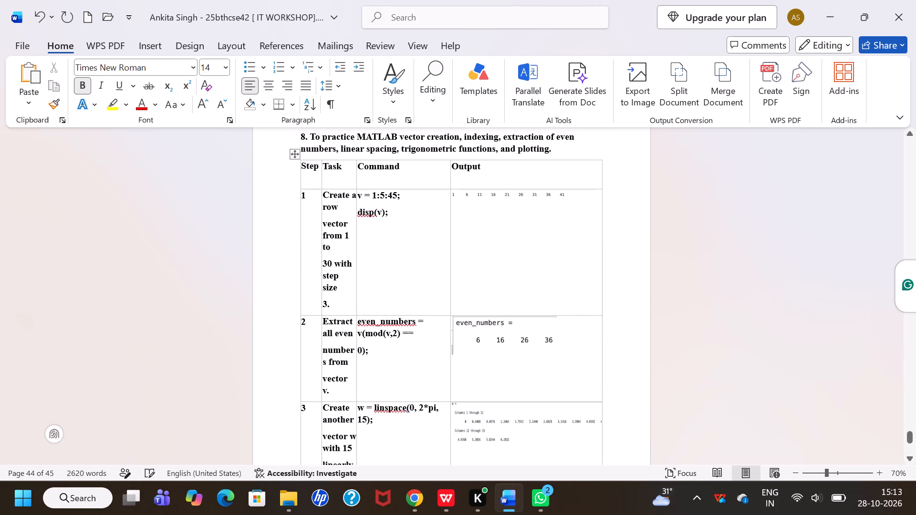
Delete the pasted output images from the Output cells of rows 2 and 1 in the practical 8 table.
click(517, 335)
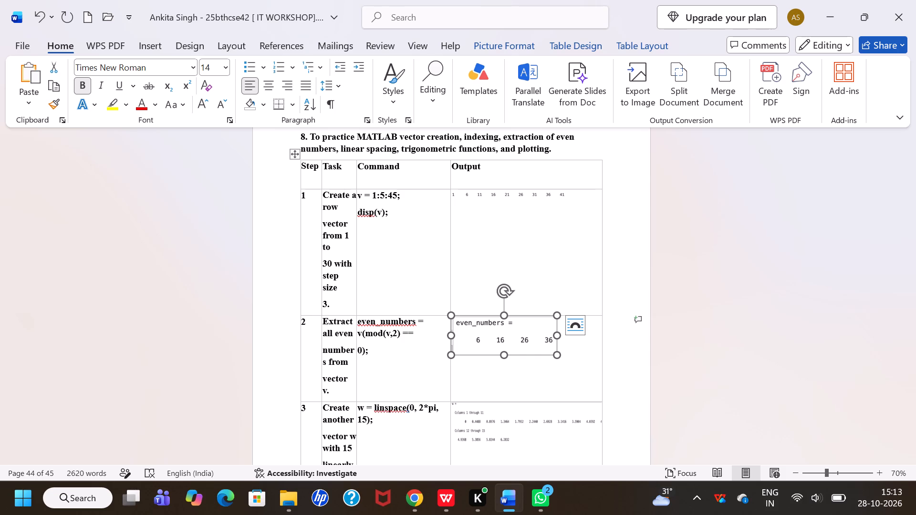
key(BackSpace)
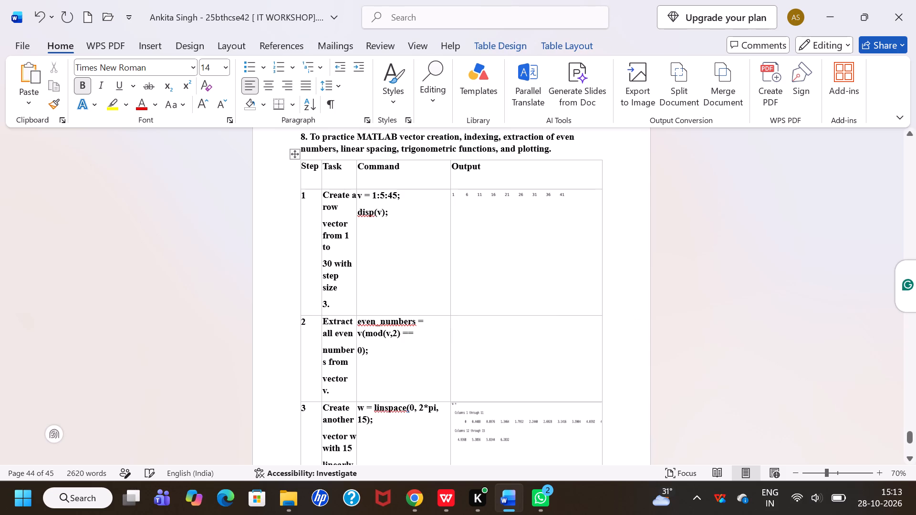
click(509, 198)
double_click(509, 198)
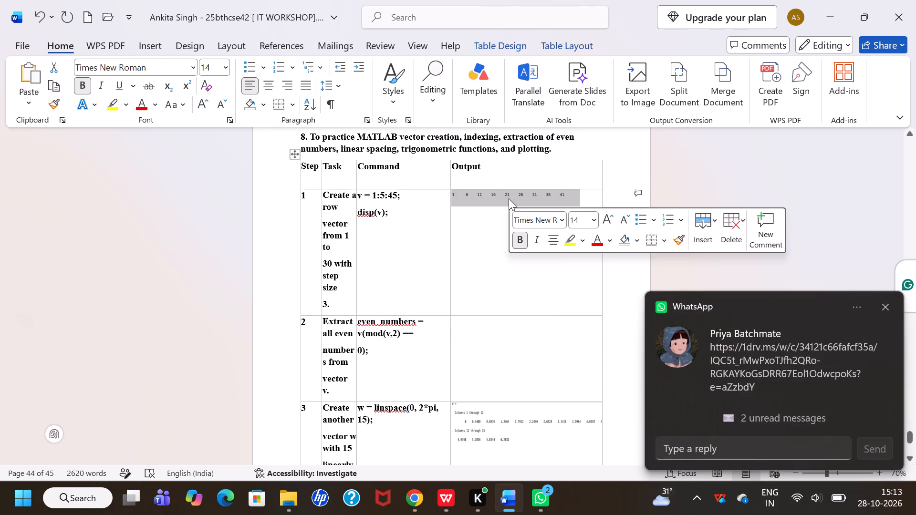
key(BackSpace)
Delete the remaining pasted output images for rows 3, 4 and 5: the linspace, sin(w) and cos(w) results.
scroll(509, 198, down, 1)
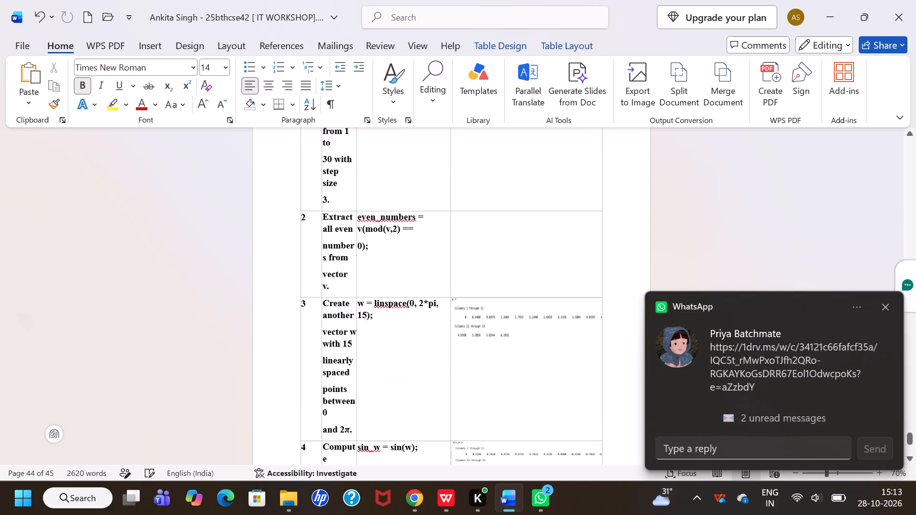
click(511, 320)
key(BackSpace)
scroll(511, 320, down, 1)
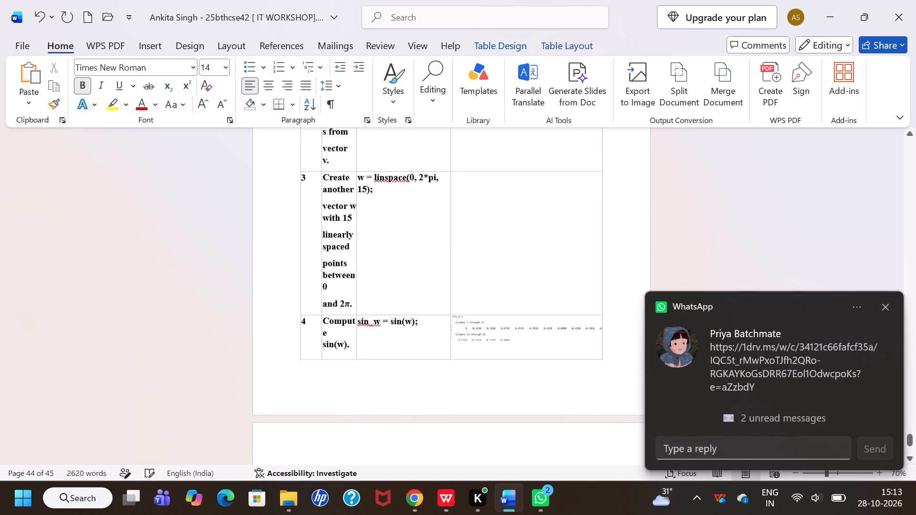
click(511, 320)
key(BackSpace)
scroll(511, 320, down, 1)
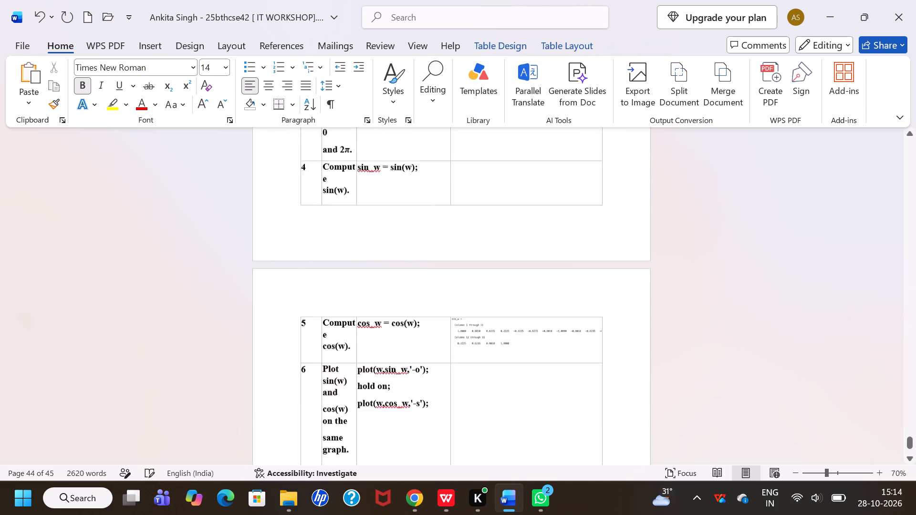
scroll(511, 320, down, 1)
click(510, 224)
key(BackSpace)
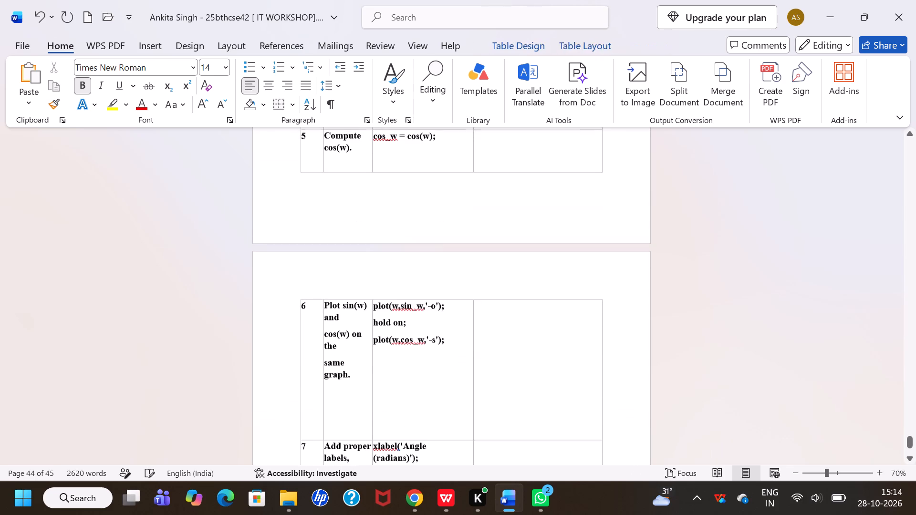
scroll(510, 224, down, 4)
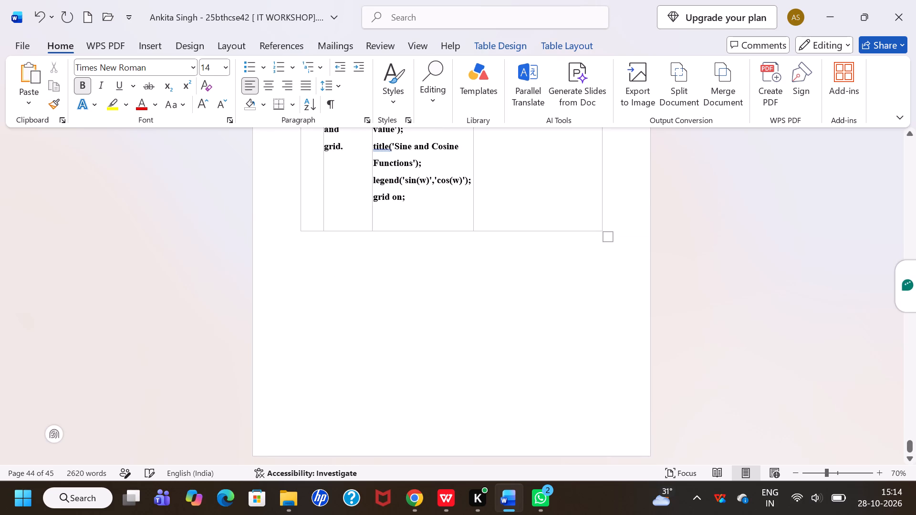
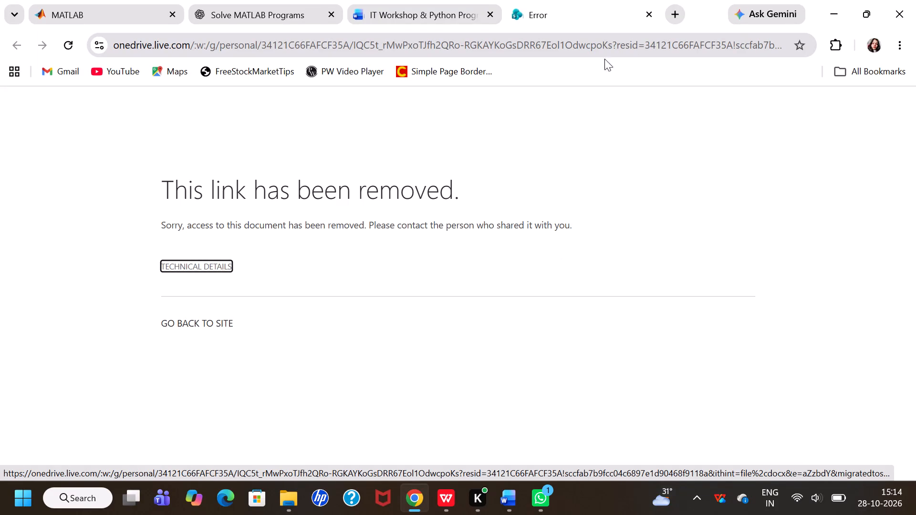
Close the browser tab with the removed OneDrive document link, returning to the shared IT Workshop & Python Programming document.
click(645, 11)
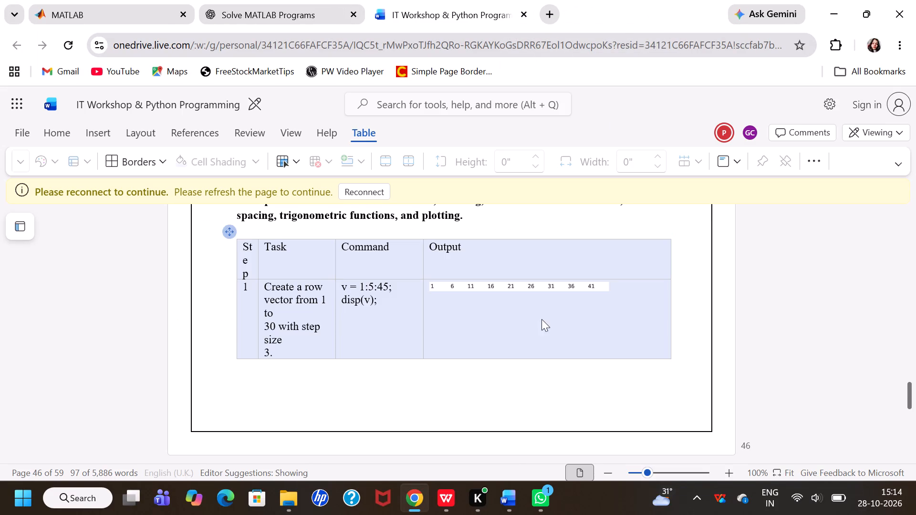
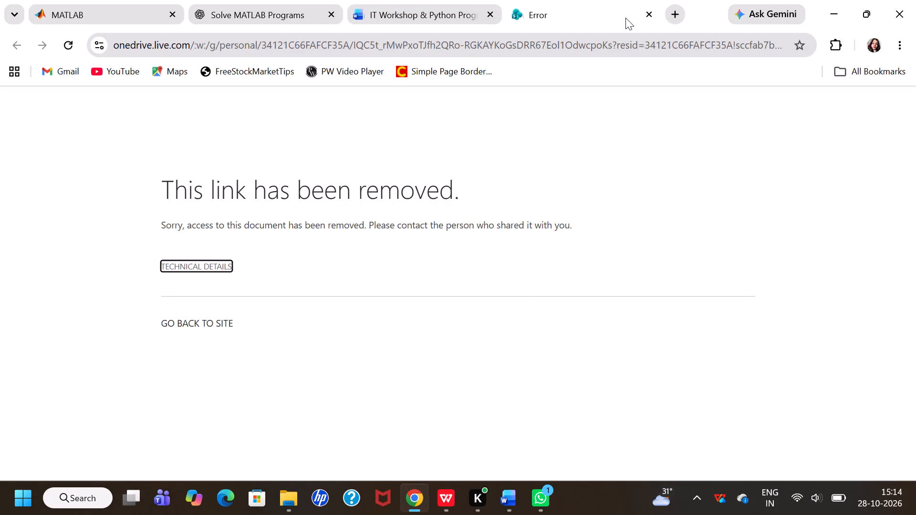
Close the browser page showing that the shared document link has been removed.
click(653, 19)
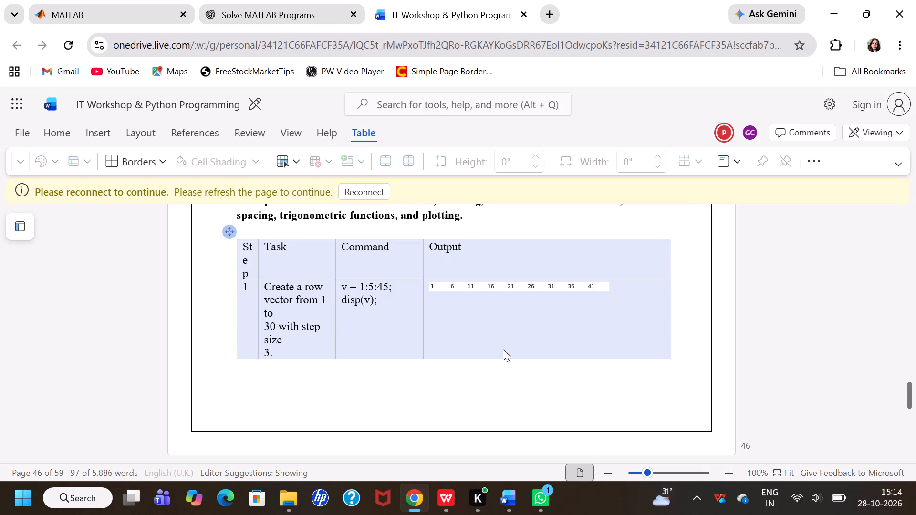
Examine the online IT Workshop document from the vector-creation table through the practice tasks, questions and answers to the array operations code.
click(493, 382)
scroll(493, 382, down, 5)
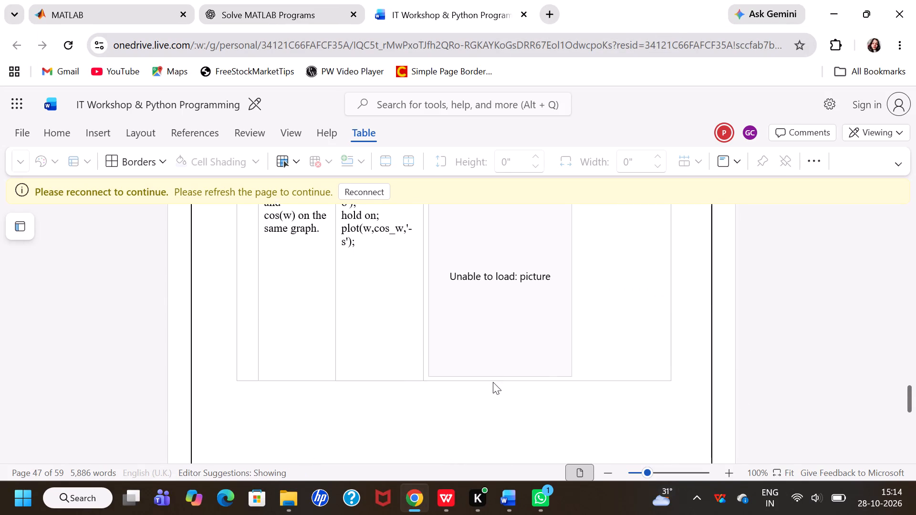
scroll(493, 382, down, 4)
scroll(493, 382, up, 2)
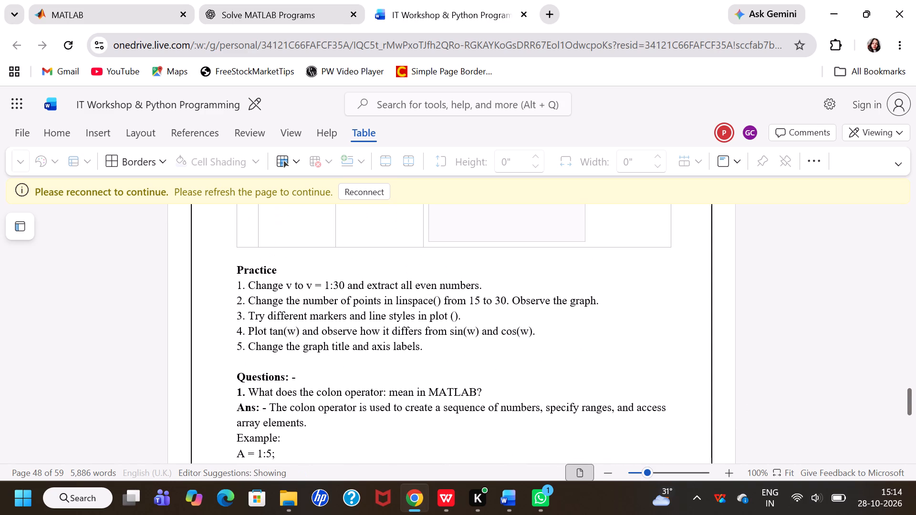
scroll(493, 382, down, 6)
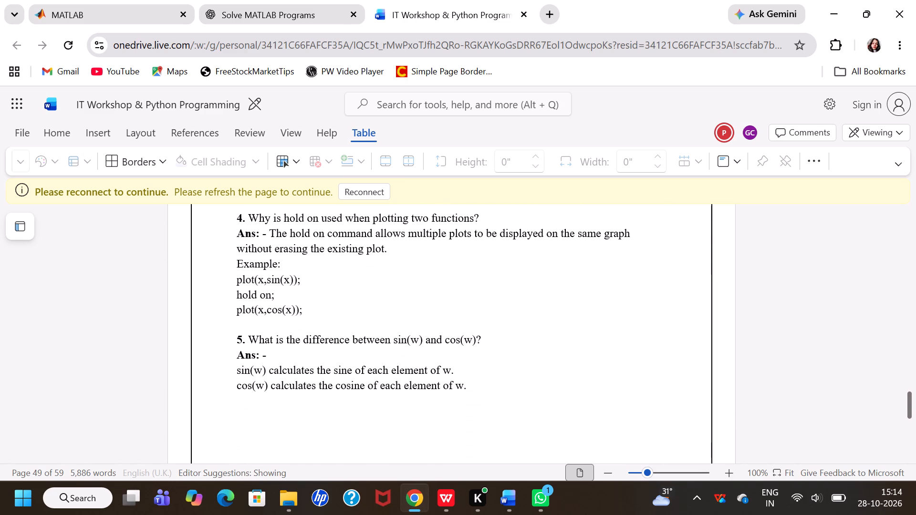
scroll(493, 382, down, 8)
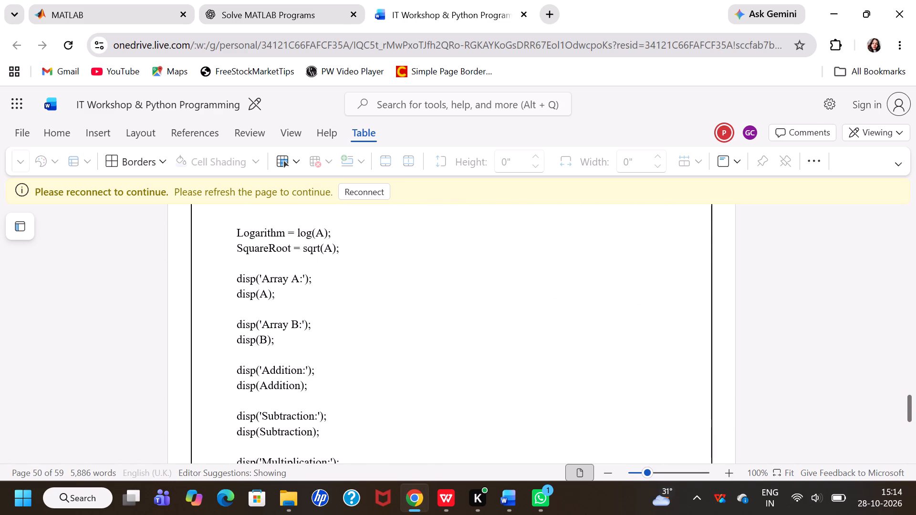
Examine the array operations programs with their outputs, the preceding answers, and the table of MATLAB programs for the first N perfect squares.
scroll(493, 382, down, 7)
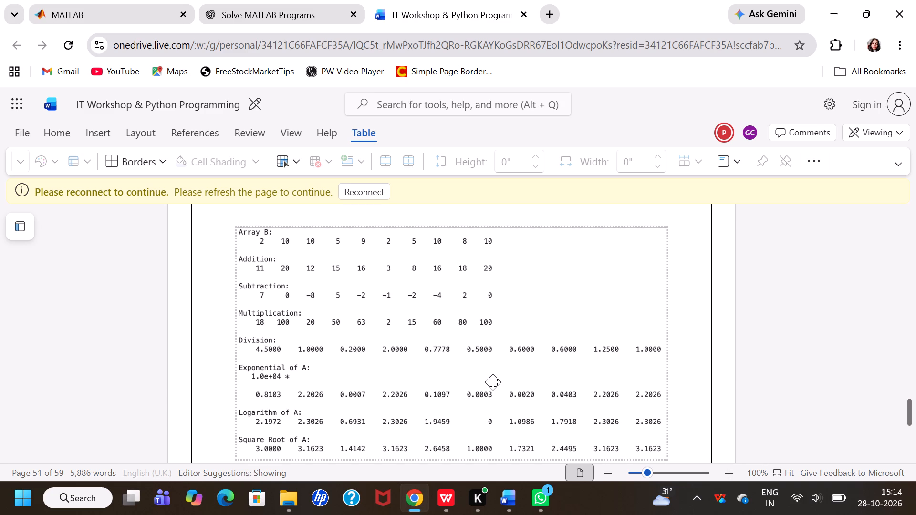
scroll(493, 382, up, 1)
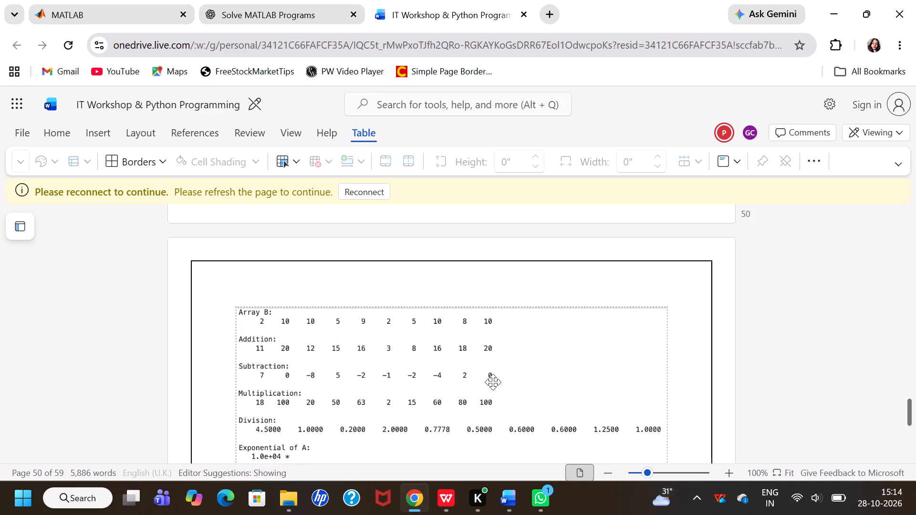
scroll(493, 382, up, 7)
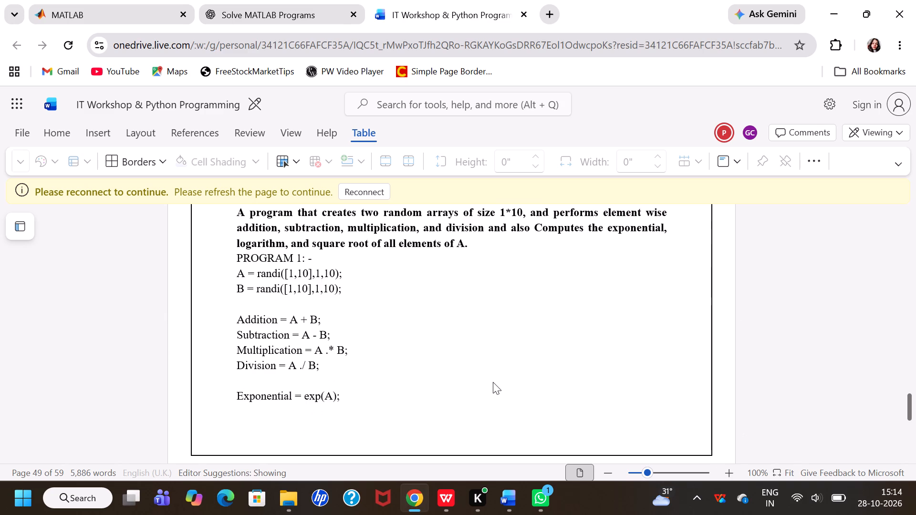
scroll(493, 382, up, 3)
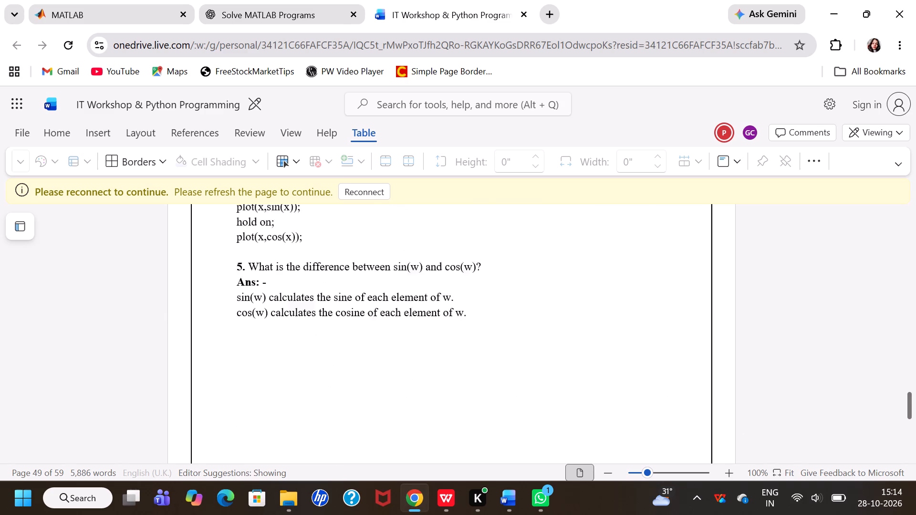
scroll(493, 382, up, 3)
scroll(493, 382, down, 7)
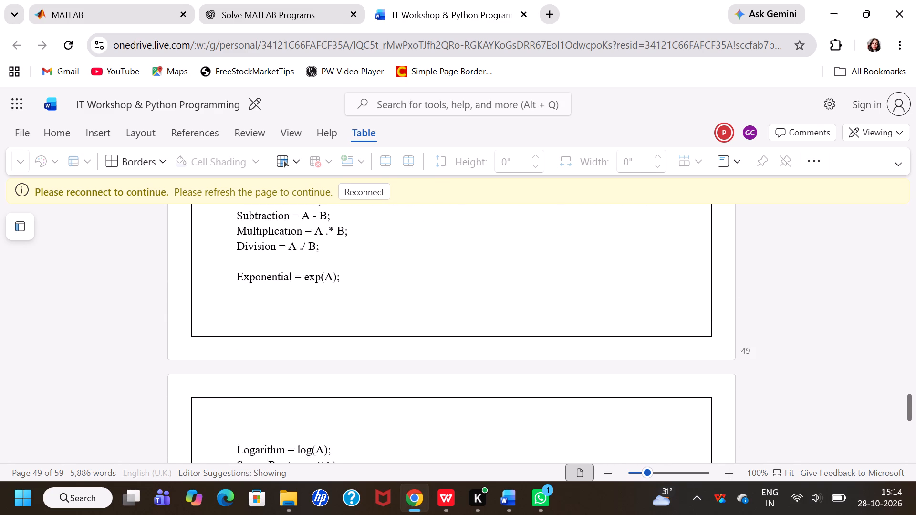
scroll(493, 382, down, 13)
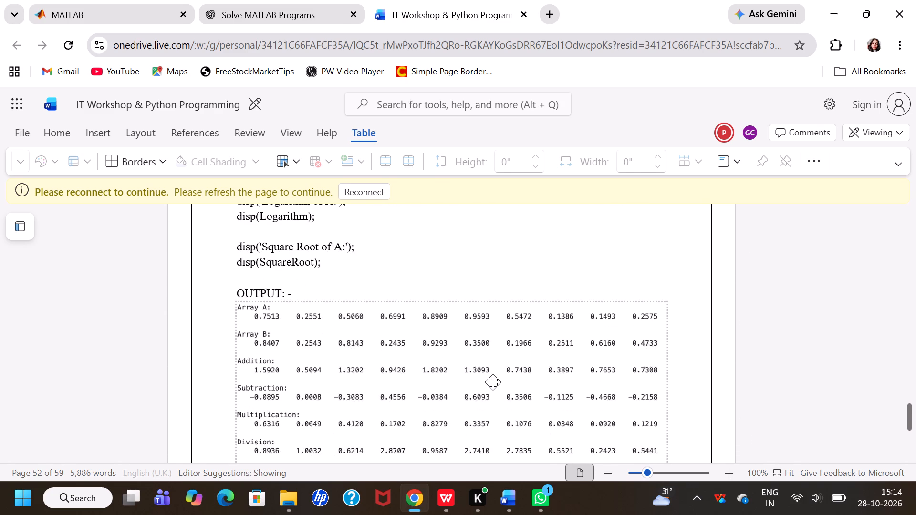
scroll(493, 382, down, 11)
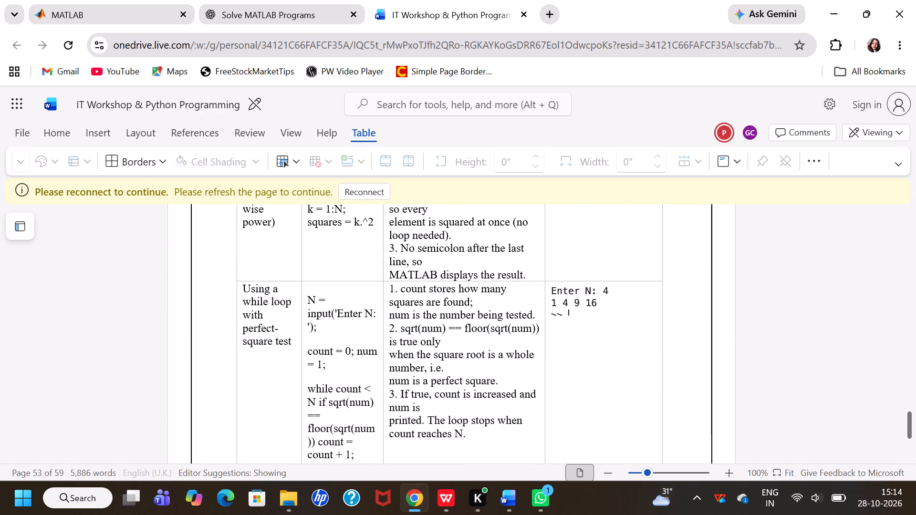
scroll(493, 382, up, 3)
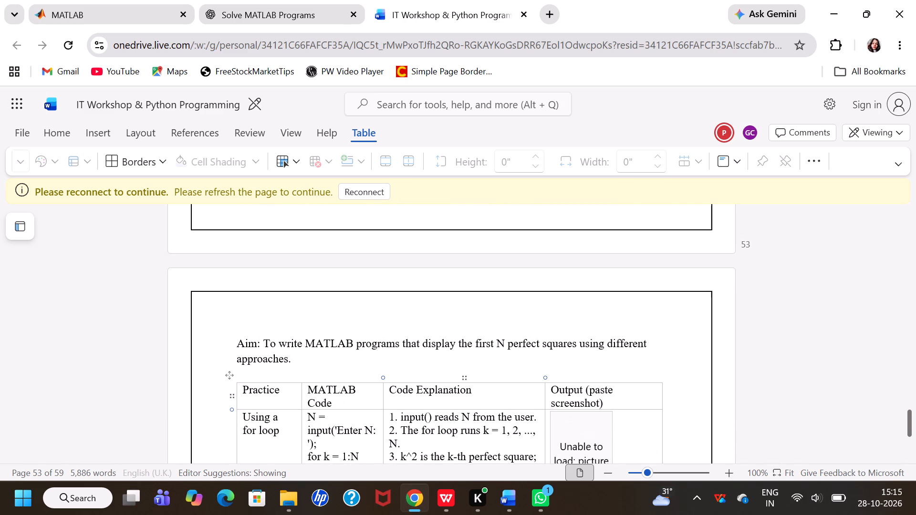
scroll(493, 382, down, 1)
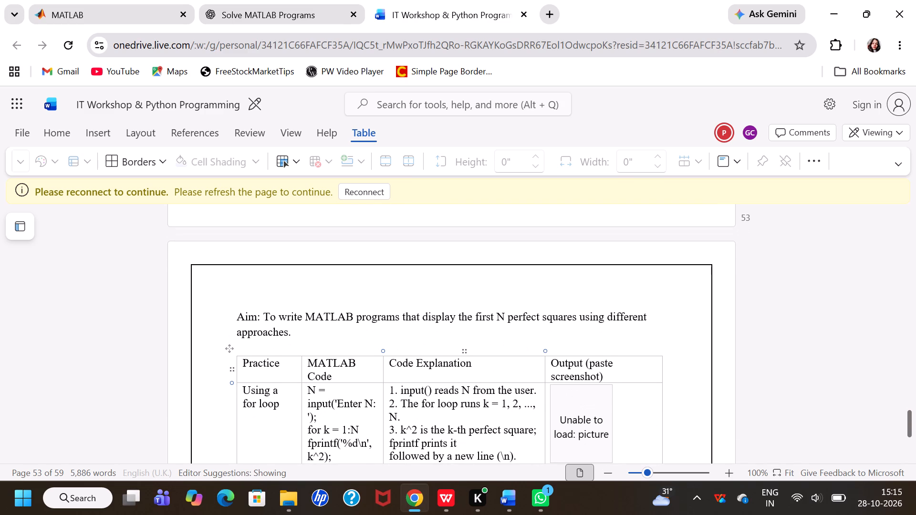
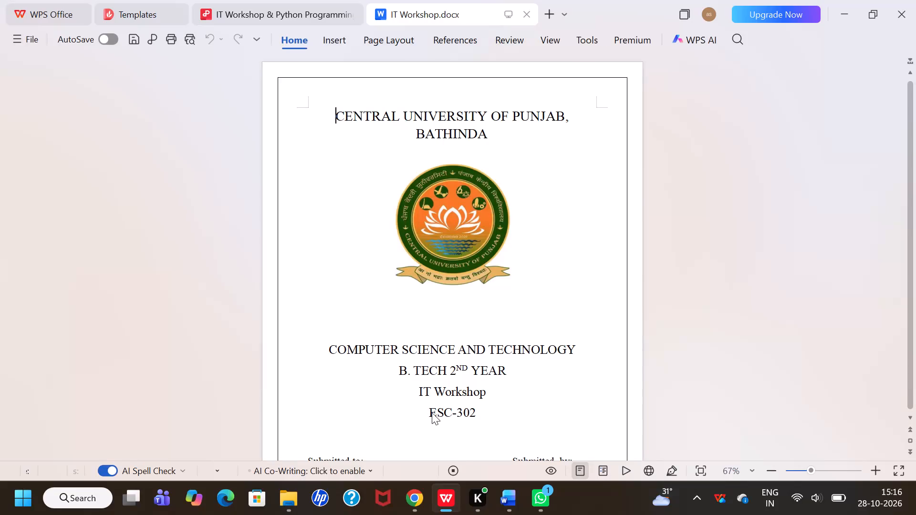
Review the cover page and the index table of MATLAB practicals in the IT Workshop document.
scroll(432, 412, down, 6)
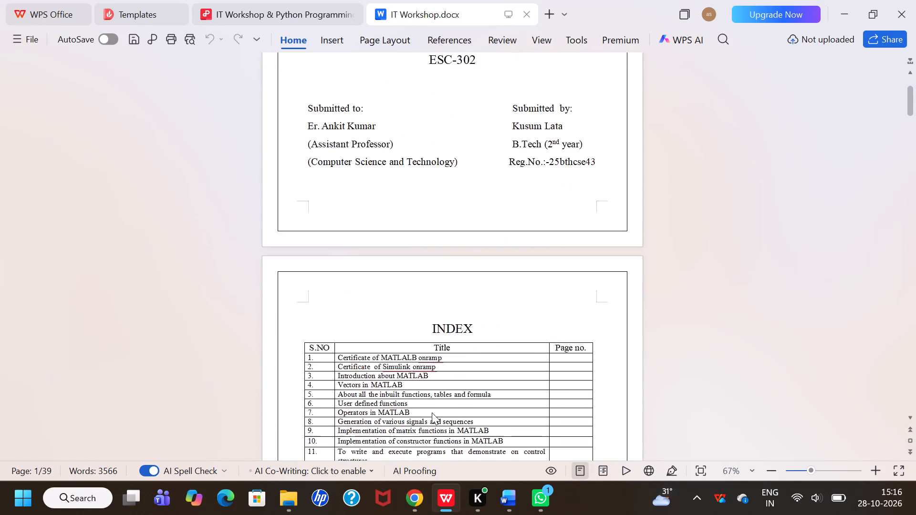
scroll(432, 412, down, 3)
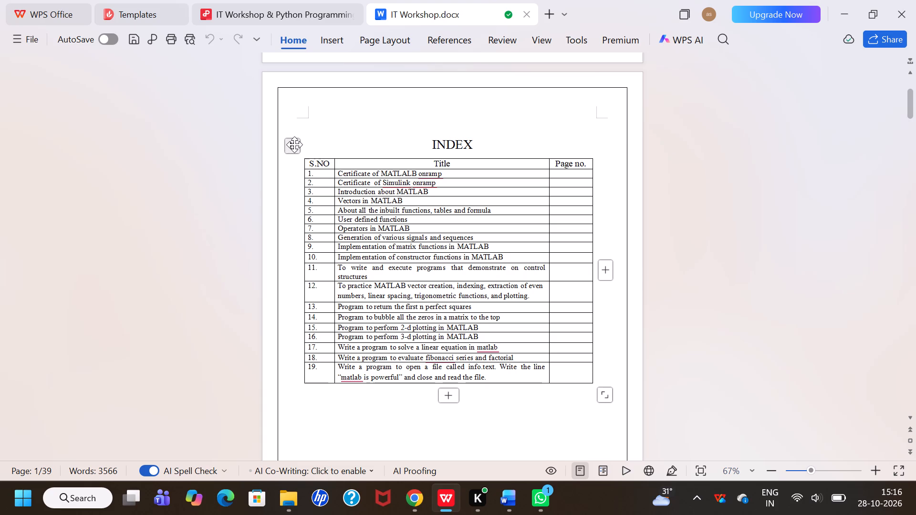
Copy the INDEX table from IT Workshop.docx in WPS and paste it under the INDEX heading of the practical file in Word.
click(294, 144)
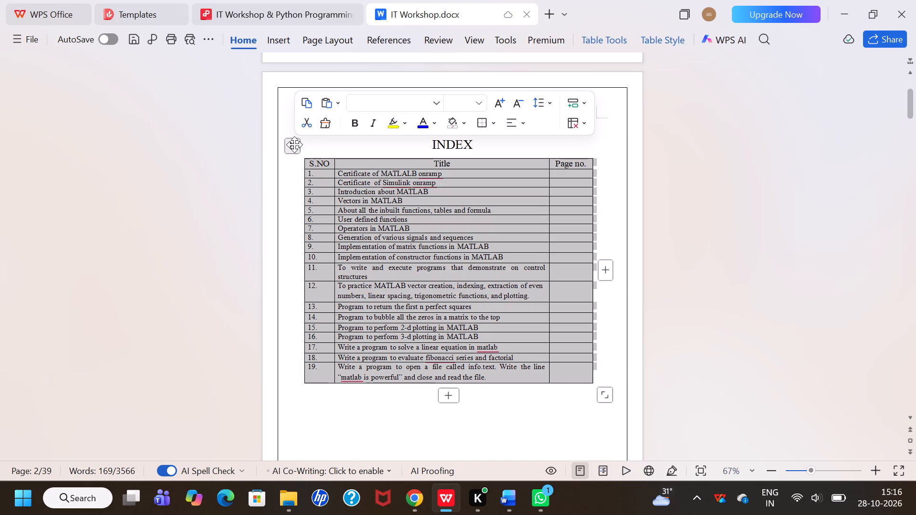
key(ctrl+c)
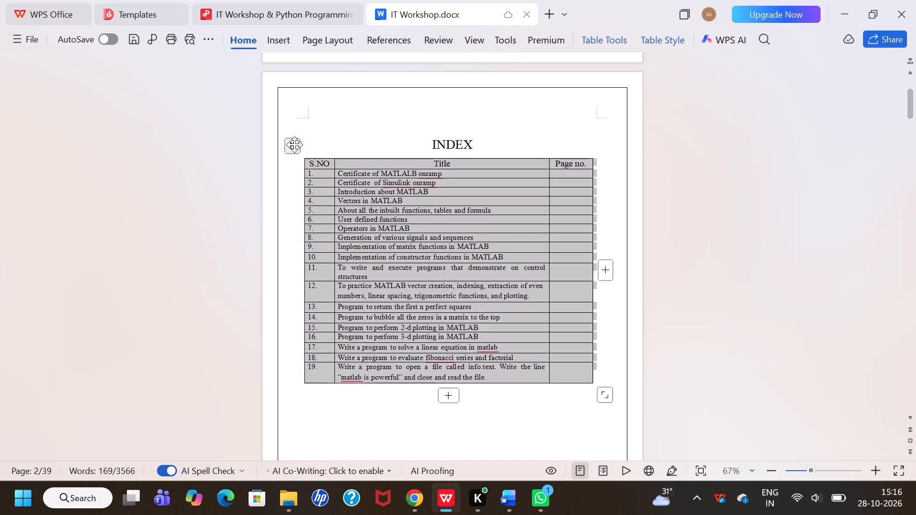
click(509, 492)
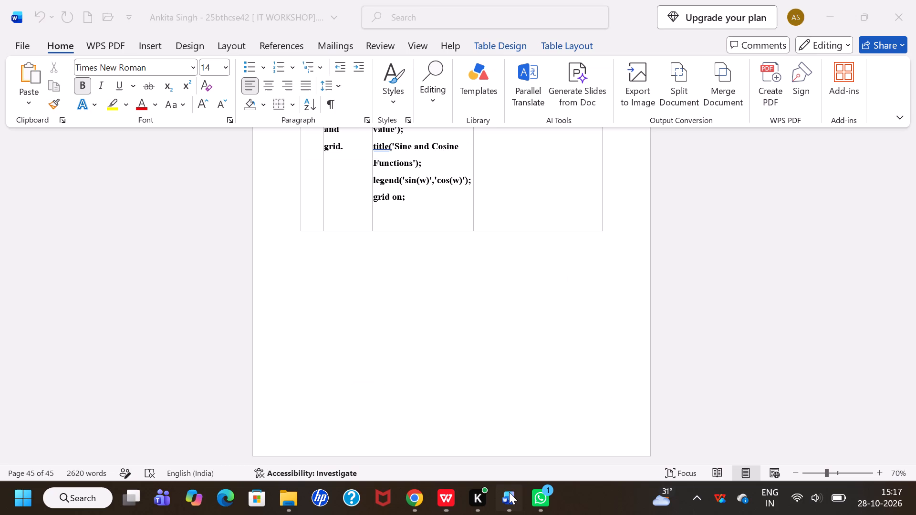
scroll(460, 319, up, 7)
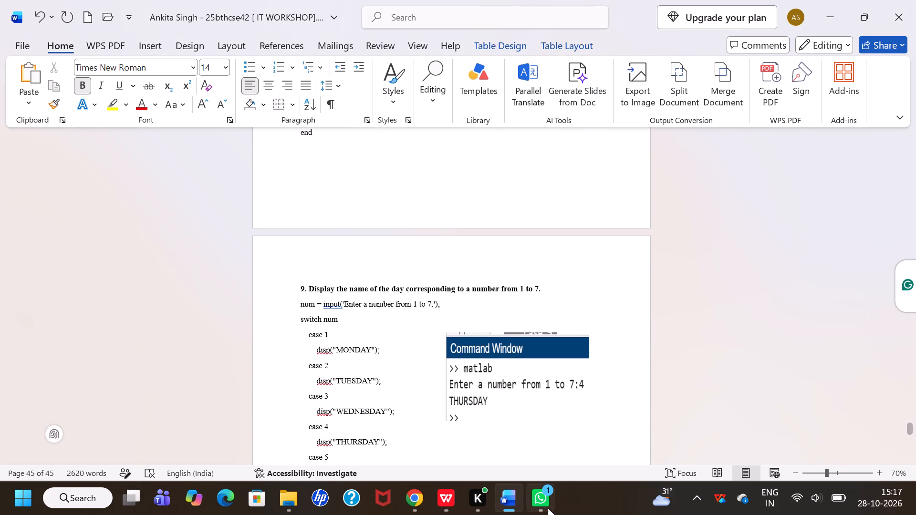
scroll(504, 279, up, 20)
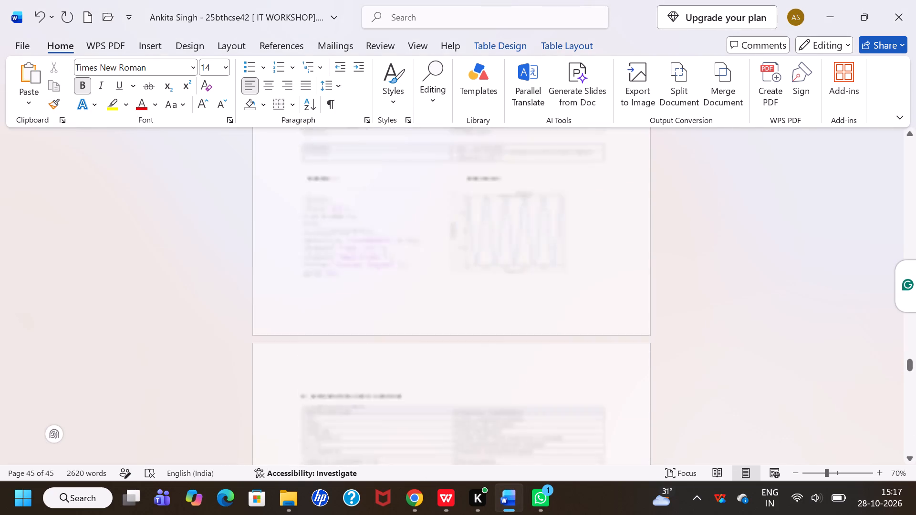
scroll(504, 279, up, 14)
scroll(504, 279, down, 2)
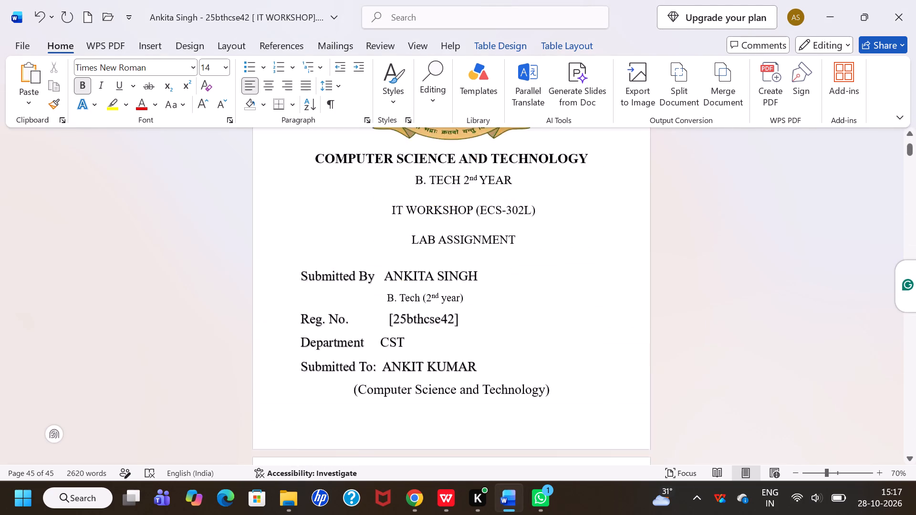
scroll(504, 279, down, 3)
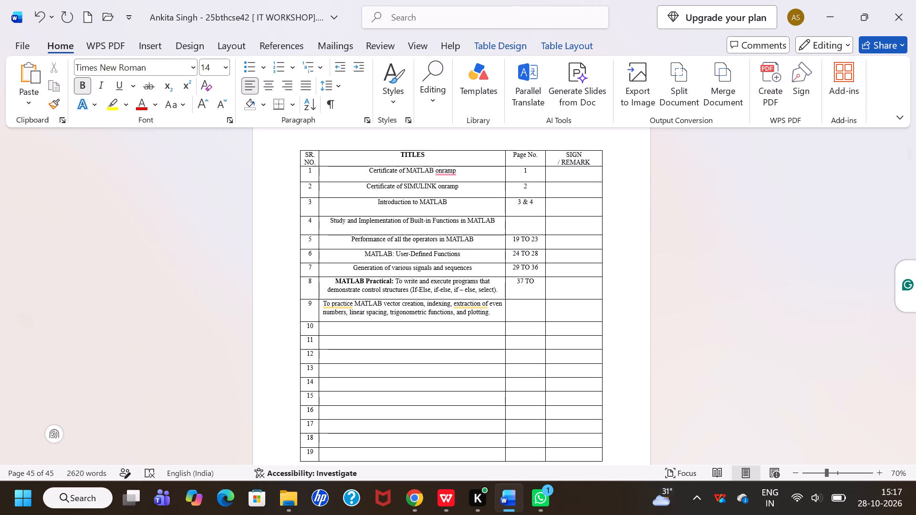
scroll(448, 243, up, 1)
click(481, 220)
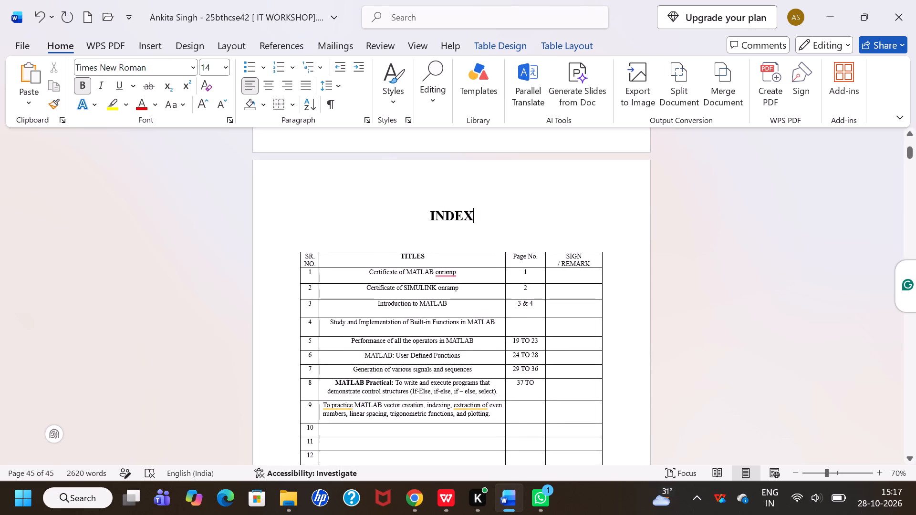
key(Return)
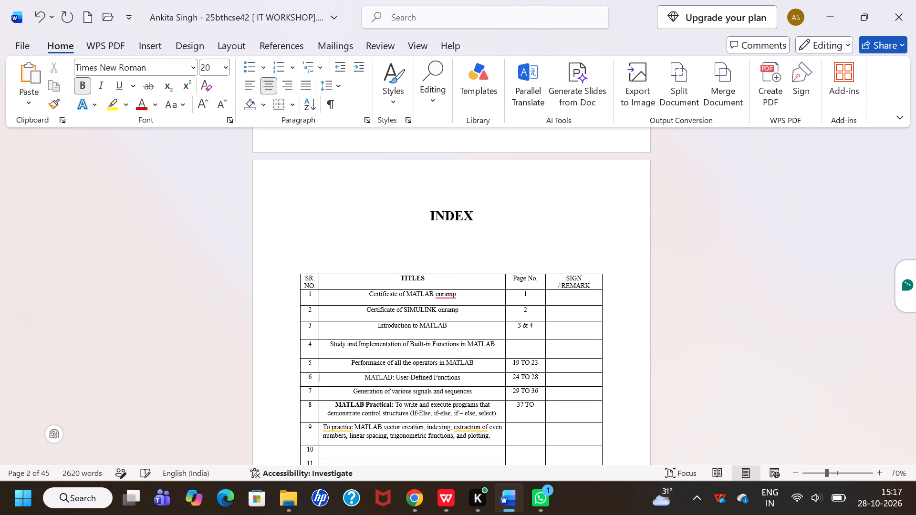
key(ctrl+v)
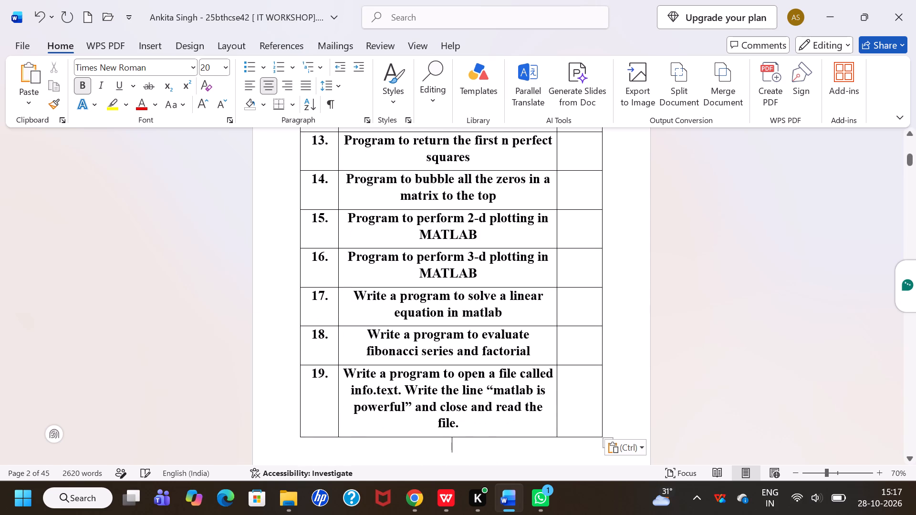
Set the font size of the whole pasted index table to 10.
scroll(443, 222, up, 3)
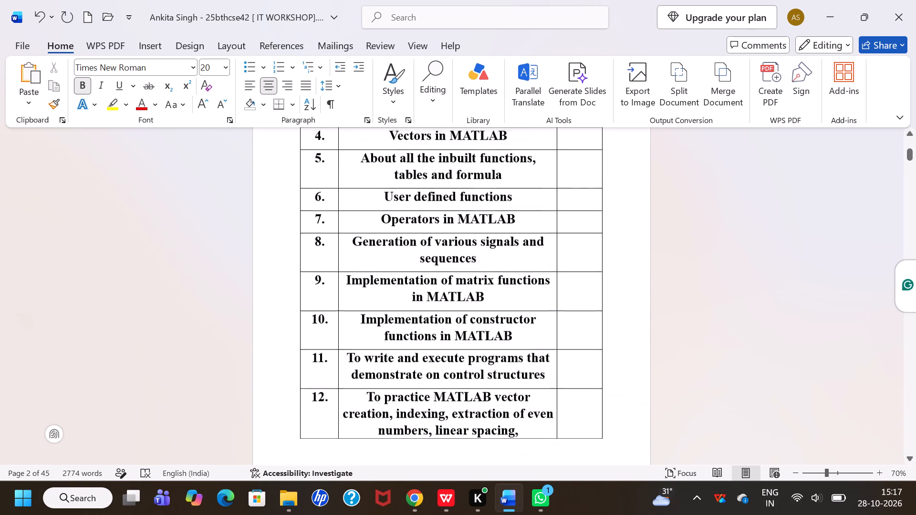
scroll(443, 222, up, 2)
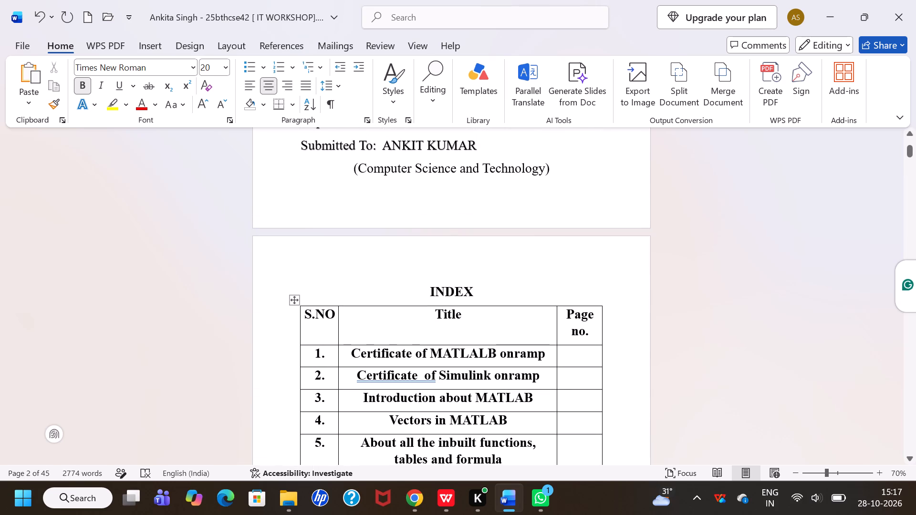
click(295, 303)
click(224, 67)
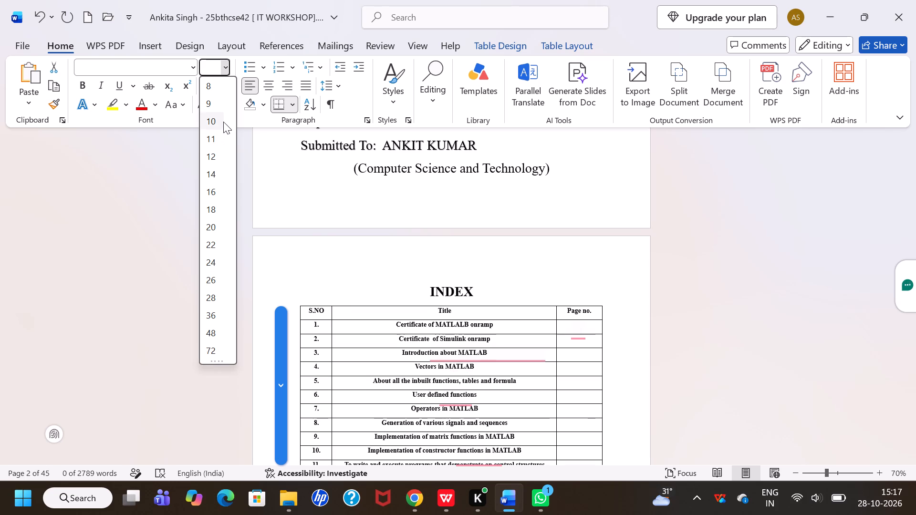
click(223, 122)
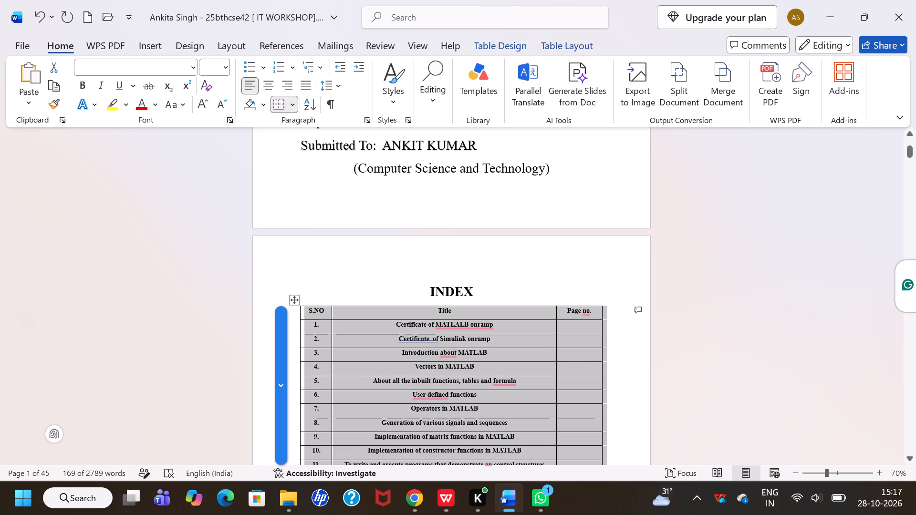
Delete the old index table with the SIGN / REMARK column below the pasted one.
scroll(355, 254, down, 2)
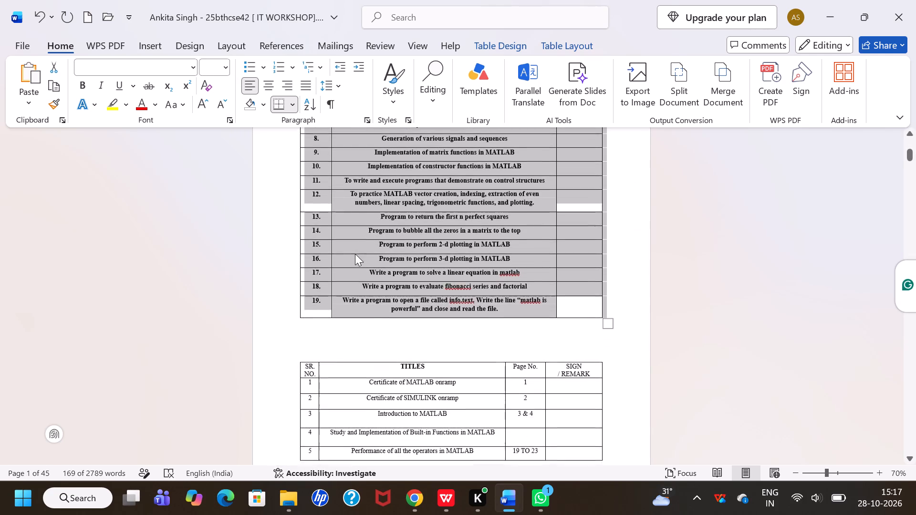
click(386, 382)
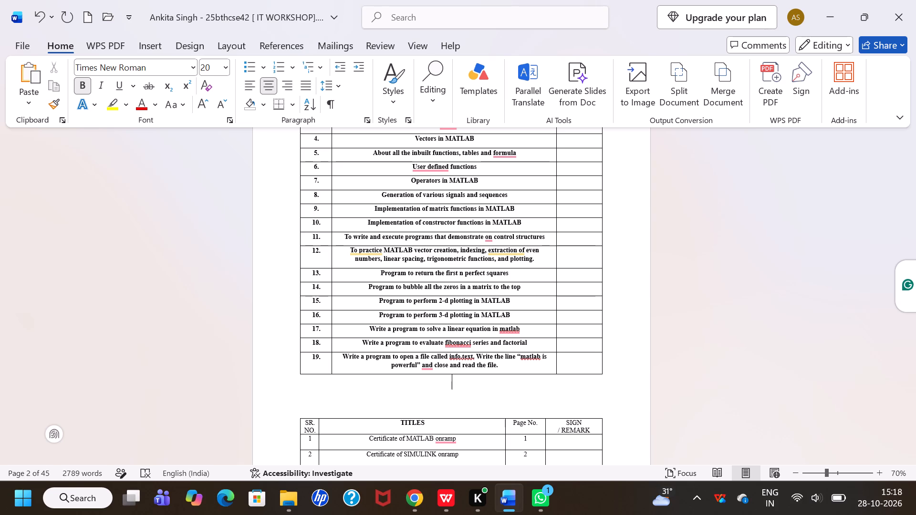
scroll(386, 382, down, 1)
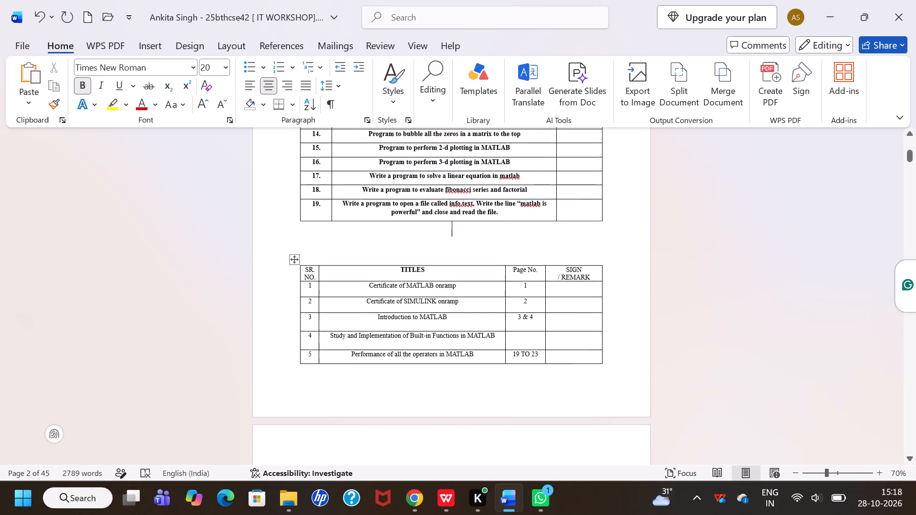
scroll(386, 382, up, 3)
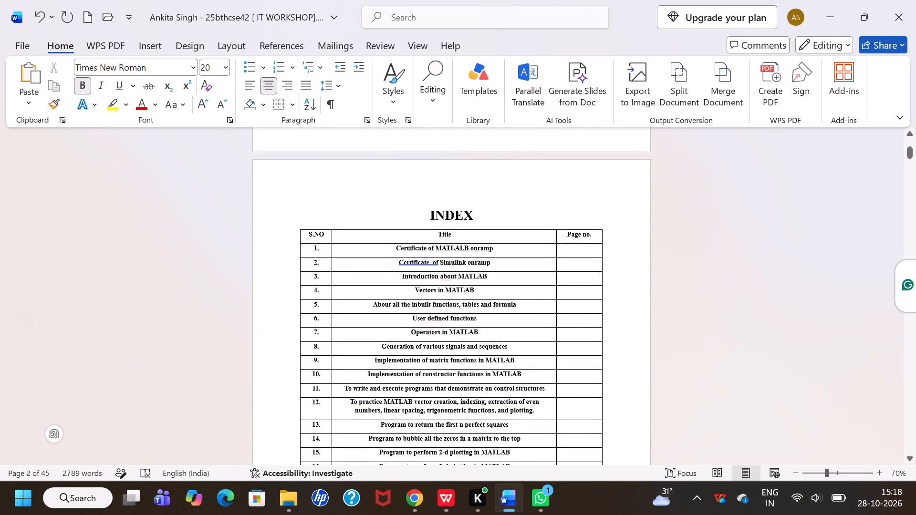
scroll(386, 382, down, 3)
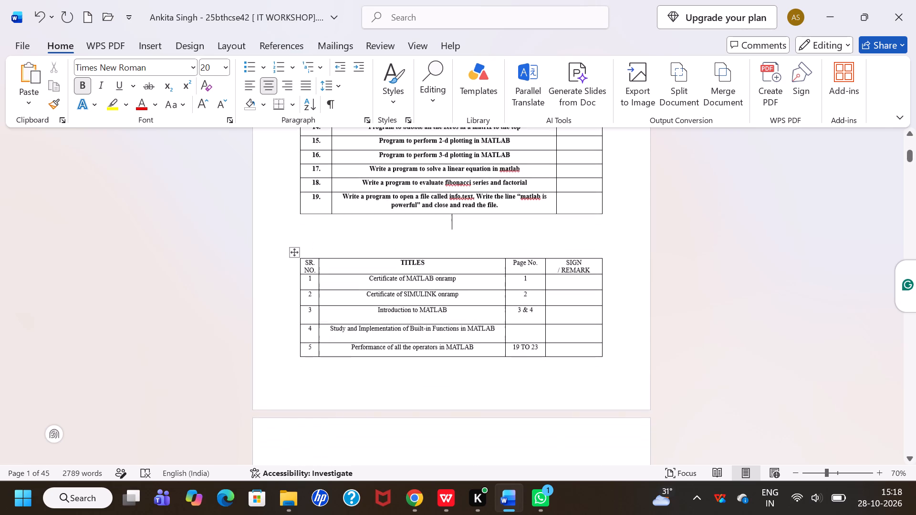
click(295, 251)
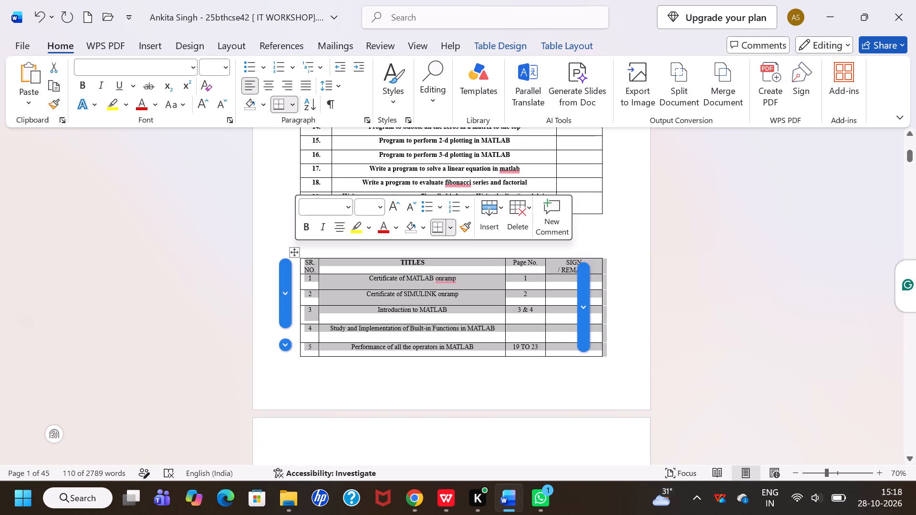
key(BackSpace)
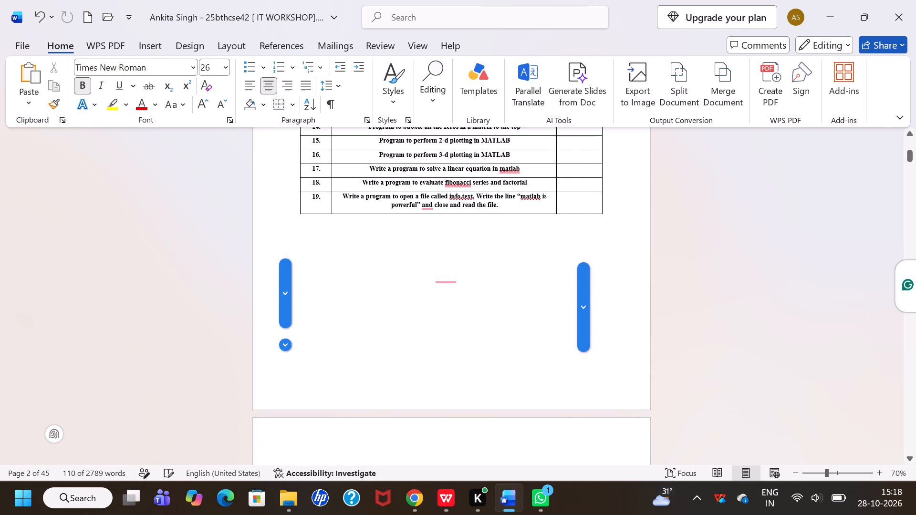
Remove the blank lines above the "Certificate of MATLAB onramp" heading.
scroll(295, 251, down, 3)
click(325, 300)
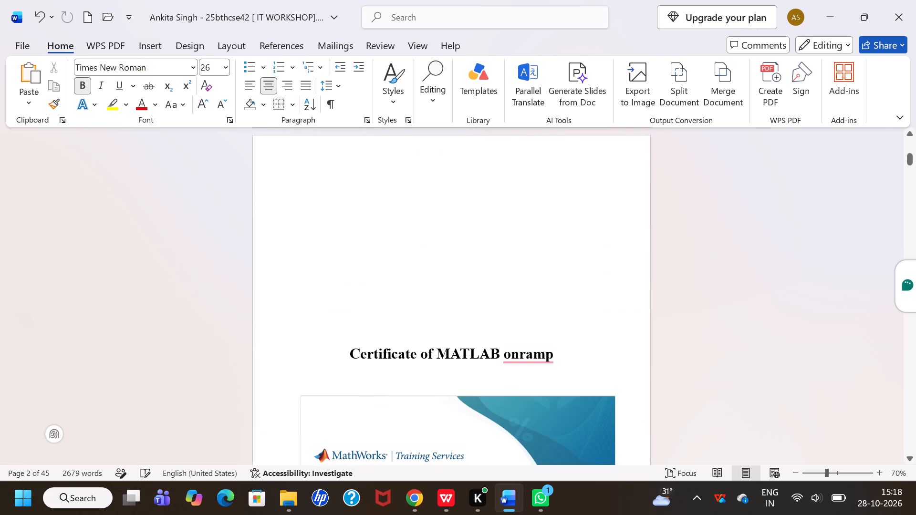
key(BackSpace)
key(BackSpace)
key(BackSpace)
key(BackSpace)
key(BackSpace)
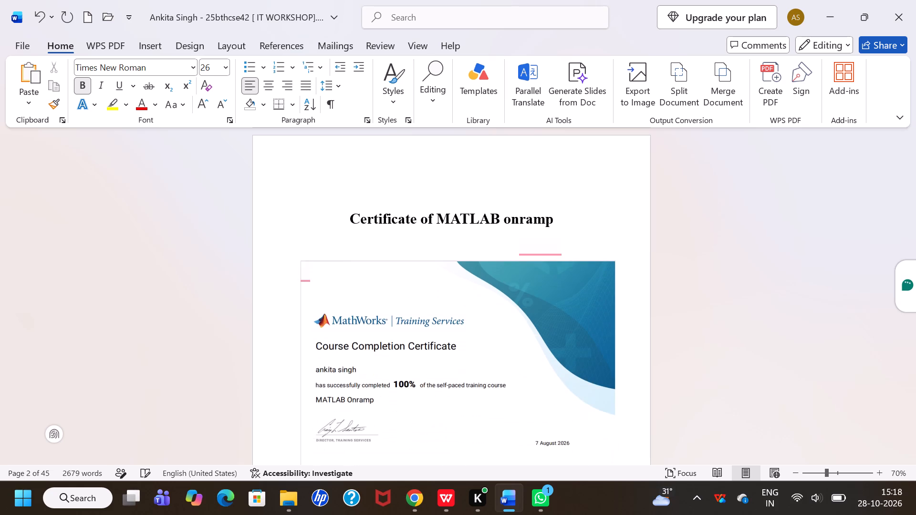
key(BackSpace)
Add an empty column after the Page no. column of the new index table.
scroll(325, 300, up, 2)
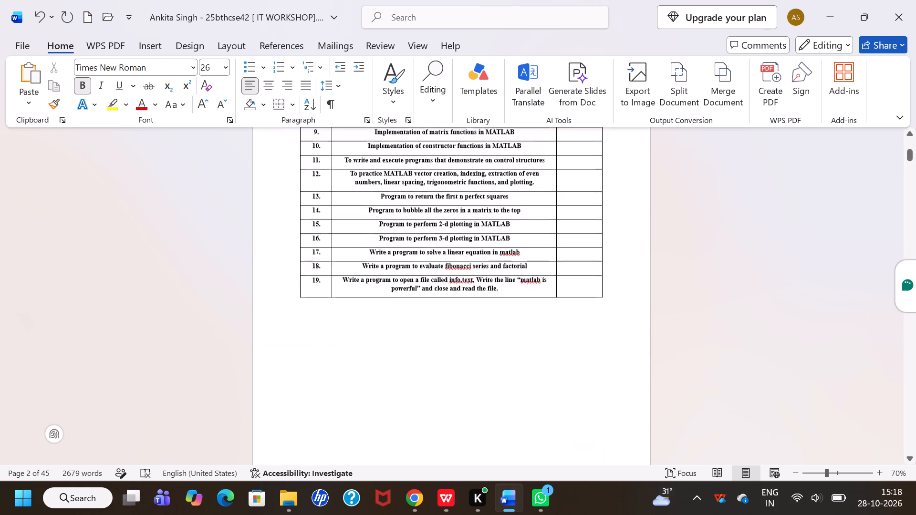
scroll(325, 300, up, 3)
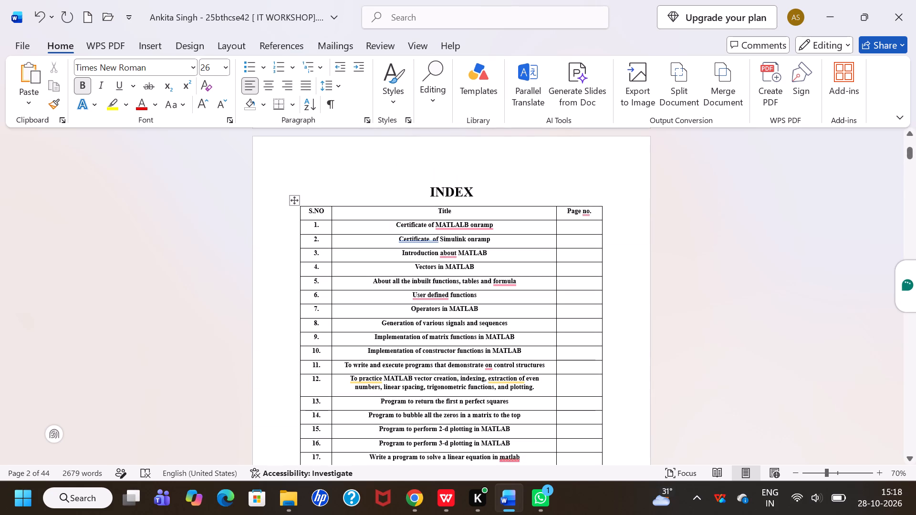
scroll(548, 240, down, 6)
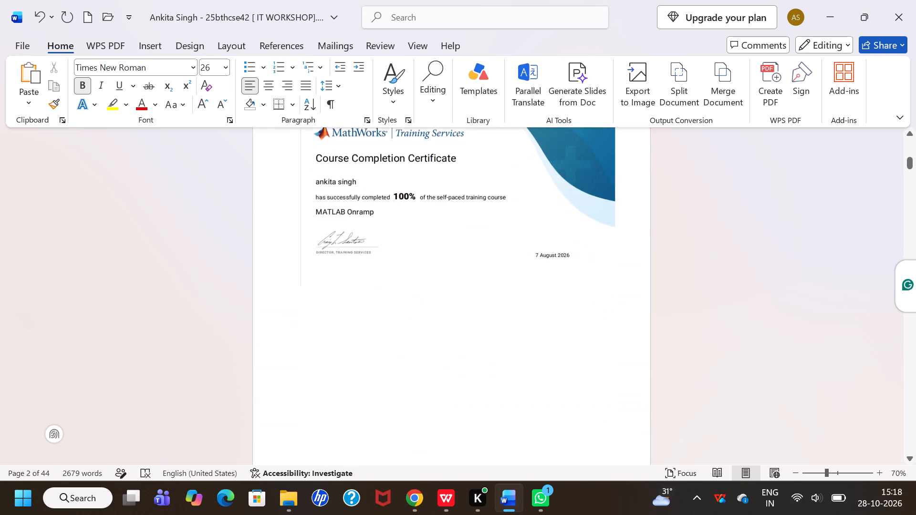
scroll(548, 240, down, 2)
scroll(548, 240, up, 7)
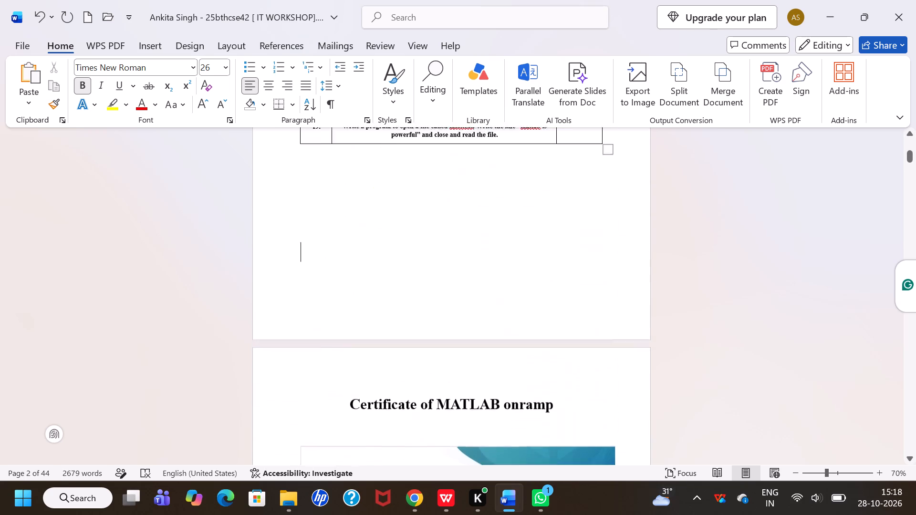
scroll(548, 240, up, 4)
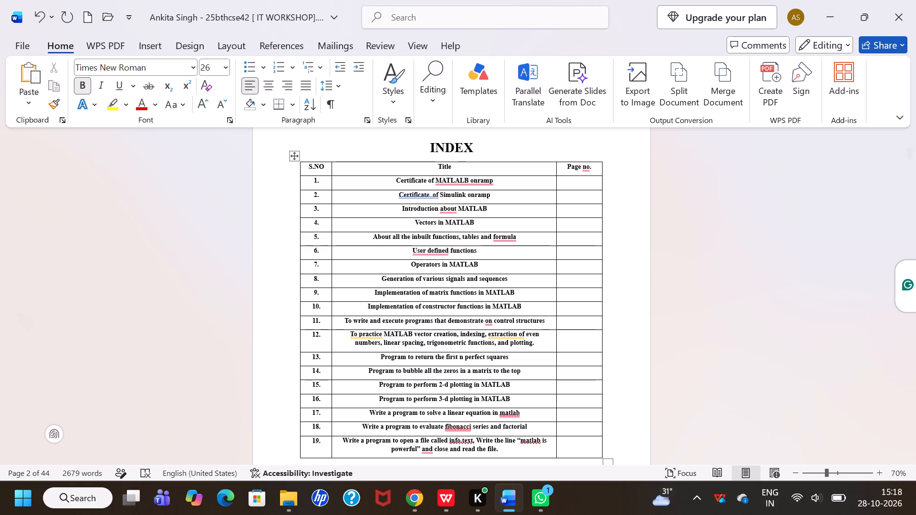
click(602, 157)
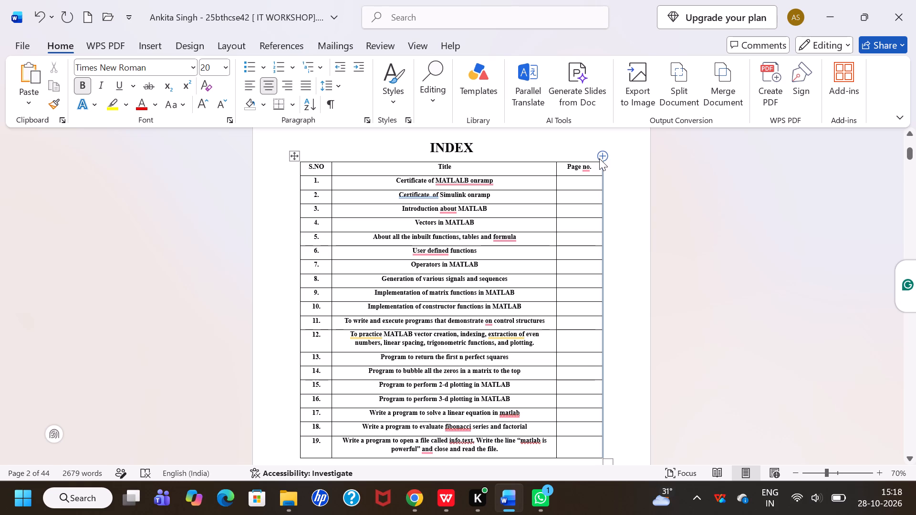
click(600, 155)
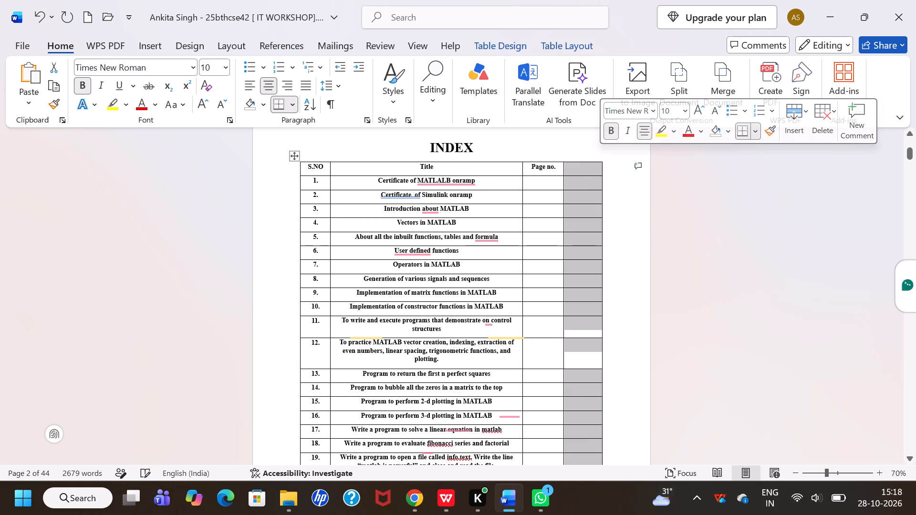
Enter "Sign" as the header of the index table's new last column.
click(584, 166)
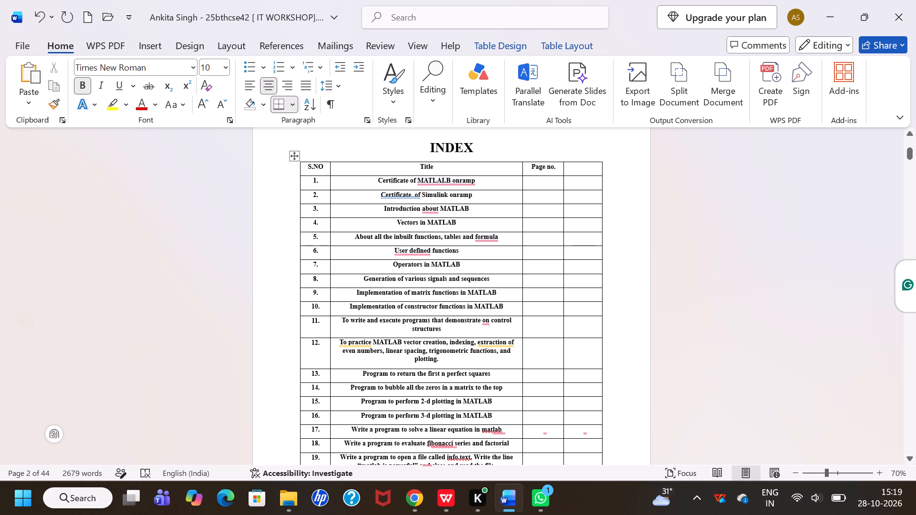
key(s)
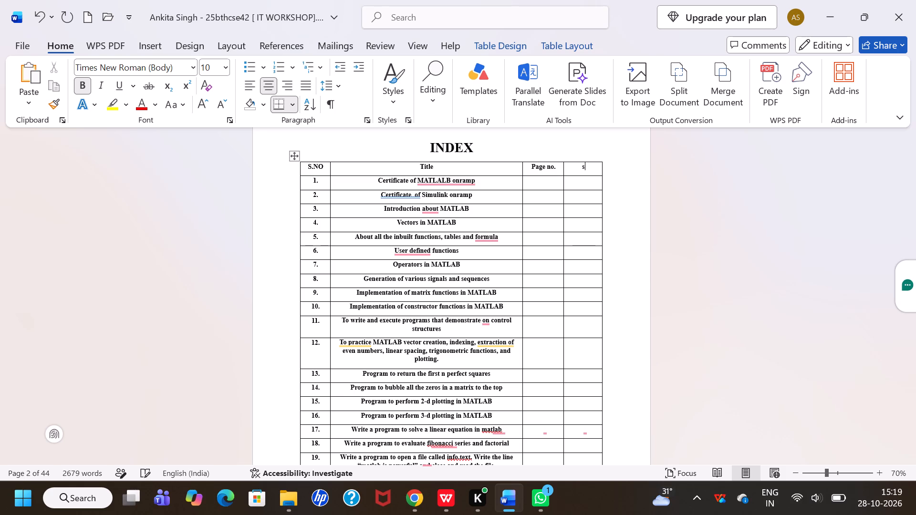
key(BackSpace)
text(SIGN)
key(BackSpace)
key(BackSpace)
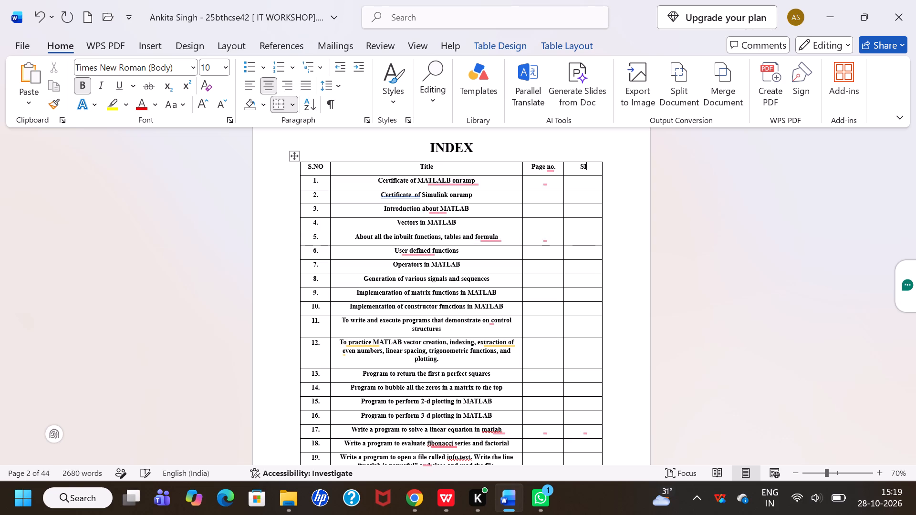
key(BackSpace)
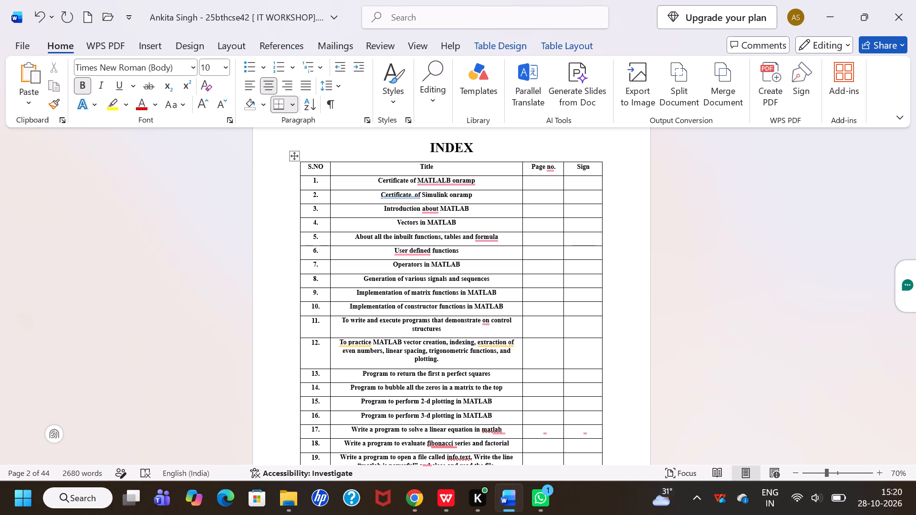
Extend the "Sign" header of the index table's last column so that it reads "Sign/ Remark".
text(/)
key(space)
key(r)
text(emark)
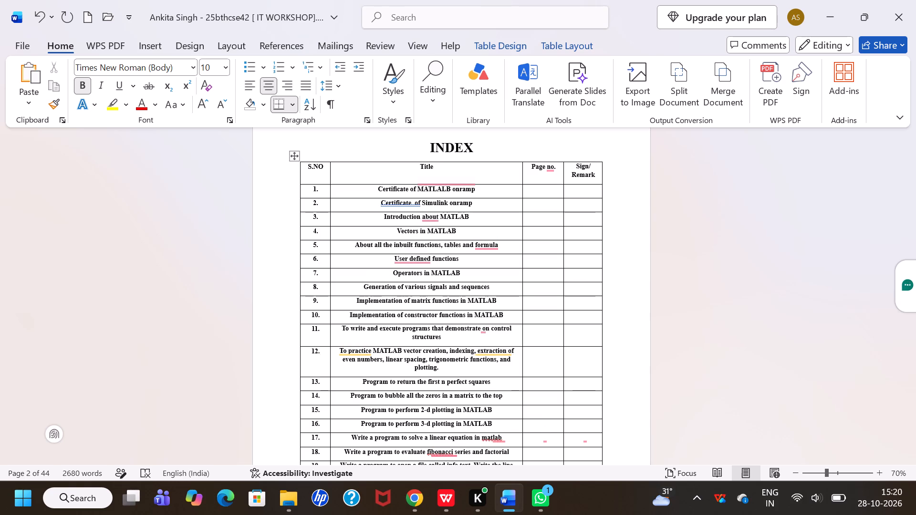
Remove the bold formatting from all the text in the index table.
scroll(577, 184, down, 2)
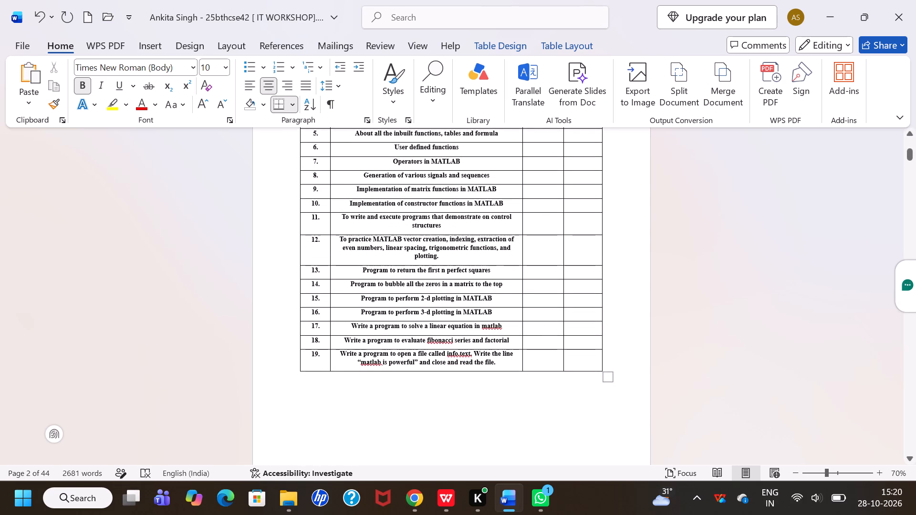
triple_click(445, 256)
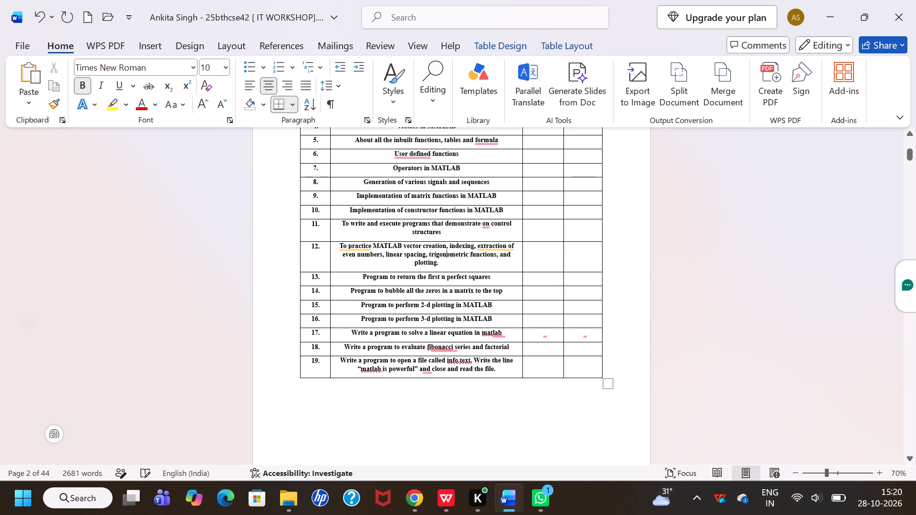
click(445, 256)
scroll(445, 256, up, 2)
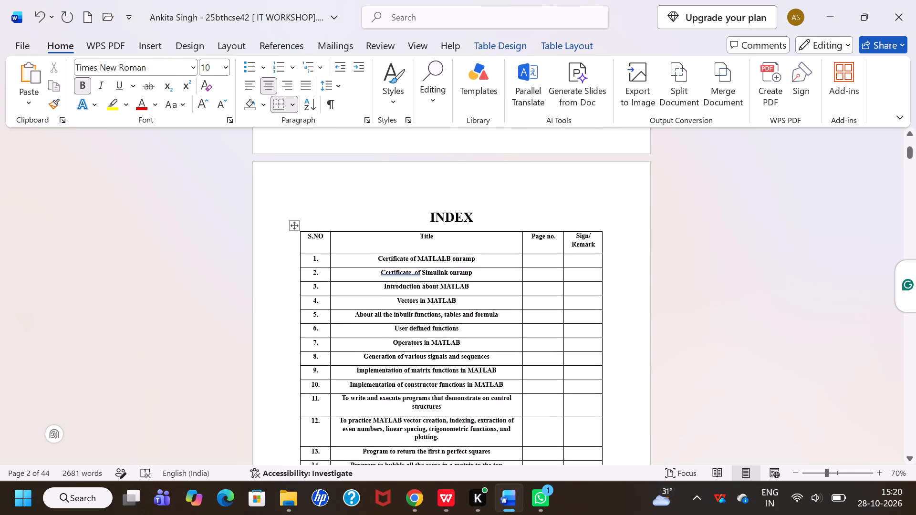
click(296, 228)
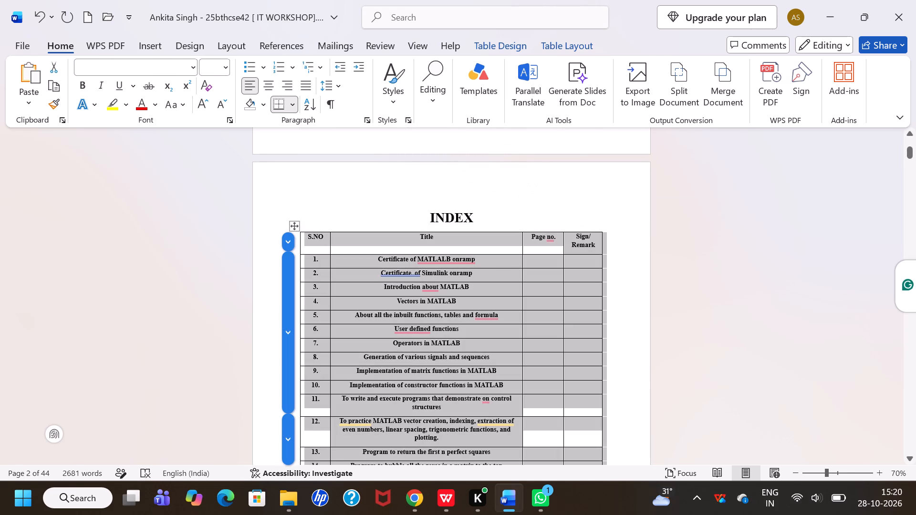
click(86, 87)
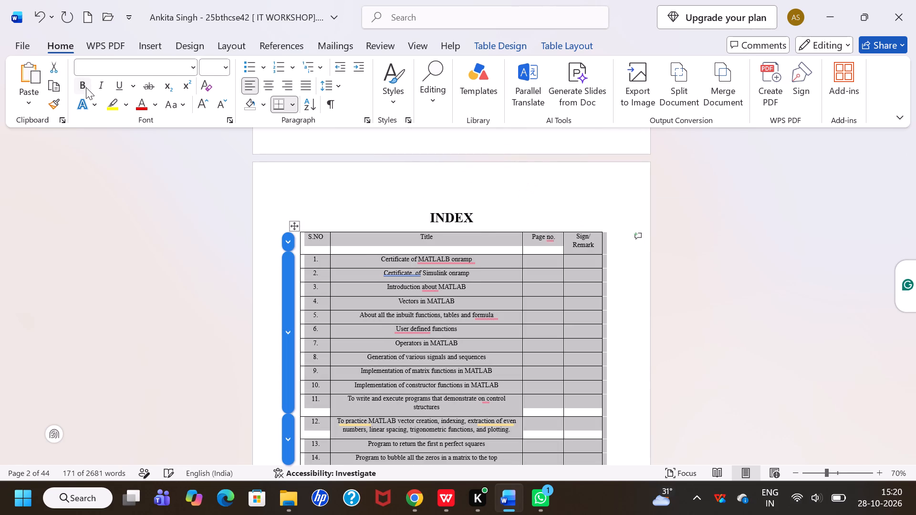
click(319, 178)
scroll(319, 178, down, 1)
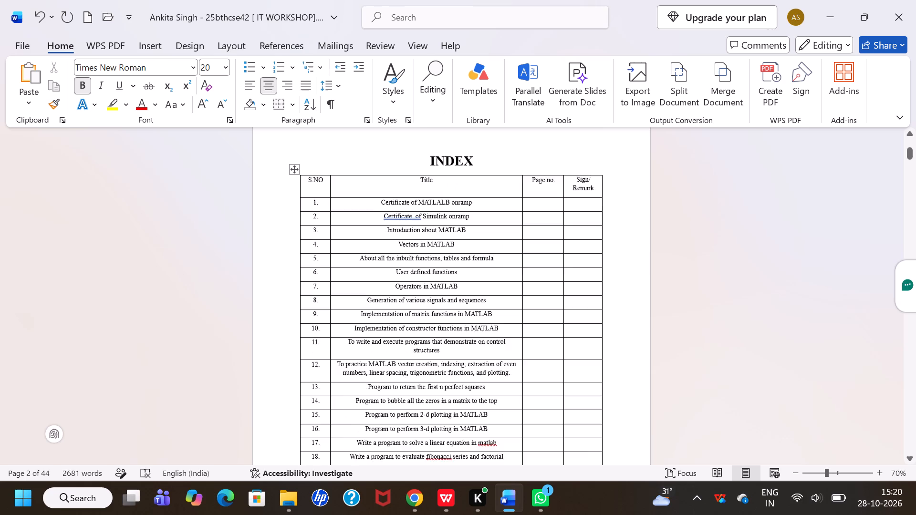
scroll(319, 178, down, 2)
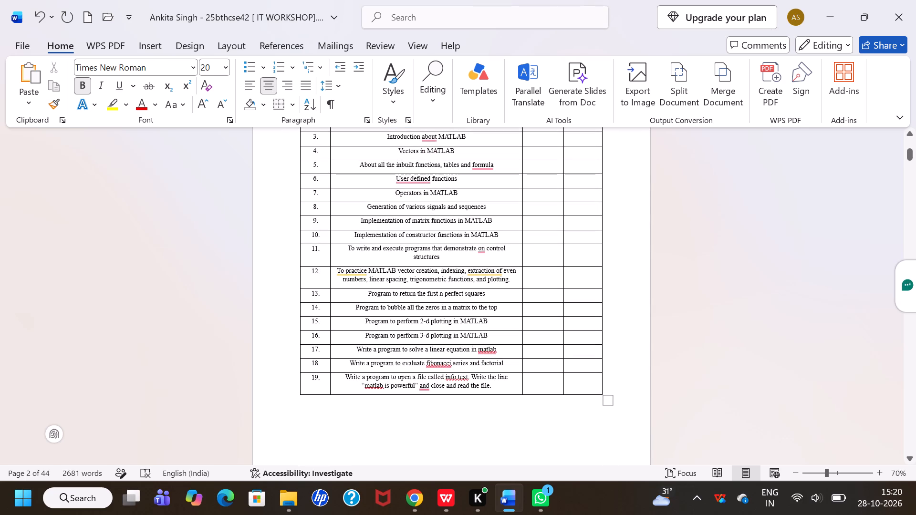
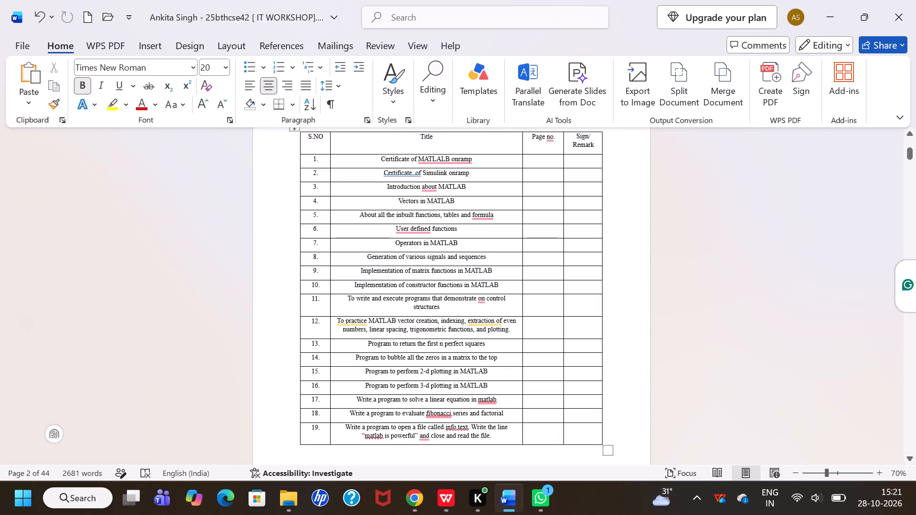
Enter 1, 2, 3 to 4, and 5 as the page numbers for rows 1 to 4 of the index table.
click(537, 158)
key(1)
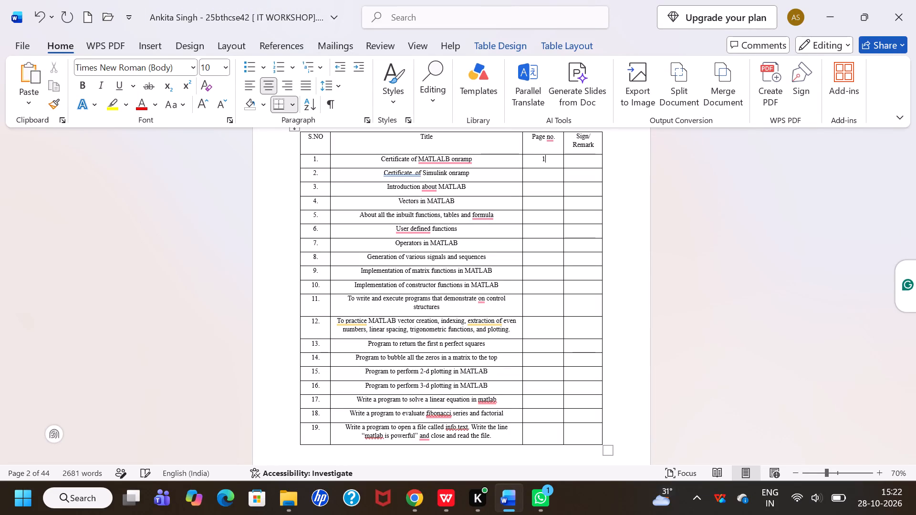
click(547, 174)
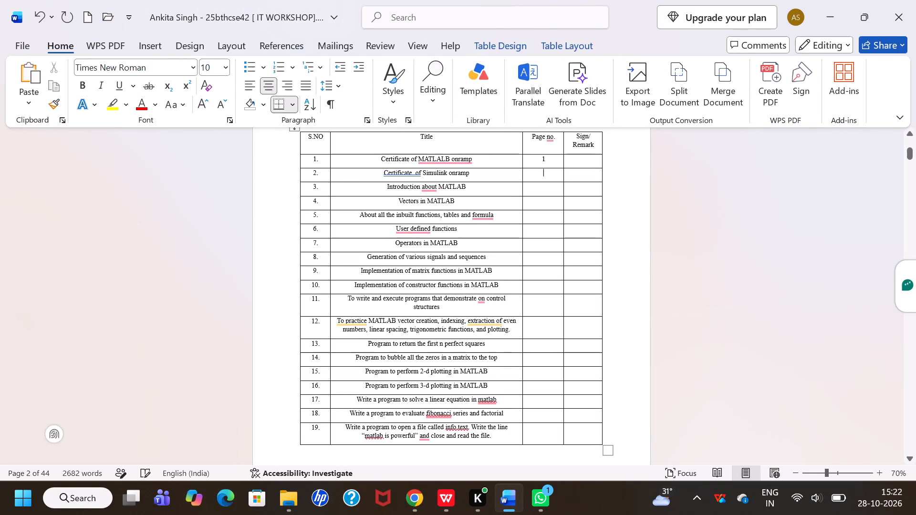
key(2)
click(547, 194)
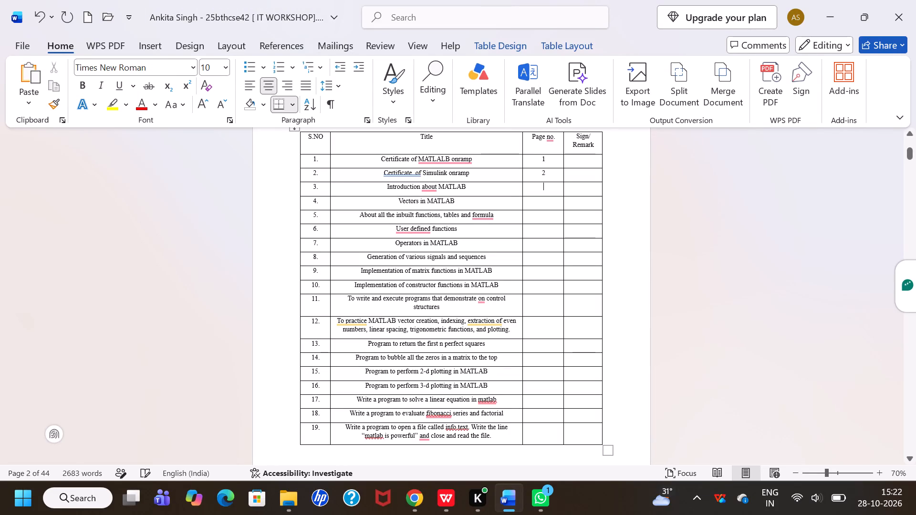
key(3)
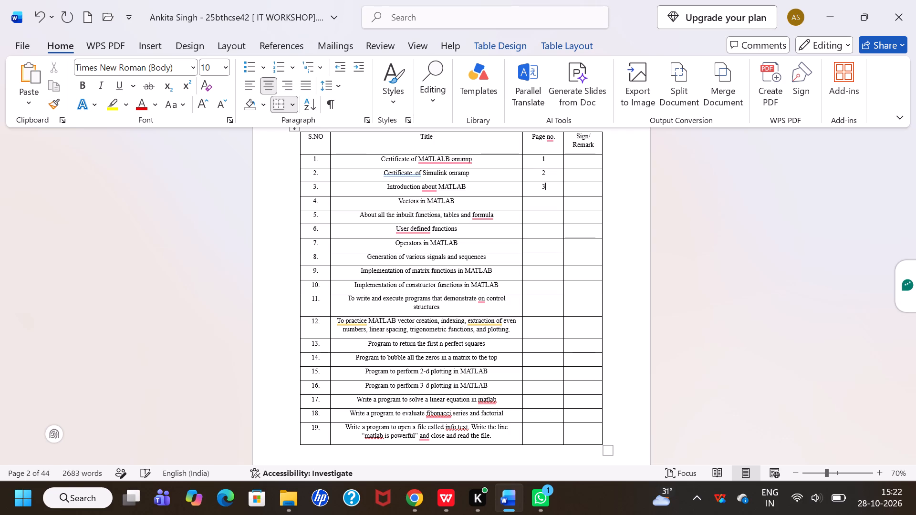
key(space)
text(to)
key(space)
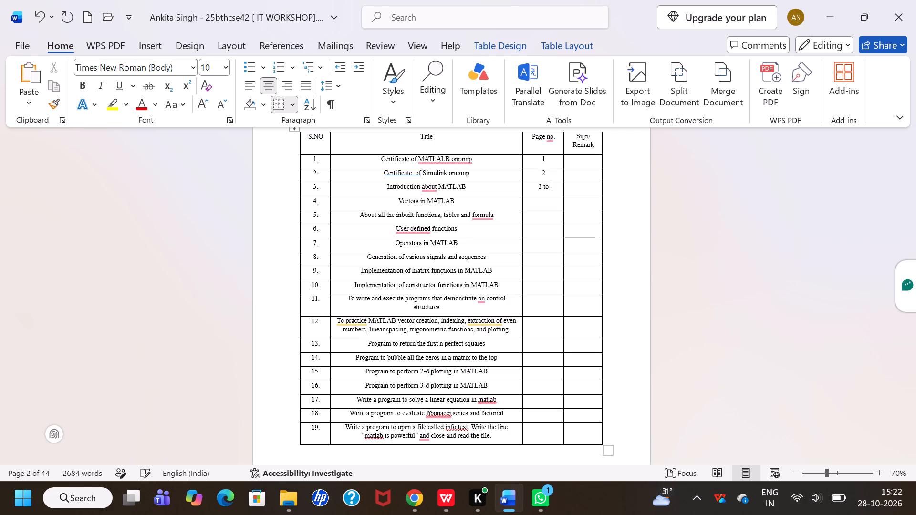
key(4)
double_click(547, 202)
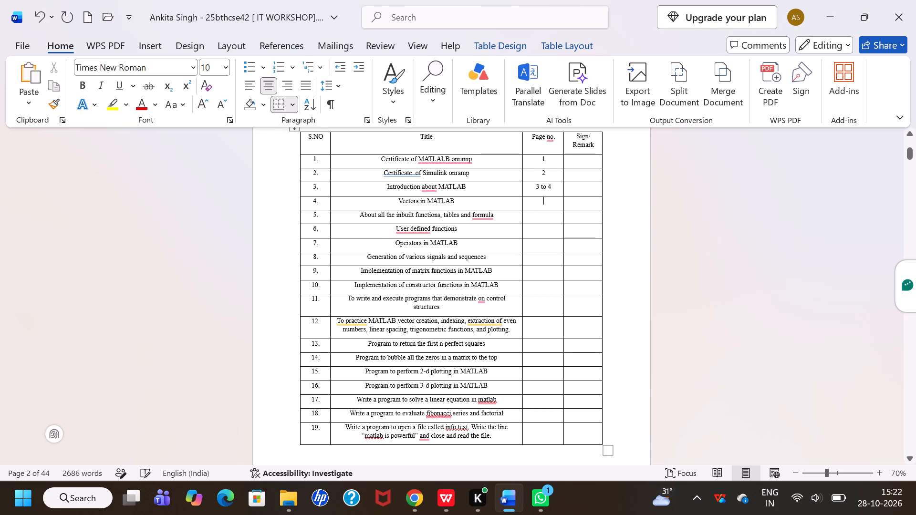
key(5)
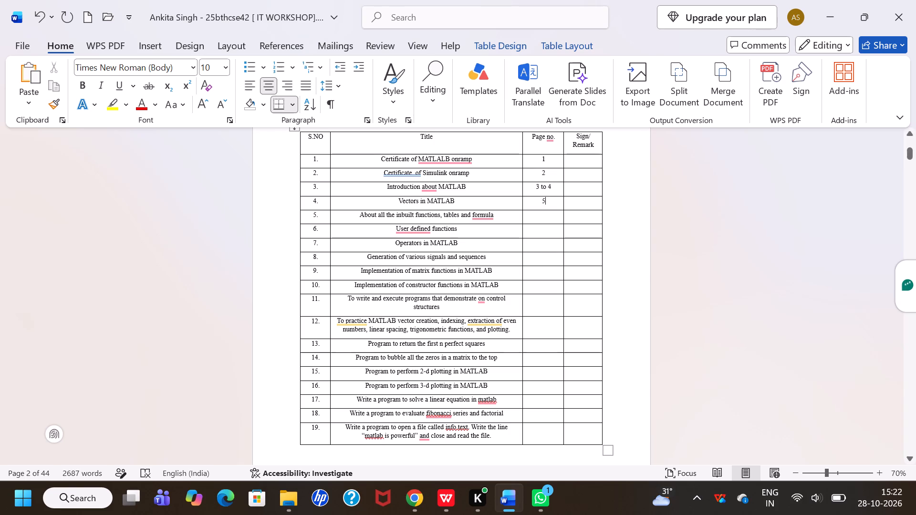
Save the practical file document with the first index page numbers filled in.
scroll(634, 202, down, 1)
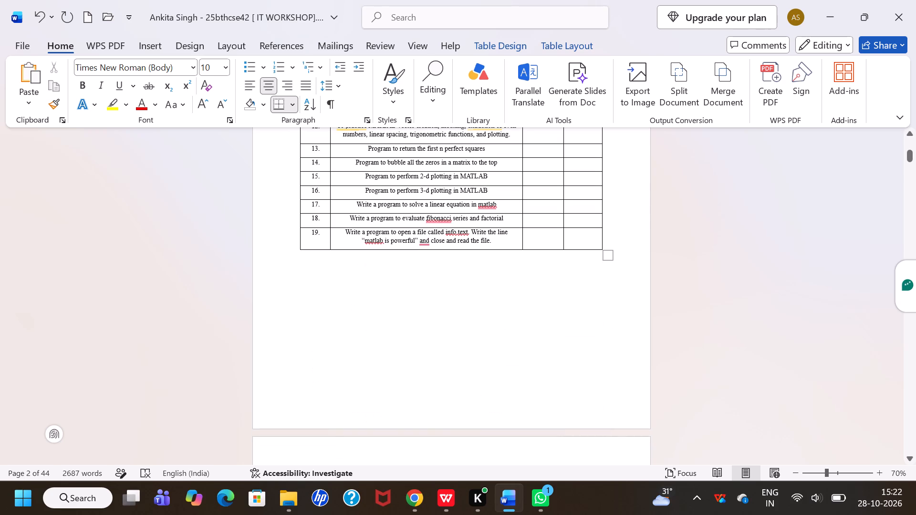
key(ctrl+s)
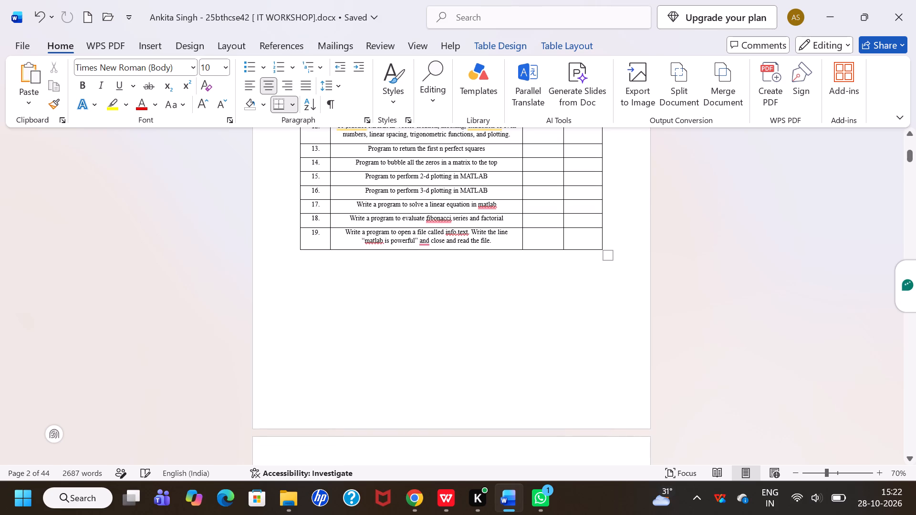
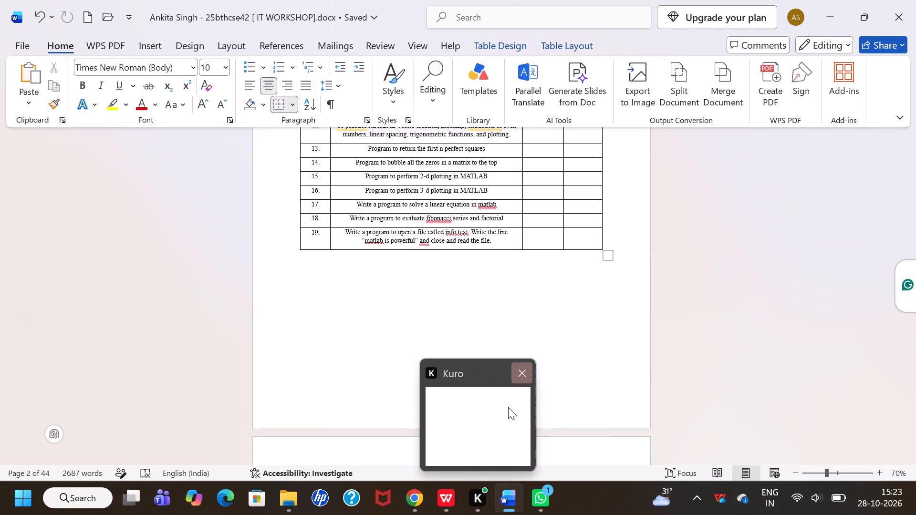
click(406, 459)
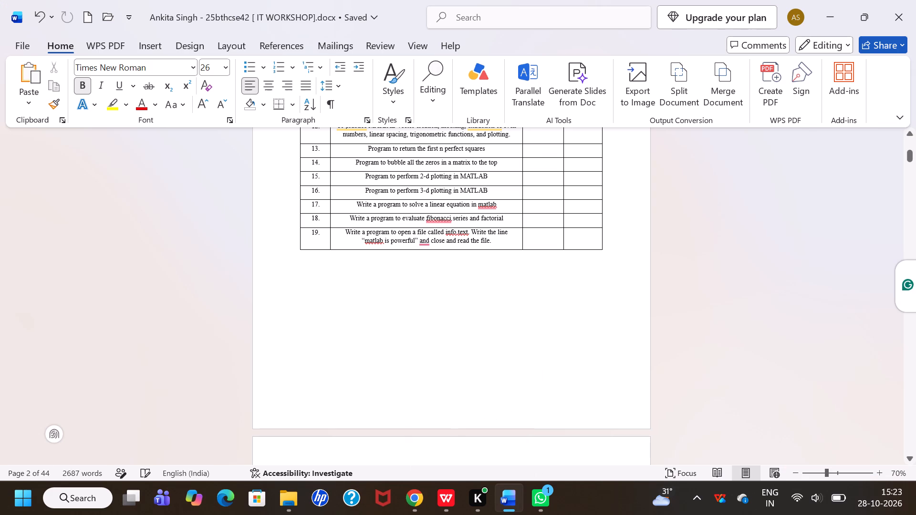
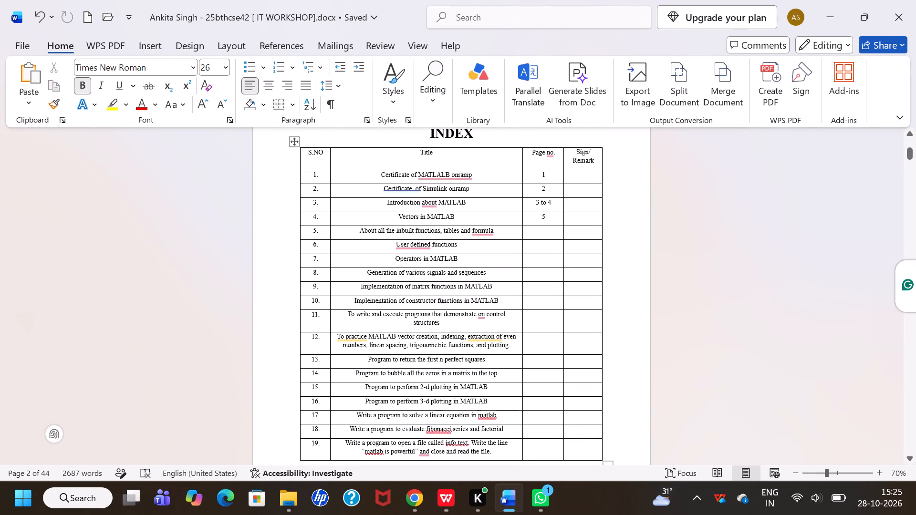
Save the document.
key(ctrl+s)
Correct the first two index titles to "Certificate of MATLAB Onramp" and "Certificate of Simulink Onramp", removing the extra space before "of" in row 2.
scroll(521, 270, down, 1)
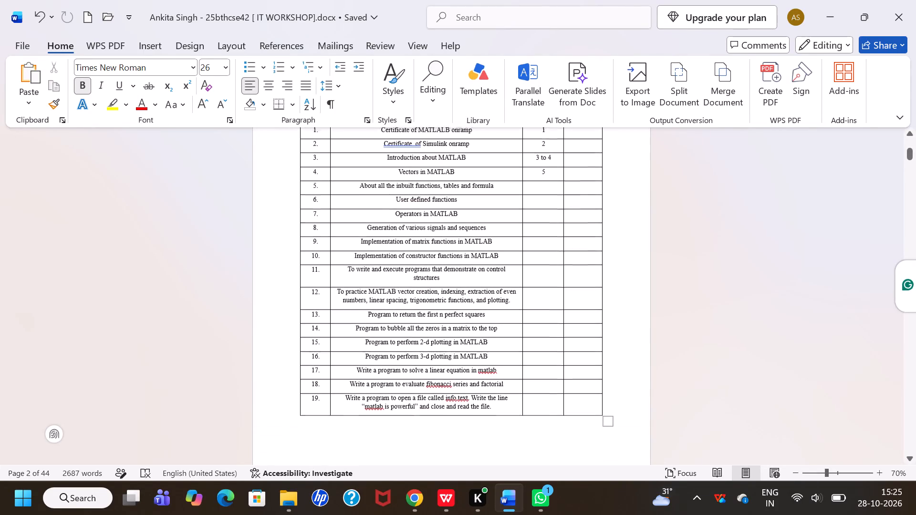
scroll(521, 270, down, 1)
click(460, 274)
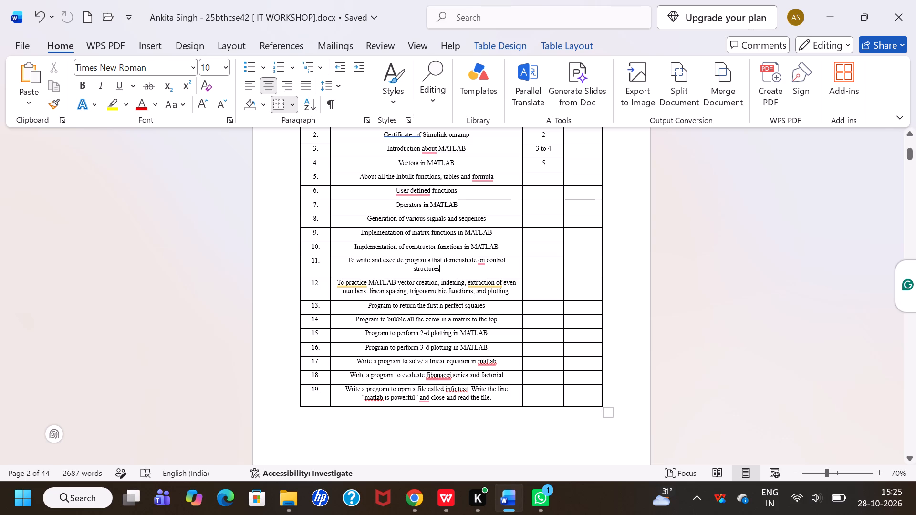
scroll(346, 213, up, 1)
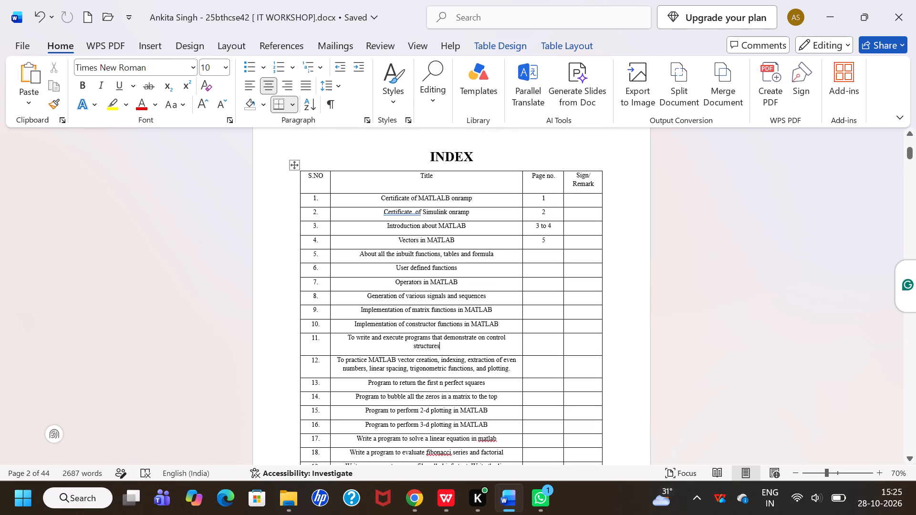
drag(414, 229, 415, 226)
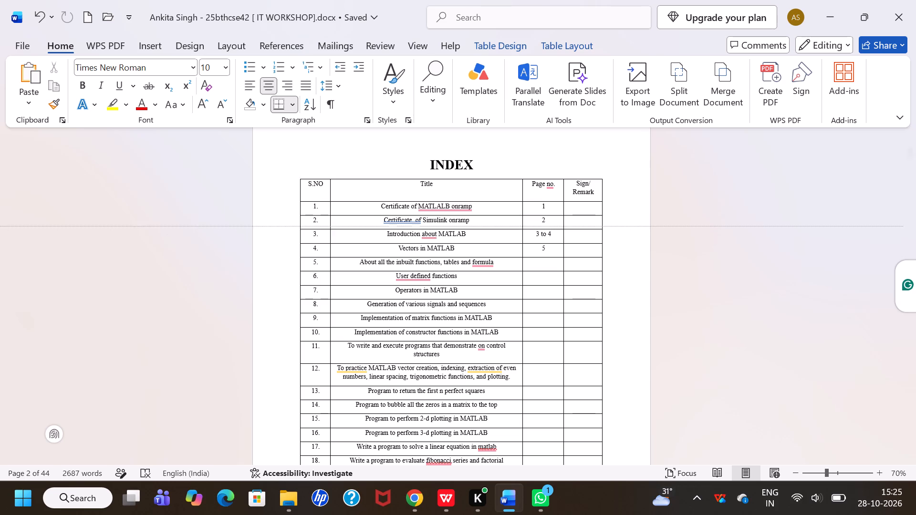
drag(415, 226, 417, 218)
click(417, 218)
click(415, 219)
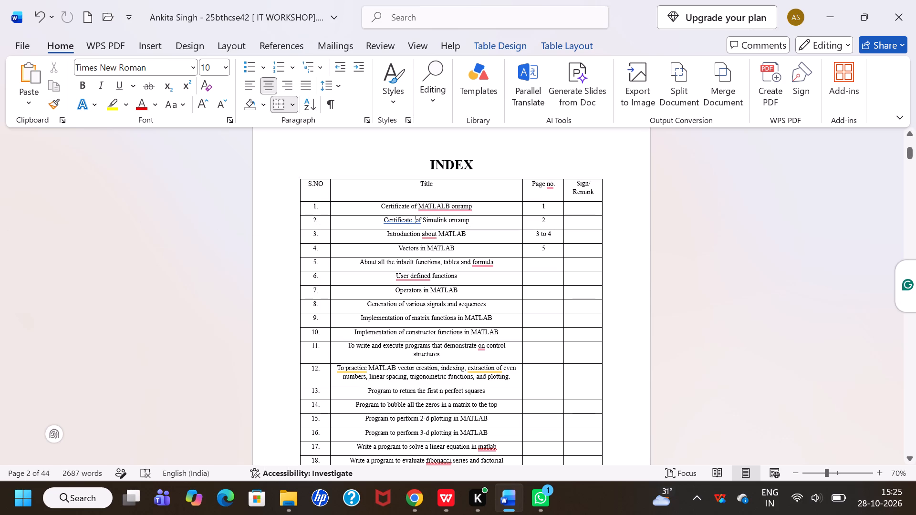
key(BackSpace)
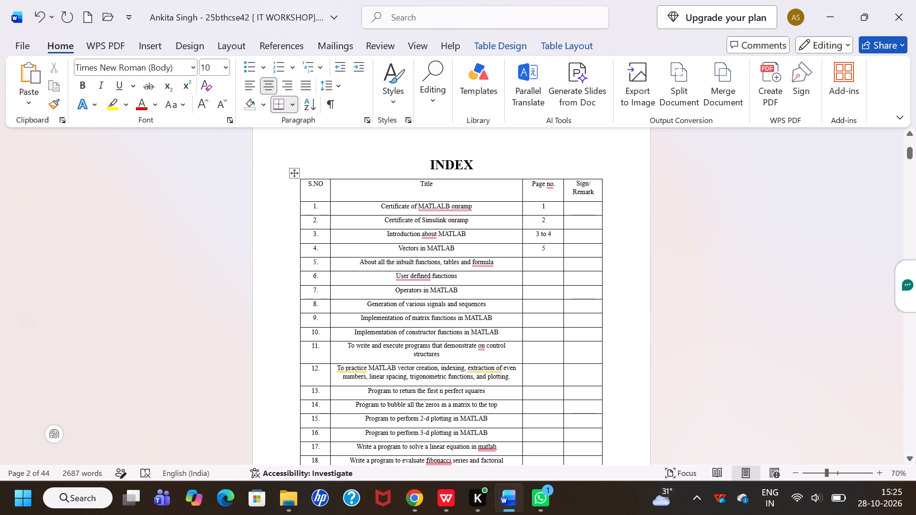
click(452, 210)
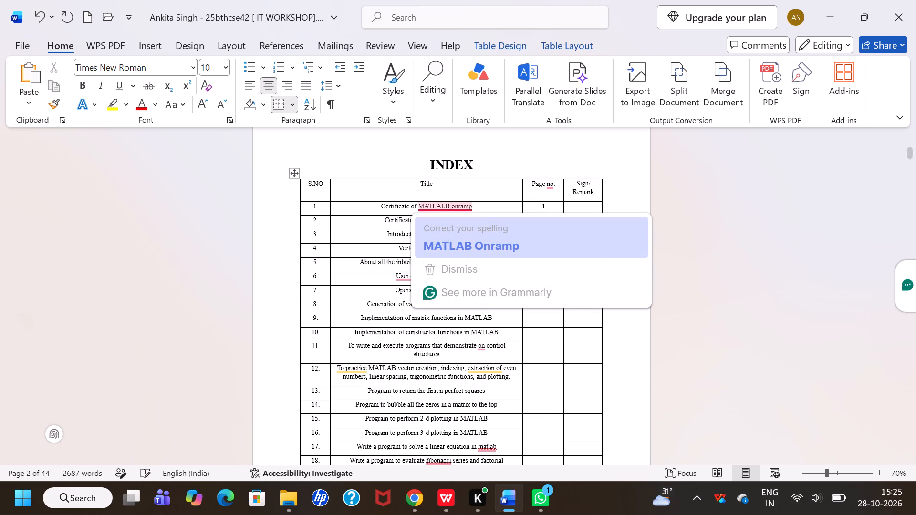
click(477, 244)
click(458, 224)
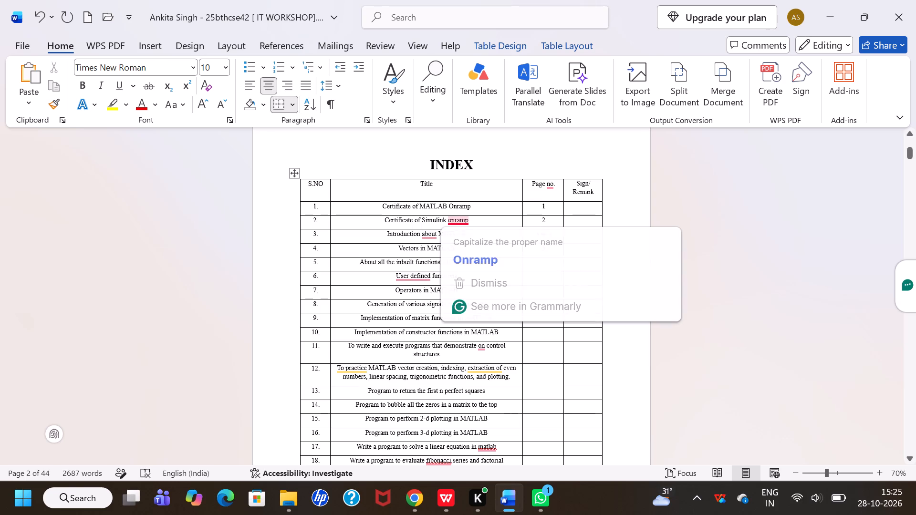
click(474, 254)
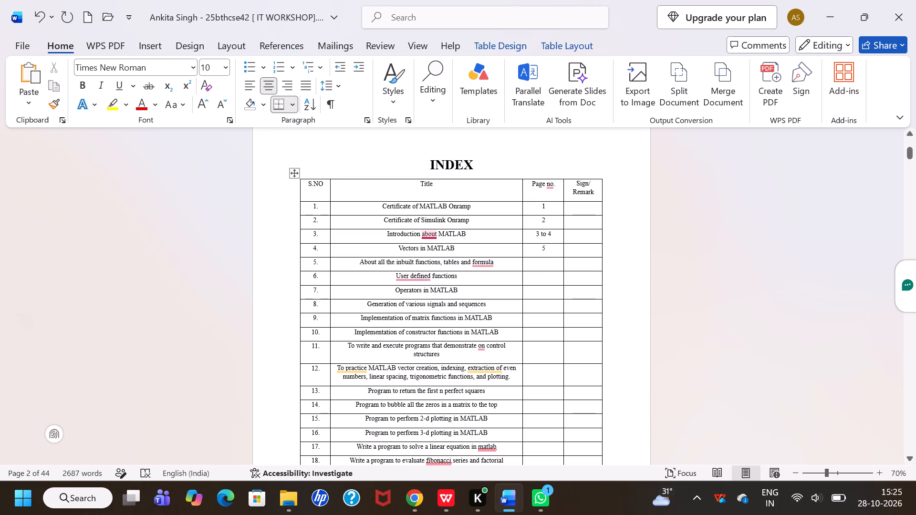
Apply the suggested wording corrections in index rows 3, 5 and 6: "Introduction to MATLAB", "formulas" and "User-defined".
click(430, 236)
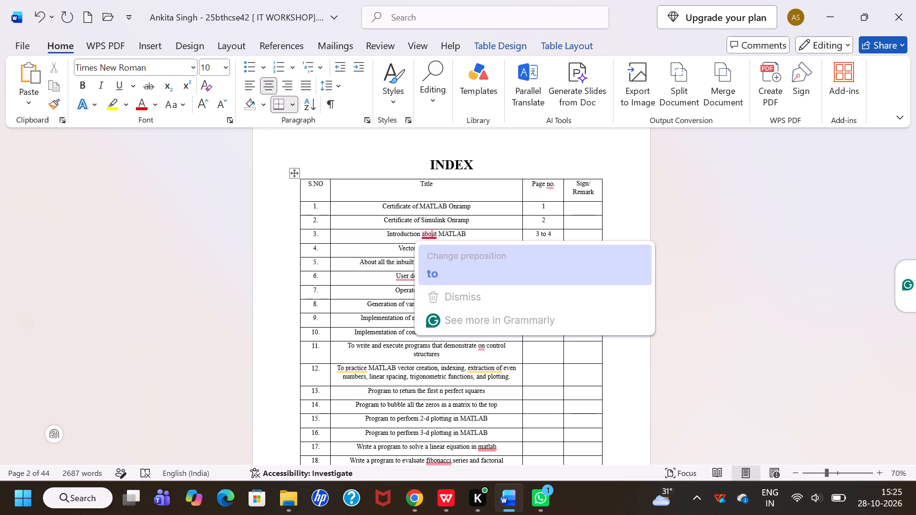
click(436, 273)
click(482, 263)
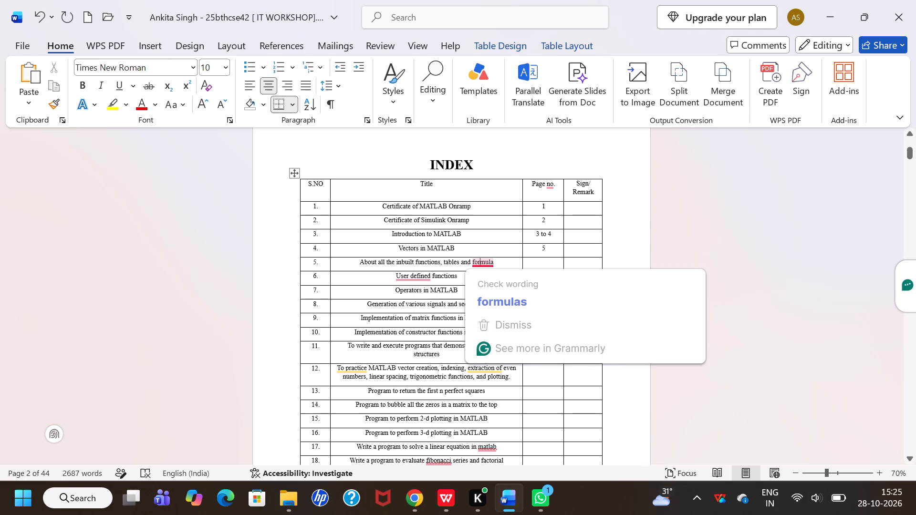
click(499, 301)
click(416, 277)
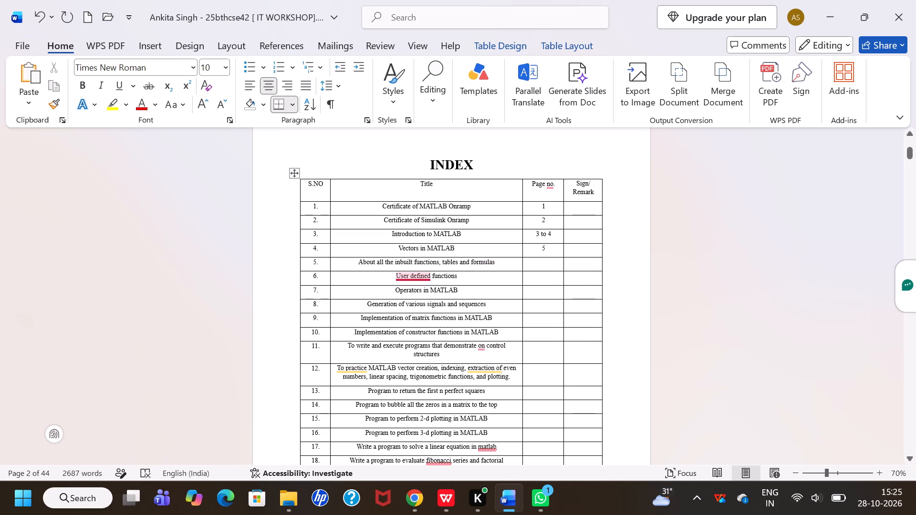
click(442, 317)
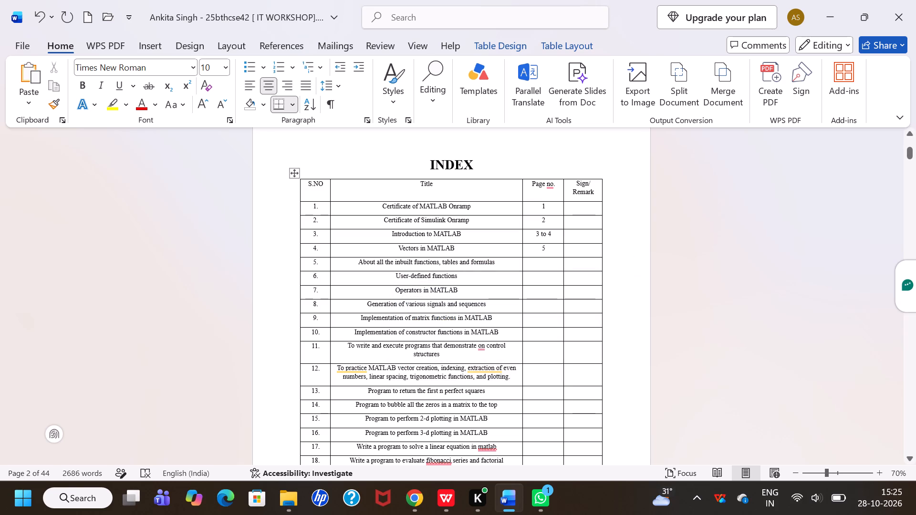
Apply the suggested corrections in the index: remove "on" in row 11, capitalise "MATLAB" in row 17, and use "the Fibonacci" in row 18.
click(479, 348)
click(489, 387)
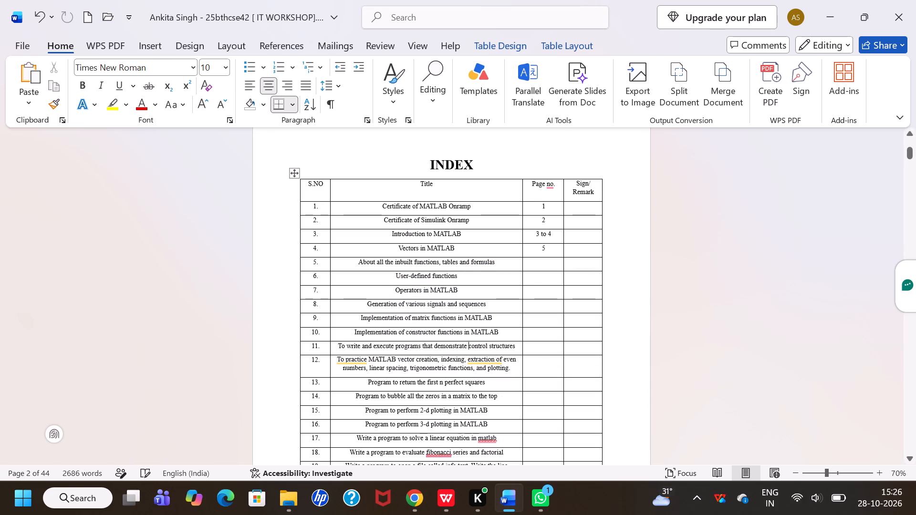
scroll(467, 365, down, 1)
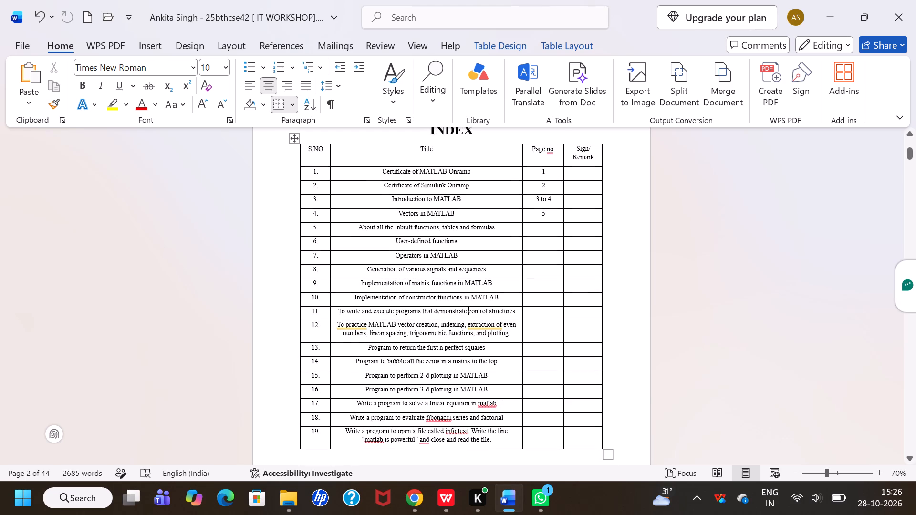
click(491, 404)
click(502, 334)
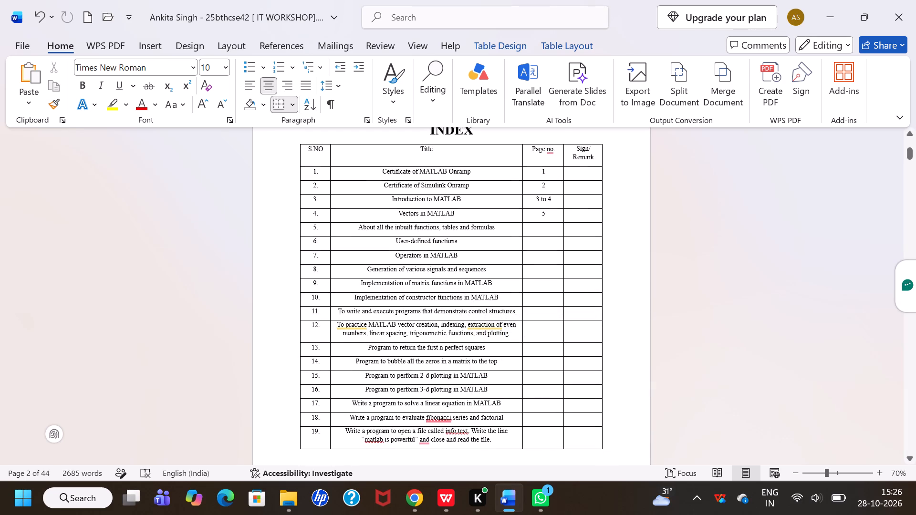
click(443, 417)
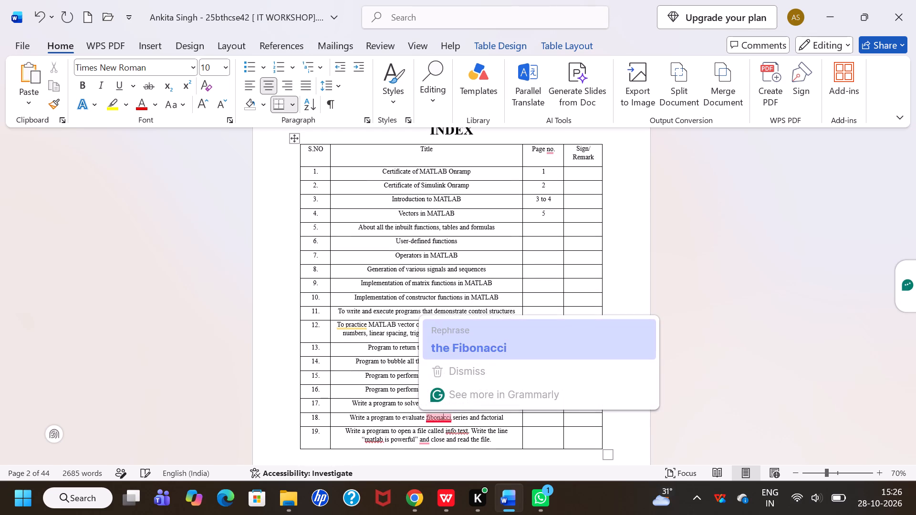
click(475, 350)
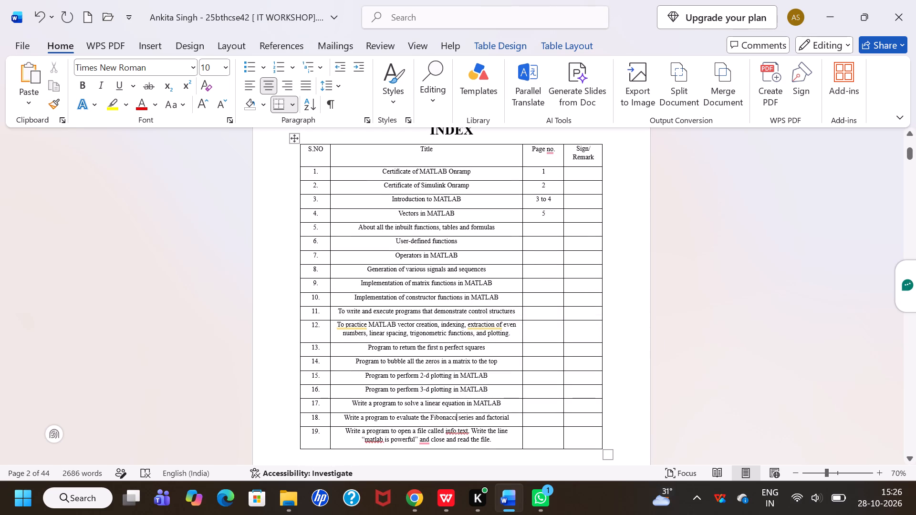
In index row 19, replace "and" after the quoted line with ", then" and correct the quoted word to "MATLAB".
click(456, 436)
click(455, 432)
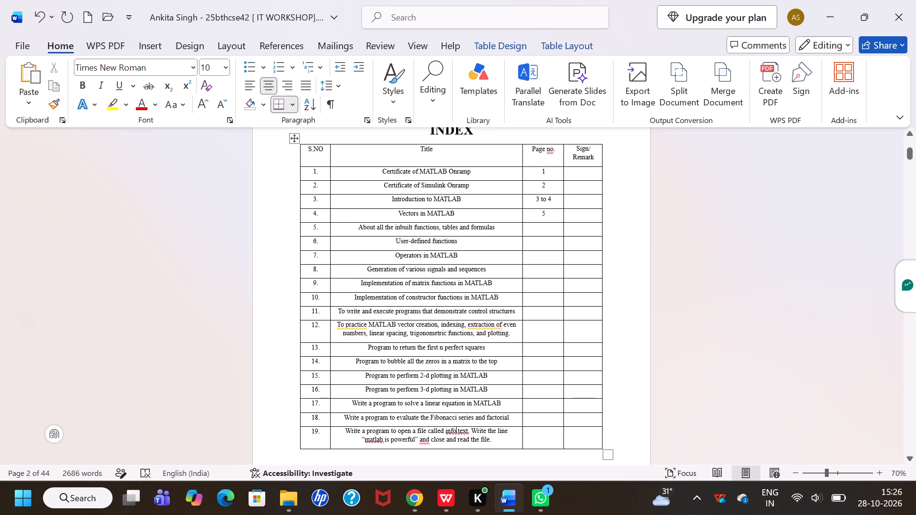
double_click(455, 432)
click(455, 432)
click(426, 439)
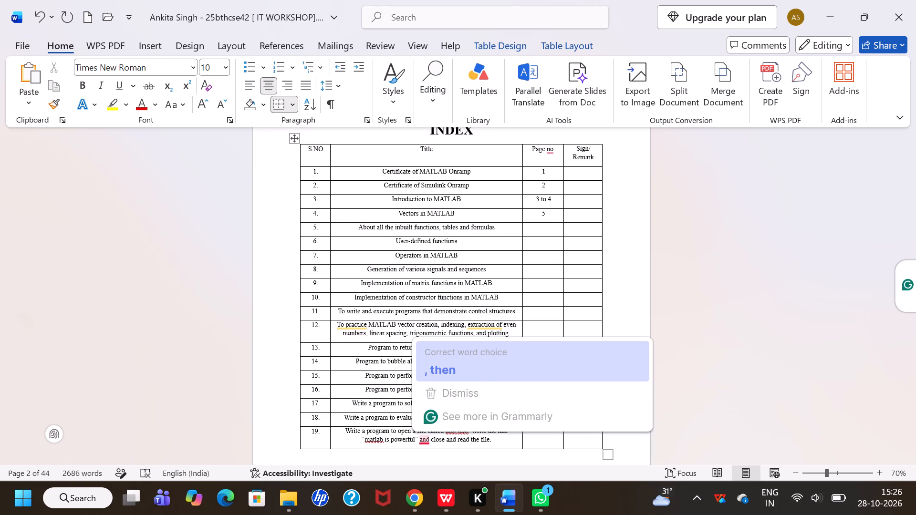
click(437, 374)
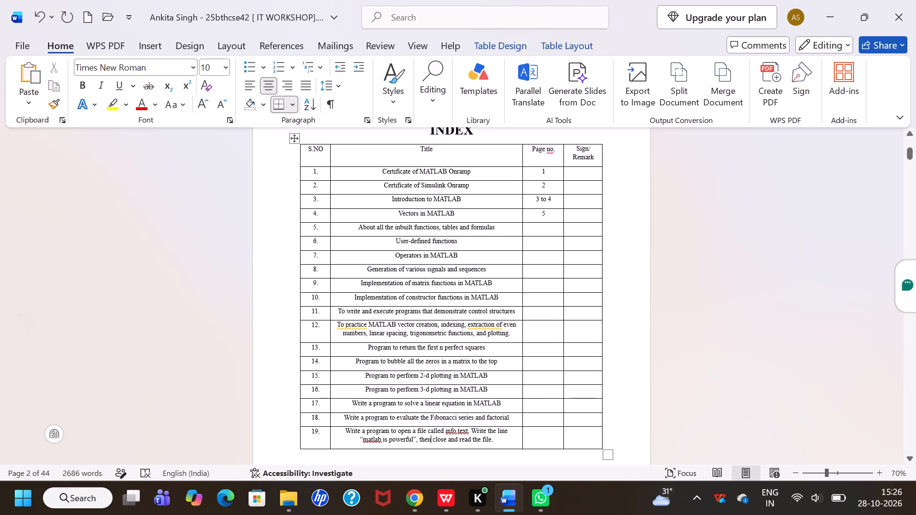
click(372, 438)
right_click(372, 438)
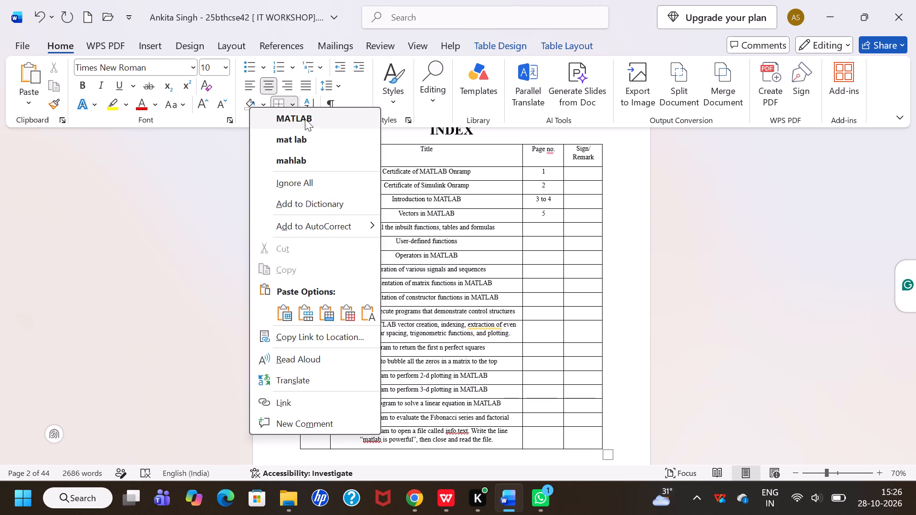
click(305, 119)
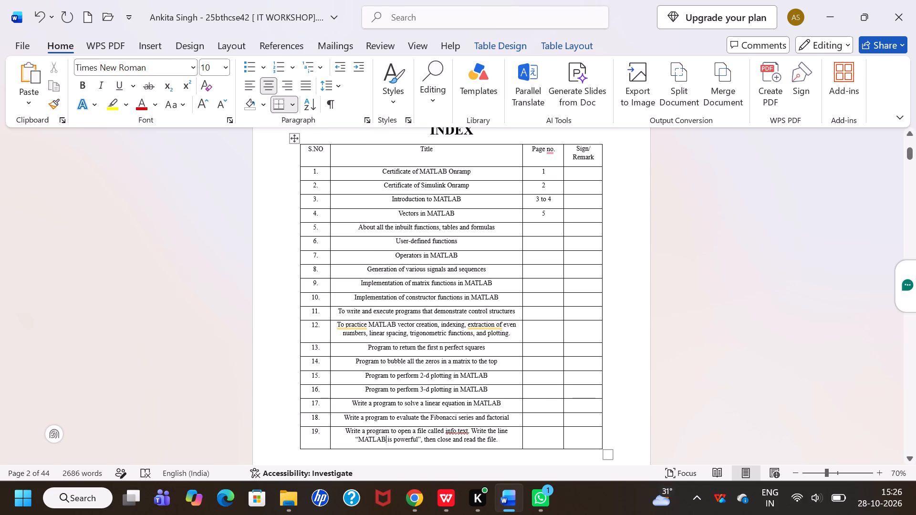
Change the file name mentioned in index row 19 to "info Text", without a full stop between the words.
right_click(458, 430)
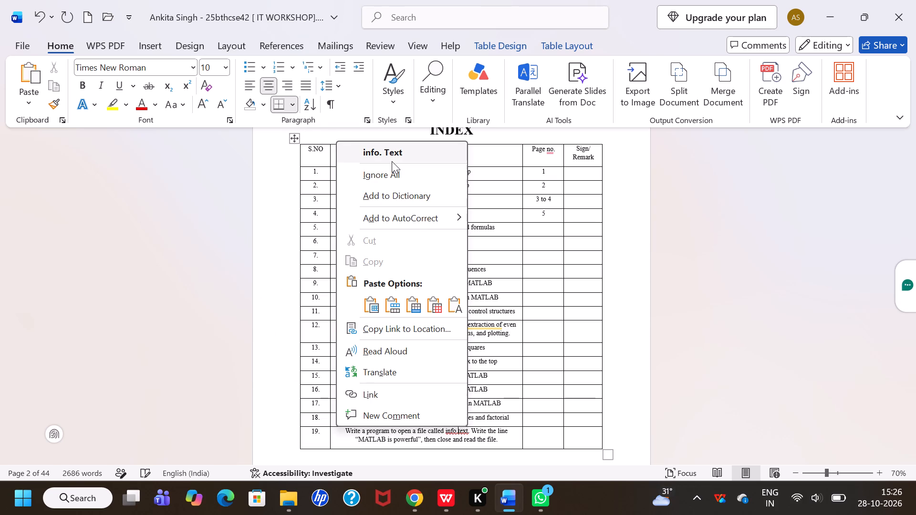
click(391, 159)
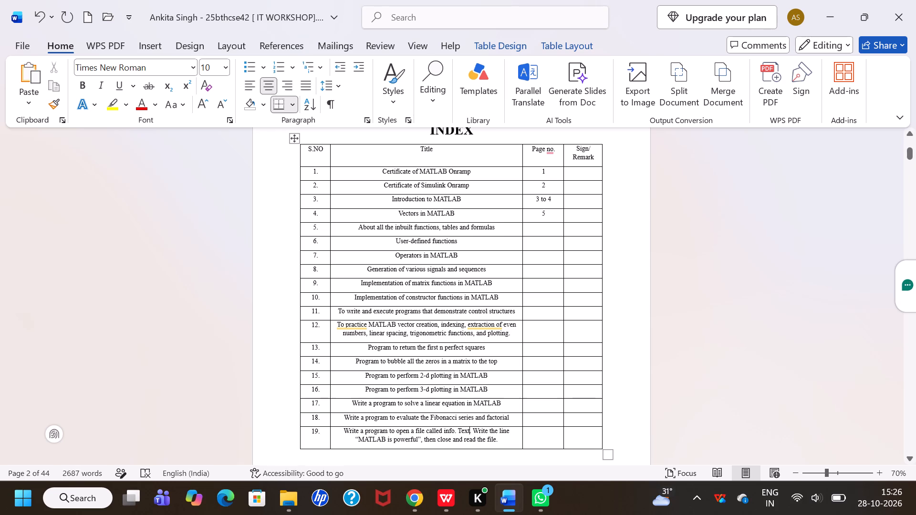
click(458, 434)
key(BackSpace)
key(BackSpace)
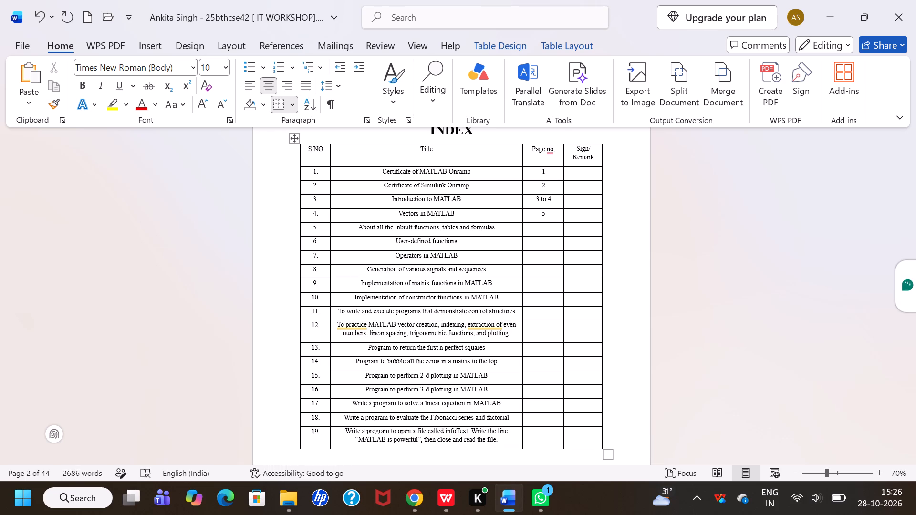
key(space)
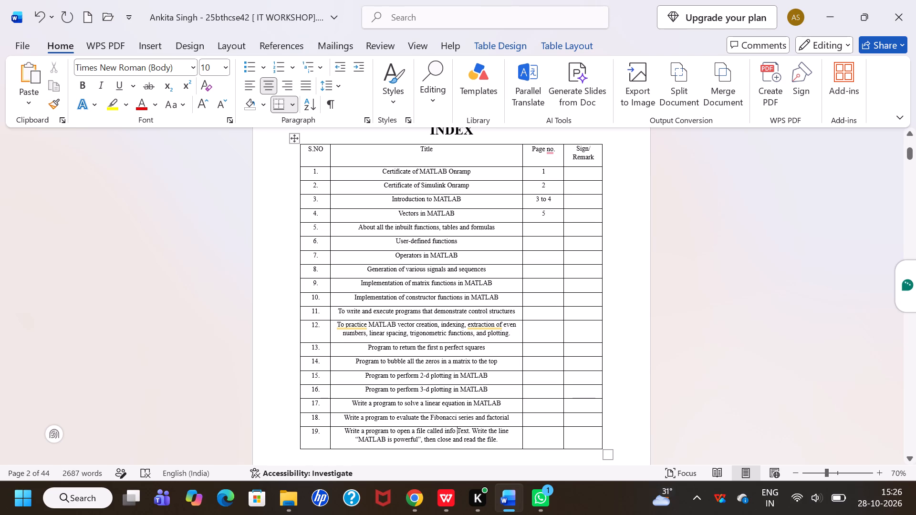
Review the MATLAB and Simulink certificate pages that follow the index, and return to the index table.
scroll(530, 296, down, 2)
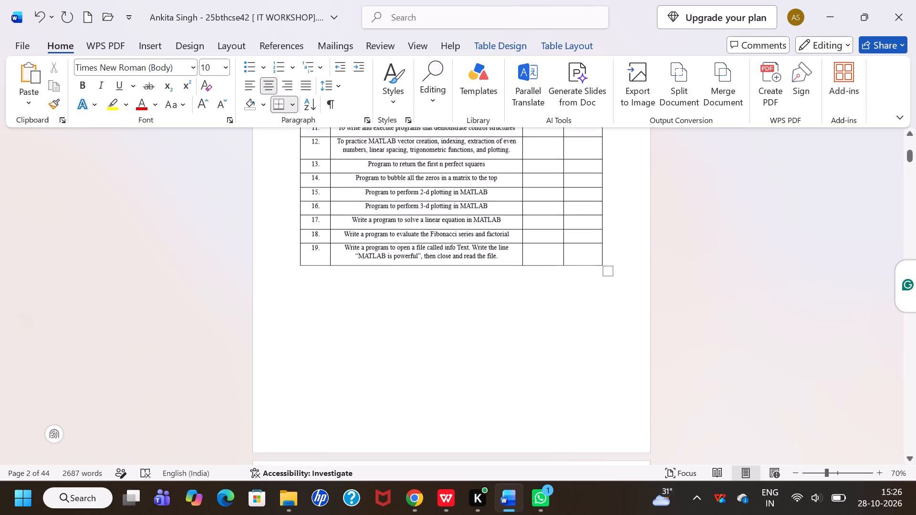
scroll(530, 296, down, 4)
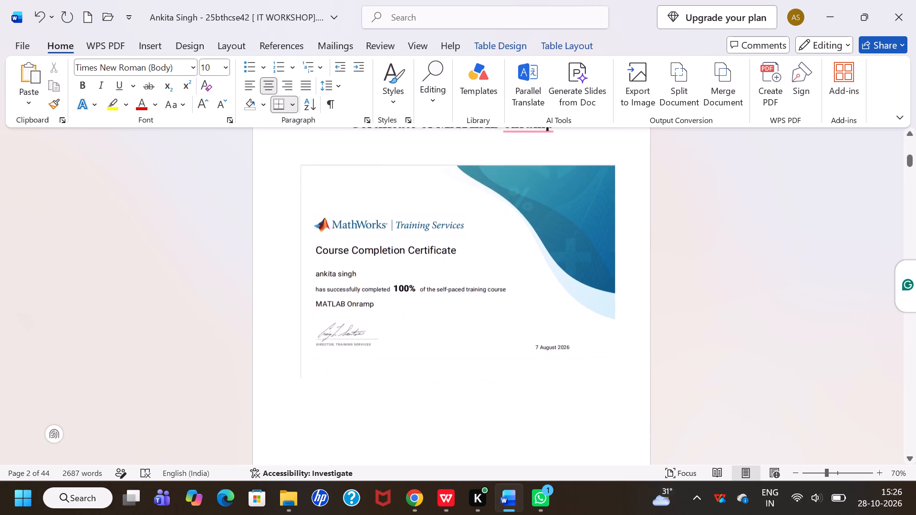
scroll(530, 296, down, 2)
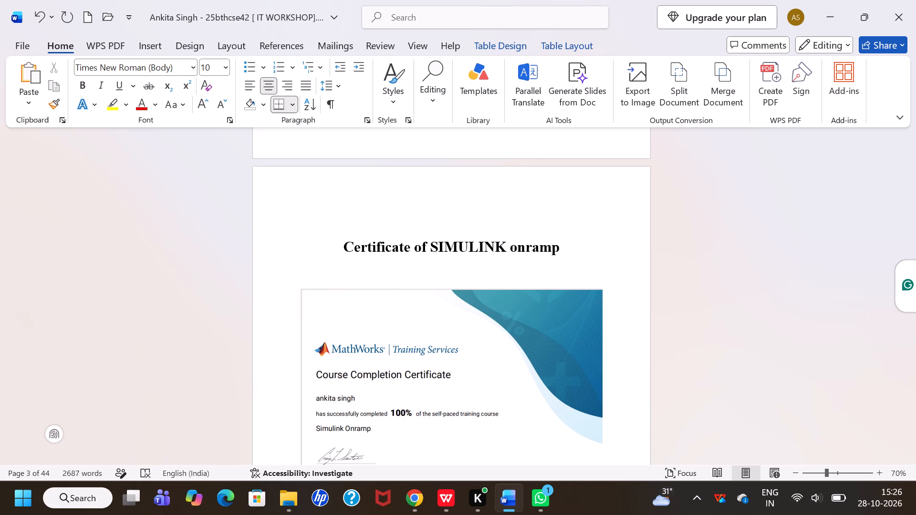
scroll(530, 296, down, 2)
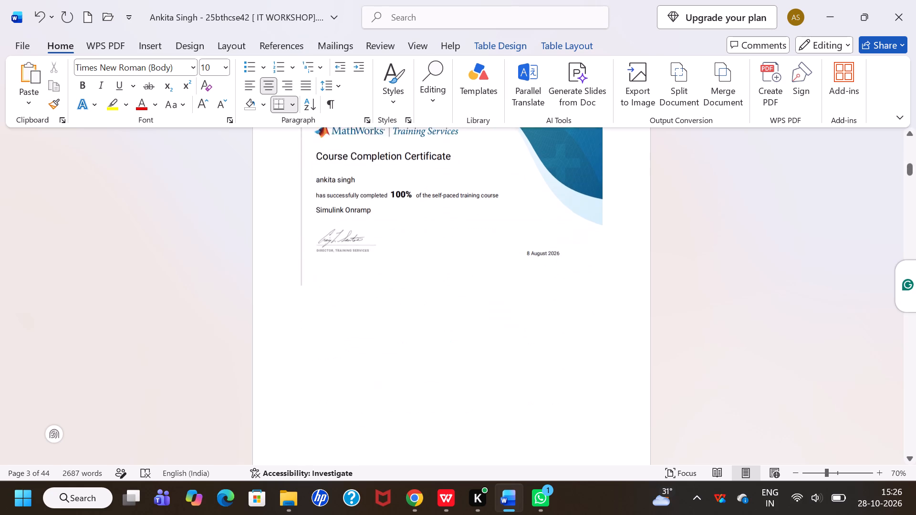
scroll(530, 296, down, 1)
scroll(530, 296, up, 11)
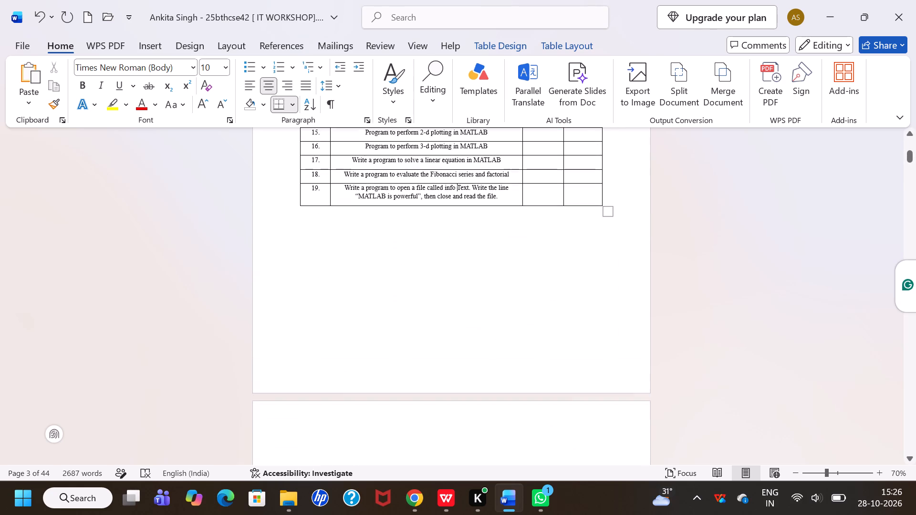
scroll(530, 296, up, 3)
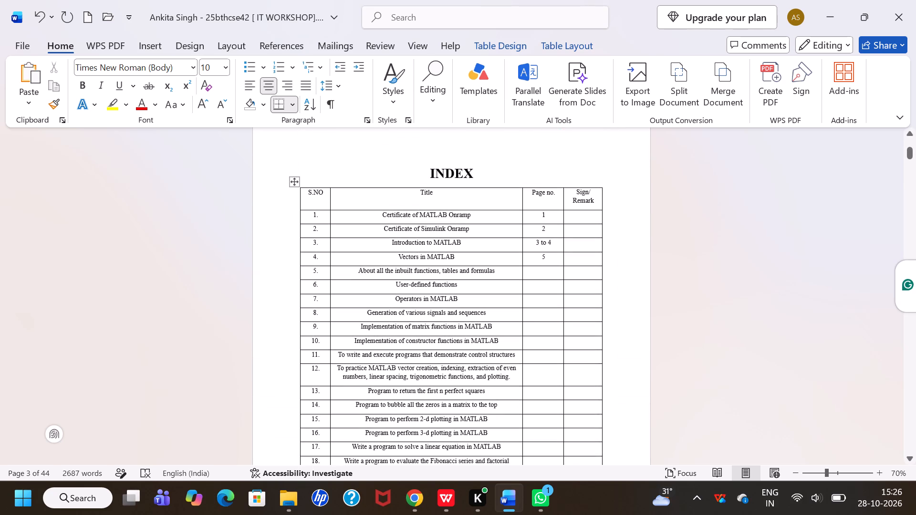
Apply the suggested correction in the index table header so that the page column reads "Page No.".
click(550, 199)
click(557, 229)
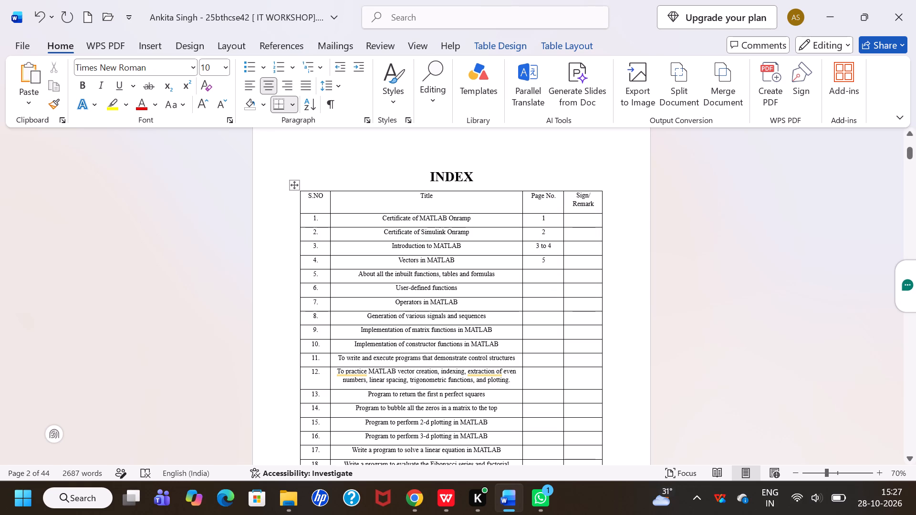
double_click(429, 199)
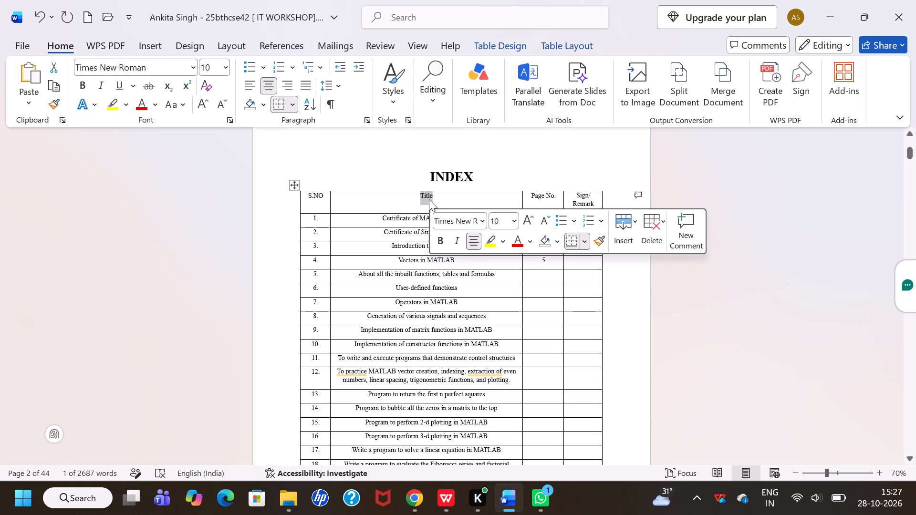
click(411, 285)
Apply the suggested capitalisation "Onramp" in the heading of the MATLAB certificate page.
scroll(411, 285, down, 1)
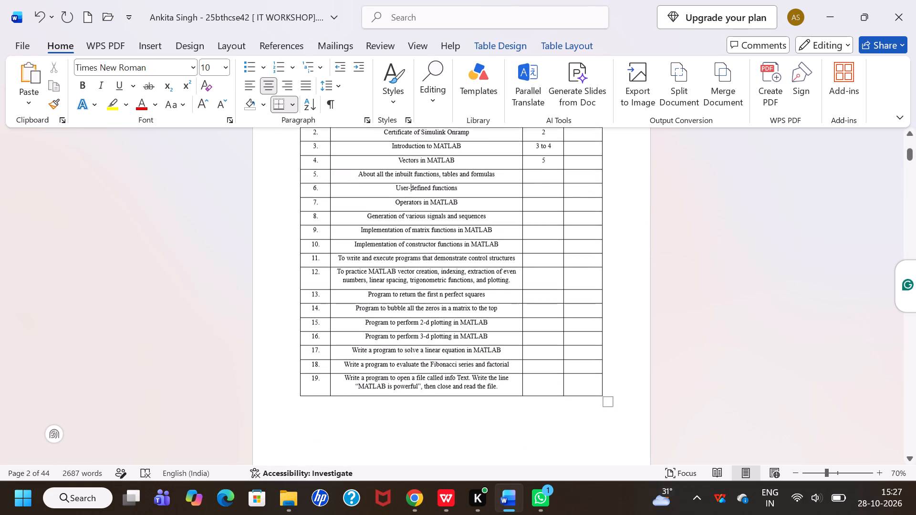
scroll(411, 285, down, 3)
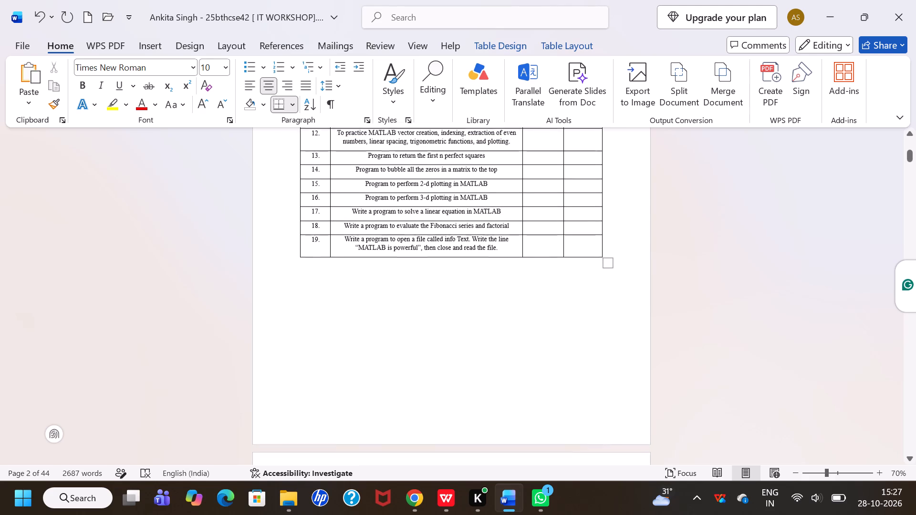
scroll(411, 285, down, 1)
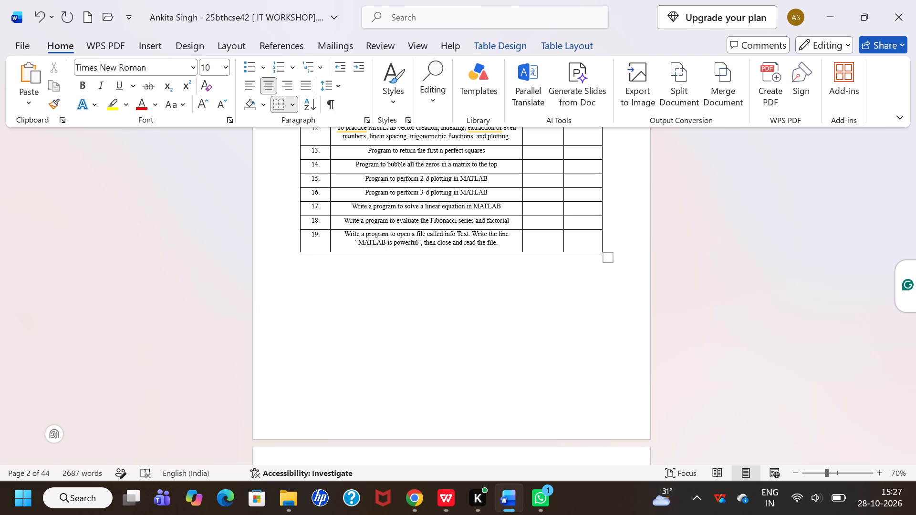
scroll(411, 285, down, 3)
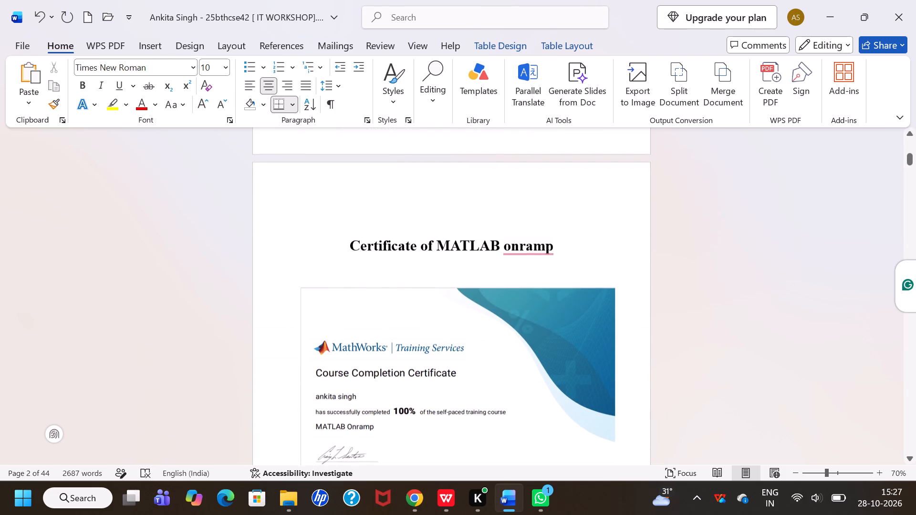
click(522, 252)
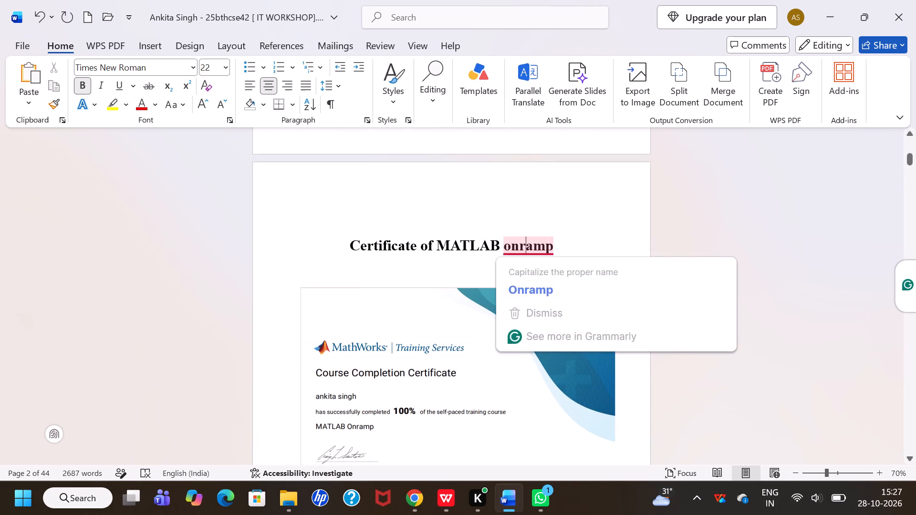
click(533, 297)
Capitalise the first letter of "Onramp" in the heading of the SIMULINK certificate page.
scroll(533, 297, down, 2)
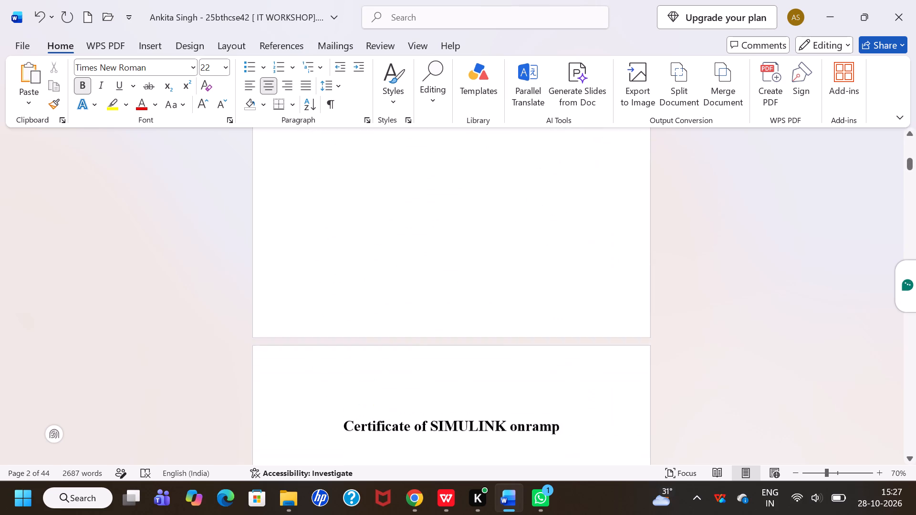
scroll(533, 297, down, 2)
click(534, 361)
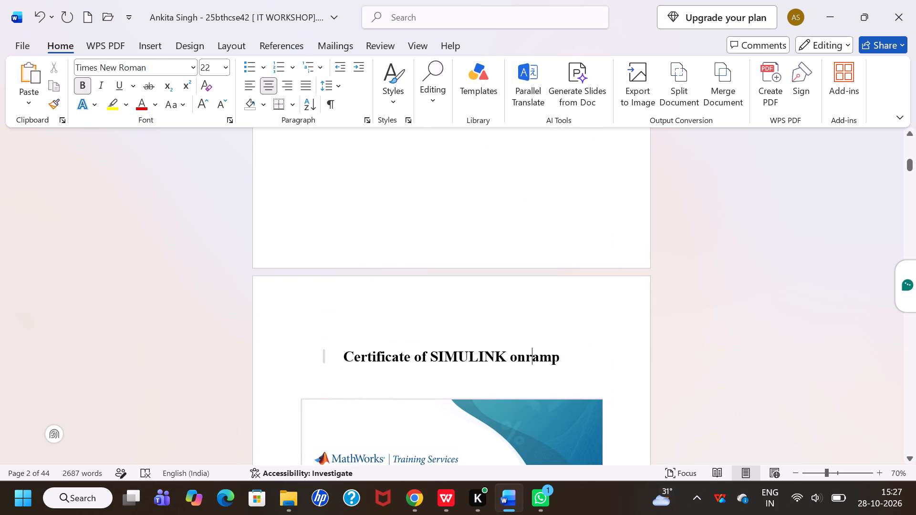
scroll(534, 361, down, 1)
click(516, 234)
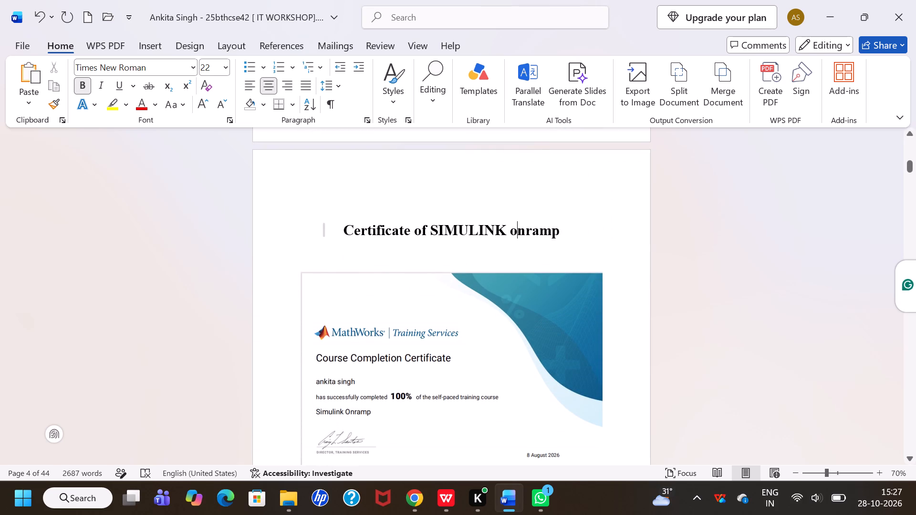
key(BackSpace)
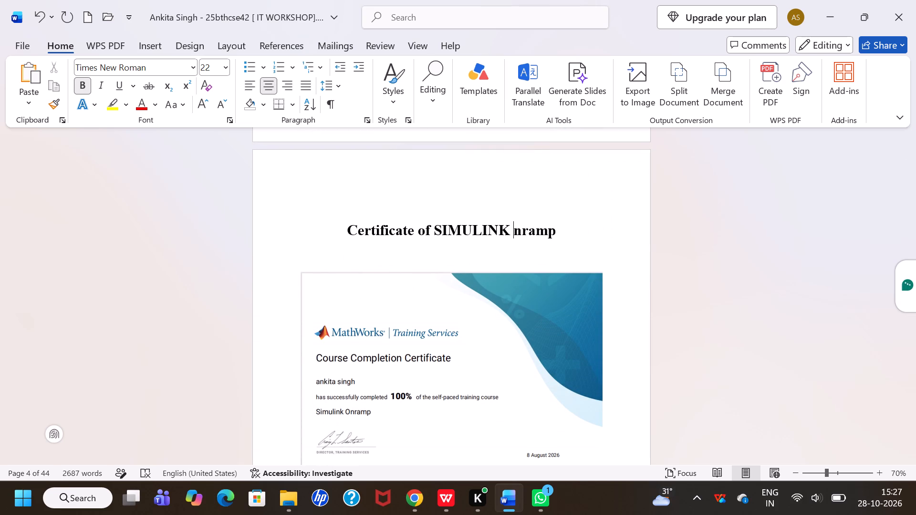
key(o)
click(573, 244)
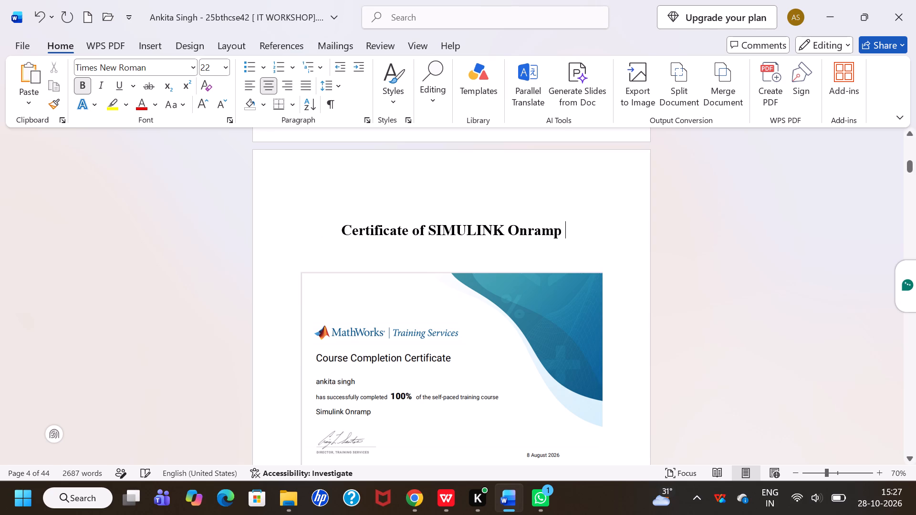
Save the practical file document.
key(ctrl+s)
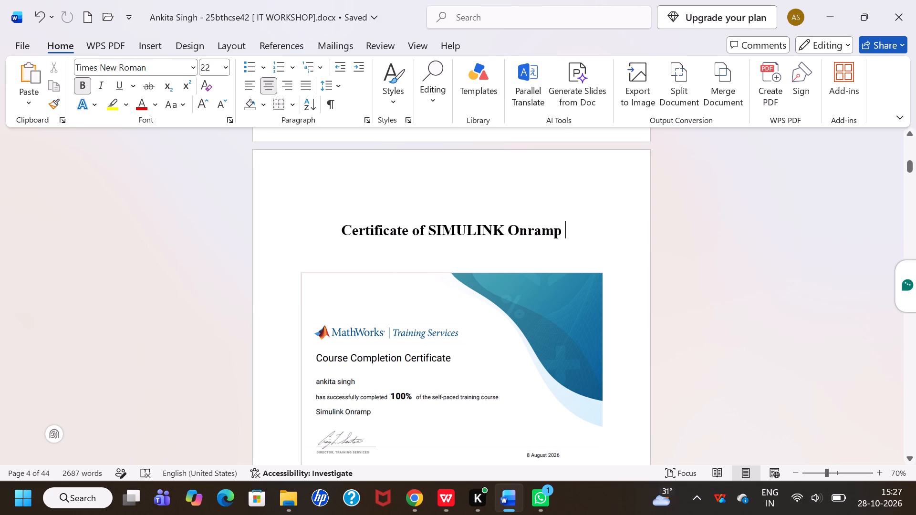
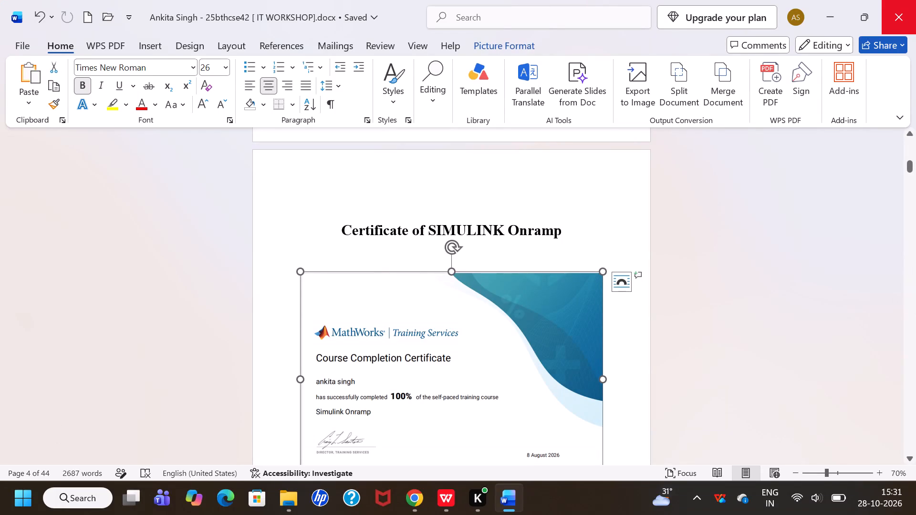
Apply the spelling suggestions in the first Introduction sentence so that the expansion of MATLAB reads "Matrix Laboratory".
click(592, 228)
scroll(592, 228, down, 1)
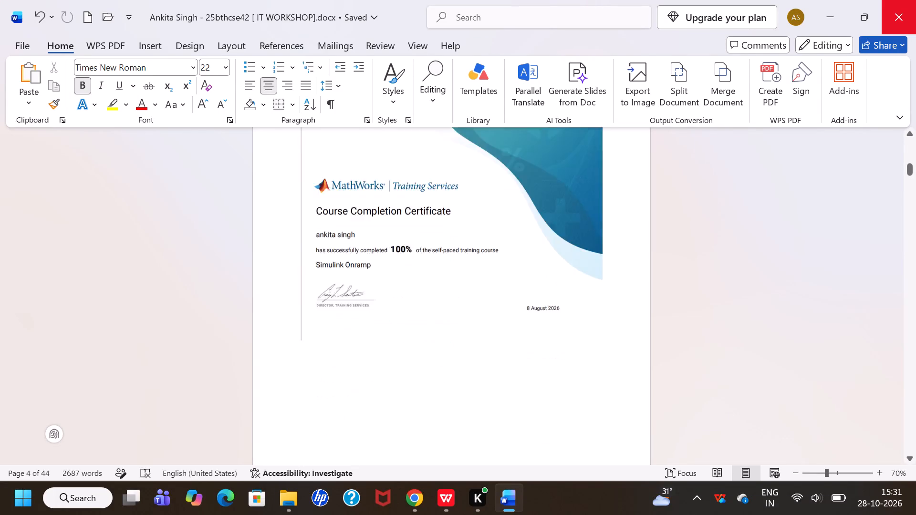
scroll(592, 228, down, 4)
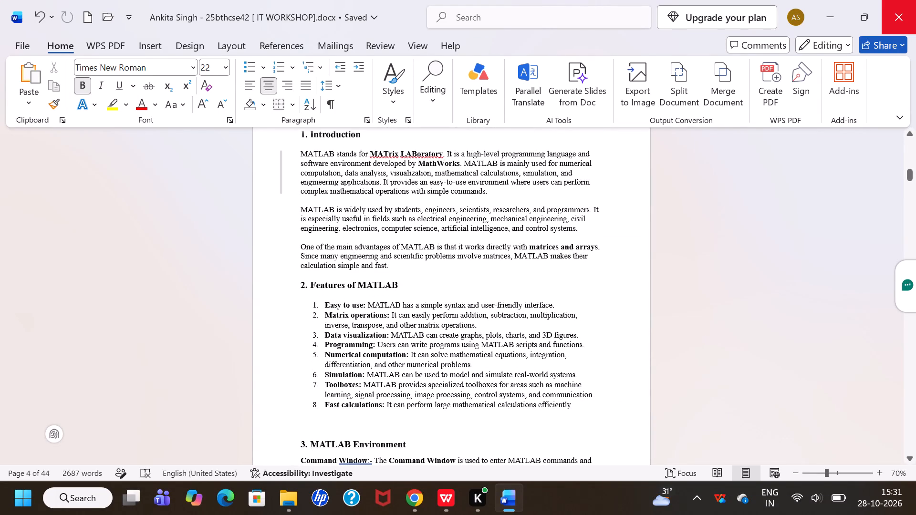
click(404, 158)
right_click(401, 154)
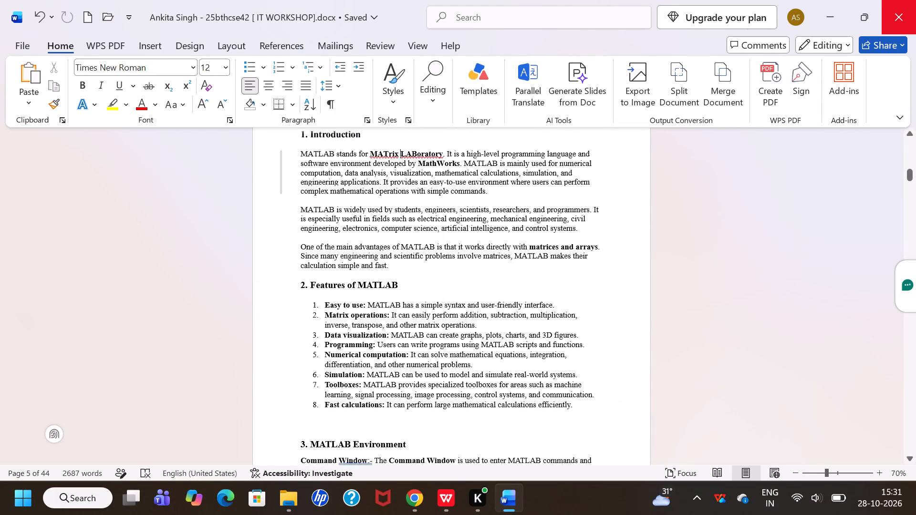
click(401, 168)
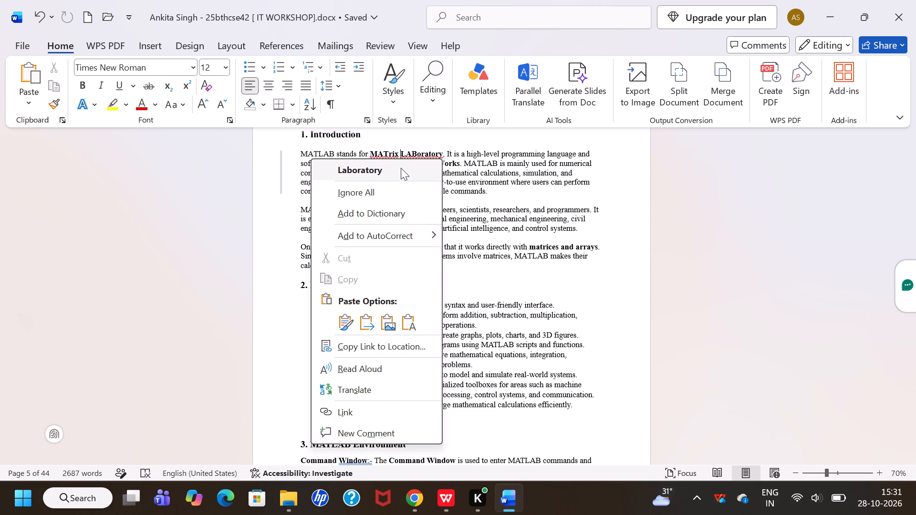
click(384, 152)
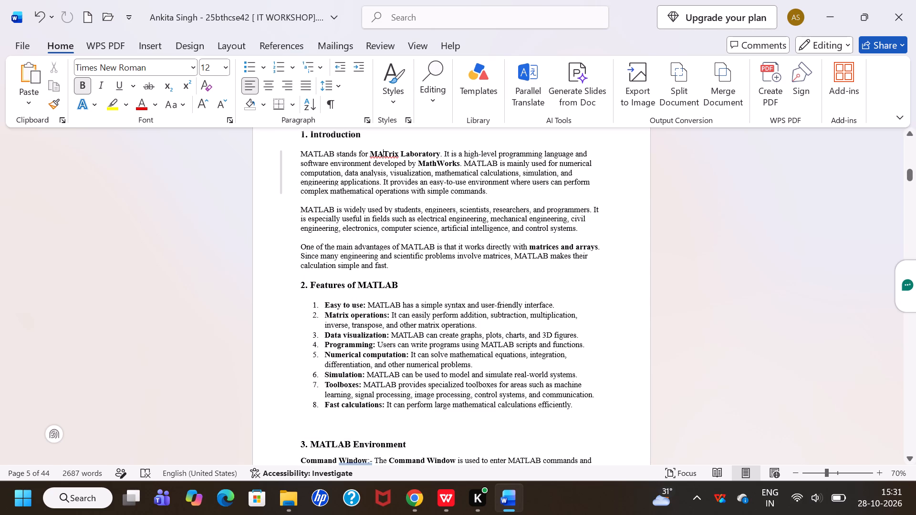
right_click(384, 152)
click(302, 18)
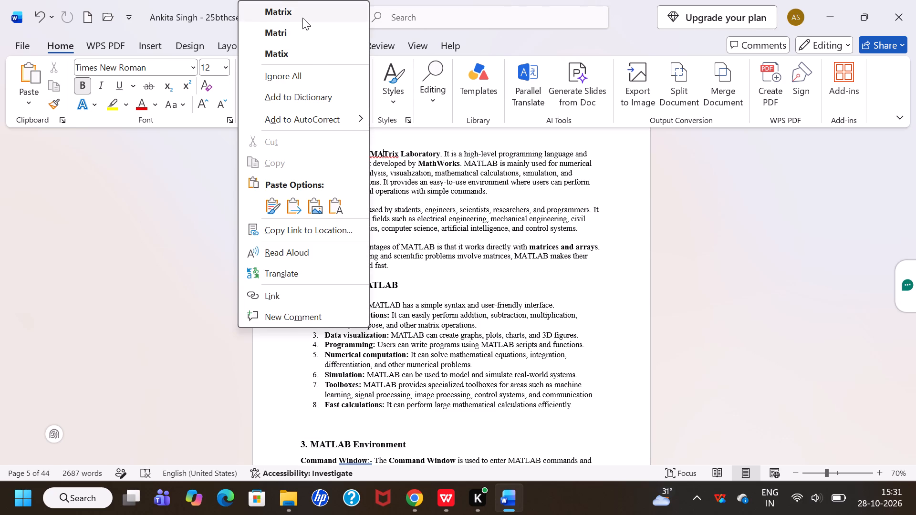
Apply the punctuation corrections under MATLAB Environment so the Command History, Workspace, Command Window and Editor labels end with only a colon.
scroll(465, 205, down, 1)
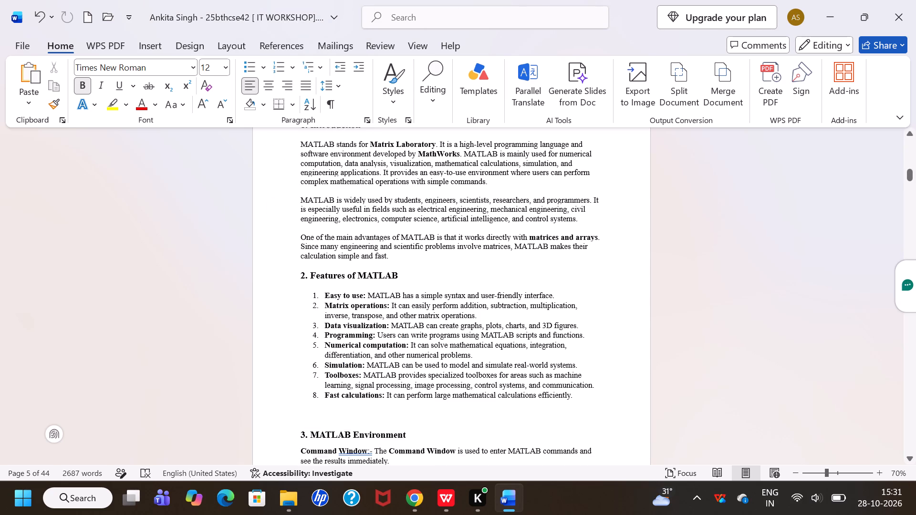
scroll(465, 205, down, 1)
scroll(465, 205, up, 1)
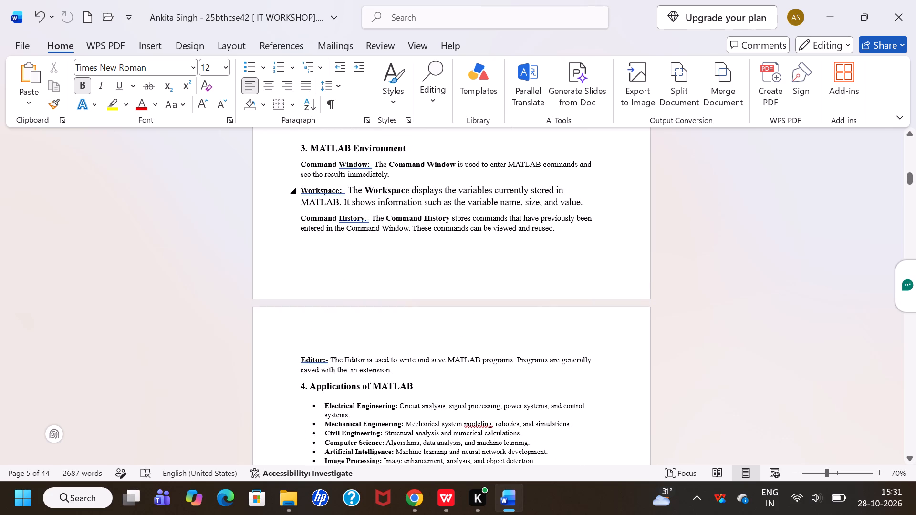
click(367, 220)
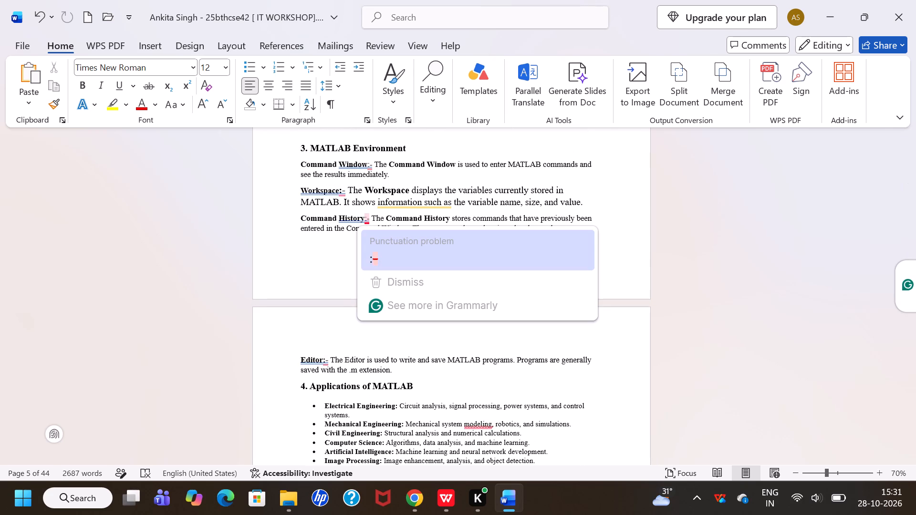
click(379, 266)
click(342, 193)
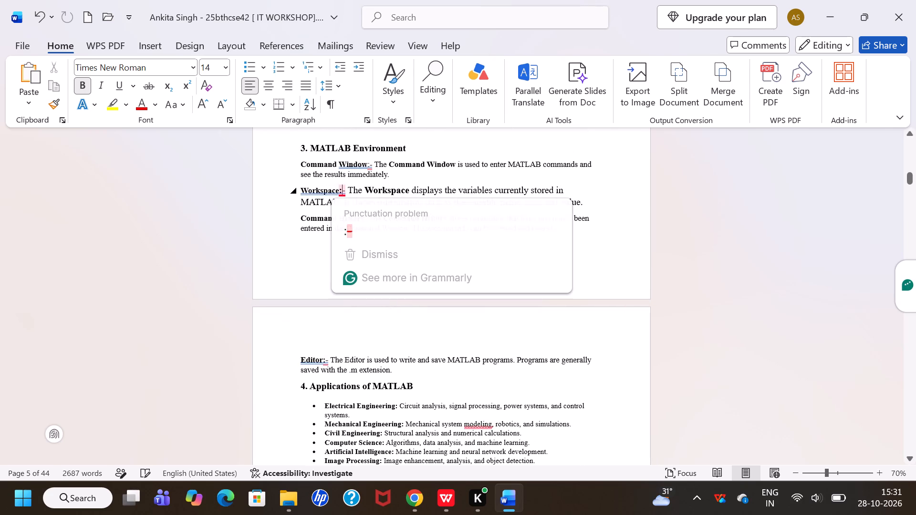
click(344, 220)
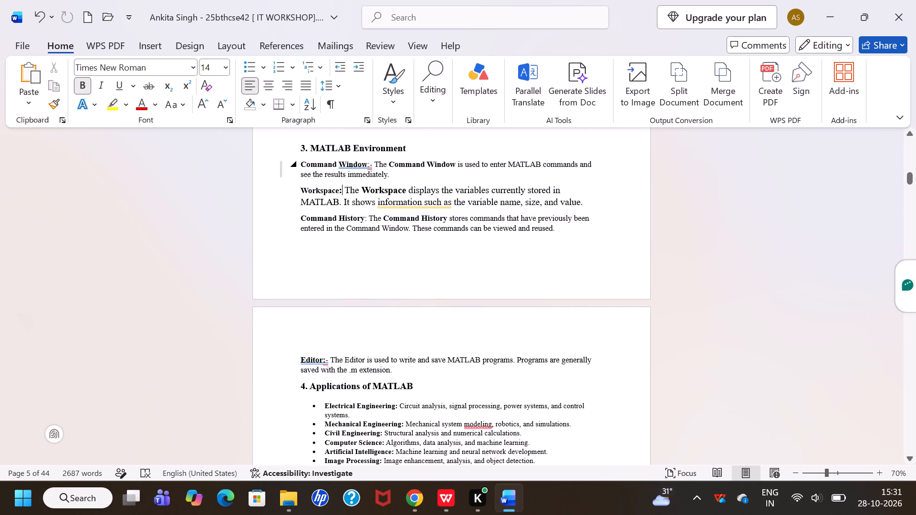
click(367, 165)
click(369, 168)
click(378, 205)
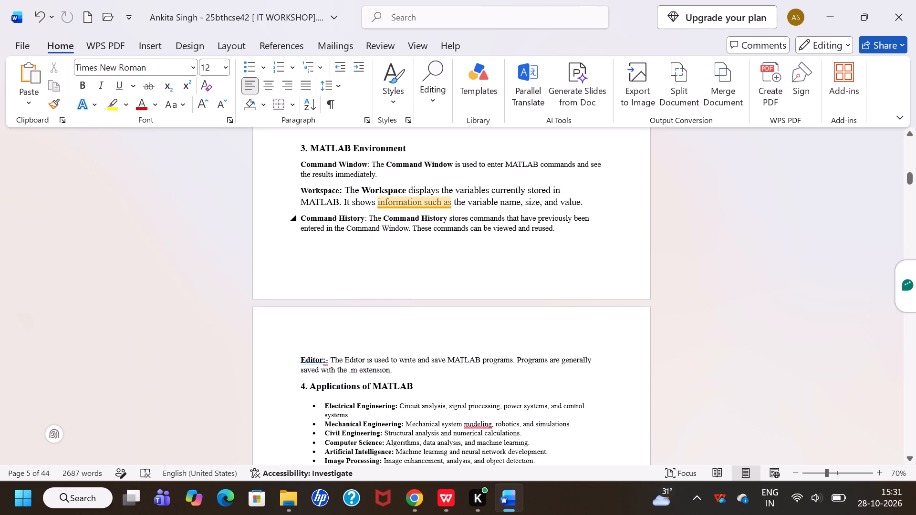
scroll(342, 293, down, 1)
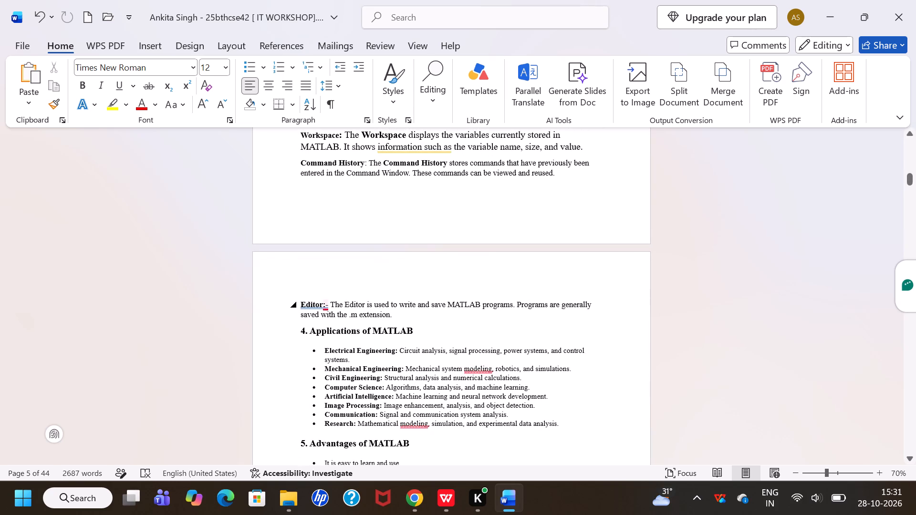
click(326, 304)
click(329, 342)
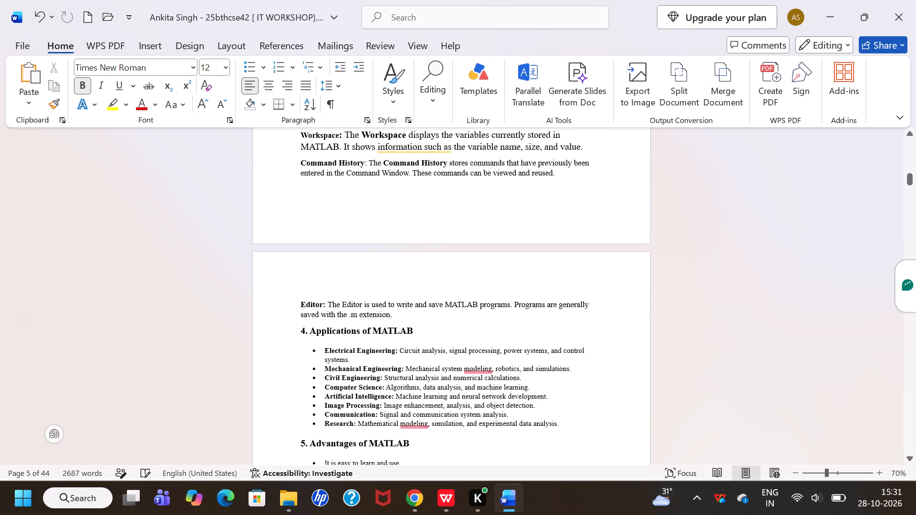
Apply the suggested spelling "modelling" in the Mechanical Engineering and Research bullets of Applications of MATLAB.
click(481, 372)
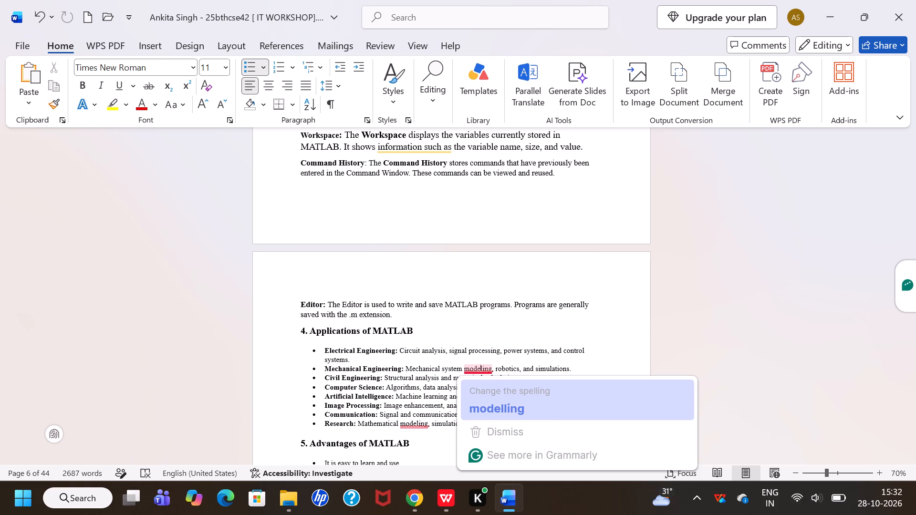
click(491, 407)
click(417, 424)
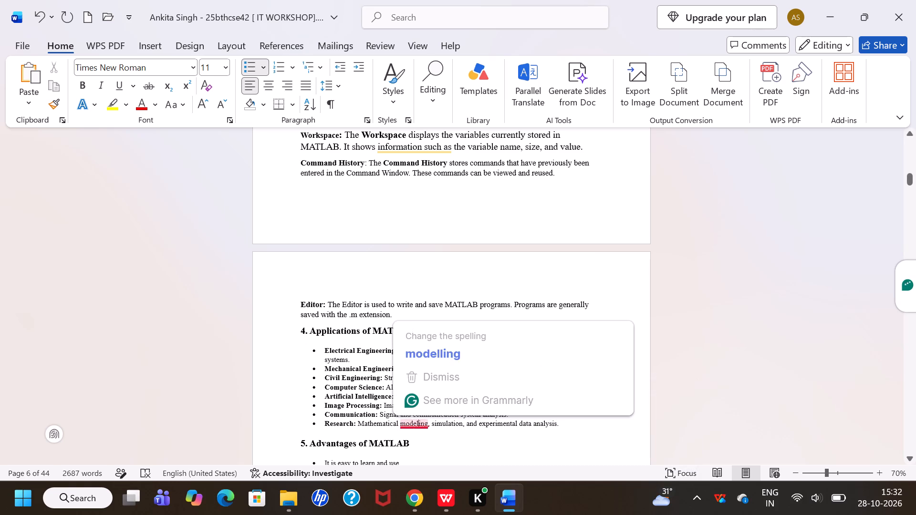
click(432, 353)
Apply the suggested spellings "modelling", "visualisation" and "specialised" in the Advantages of MATLAB bullets.
scroll(512, 379, down, 1)
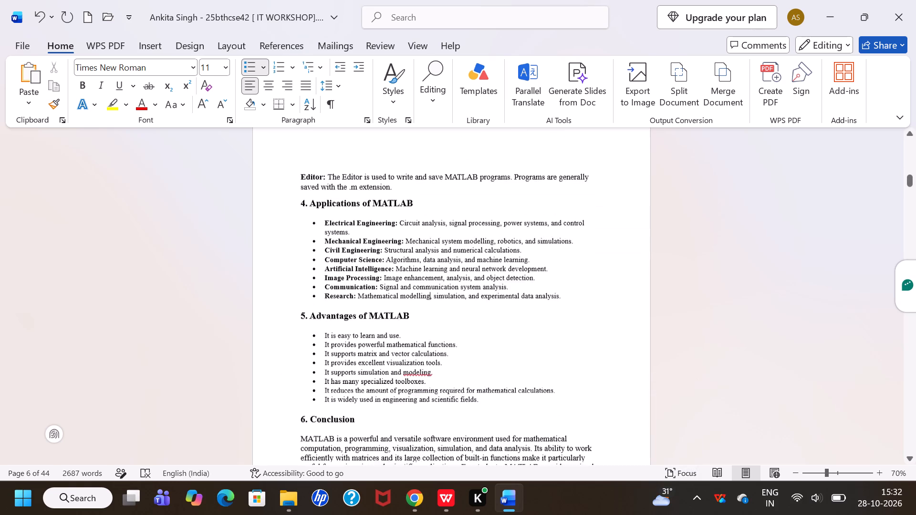
scroll(512, 379, down, 1)
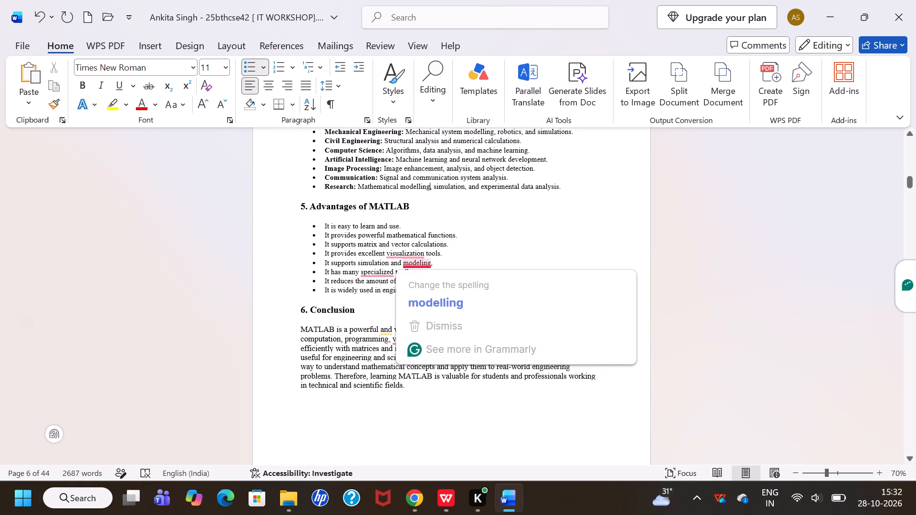
click(437, 298)
click(407, 253)
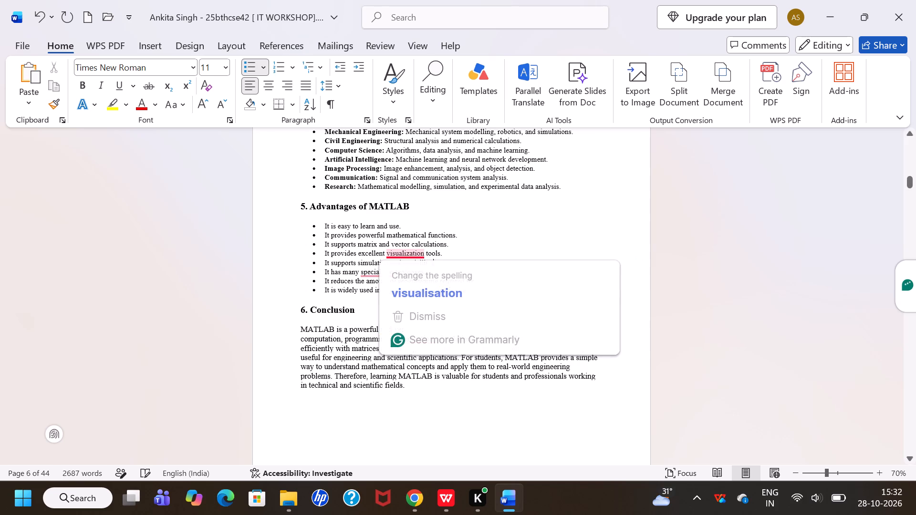
click(414, 291)
click(385, 277)
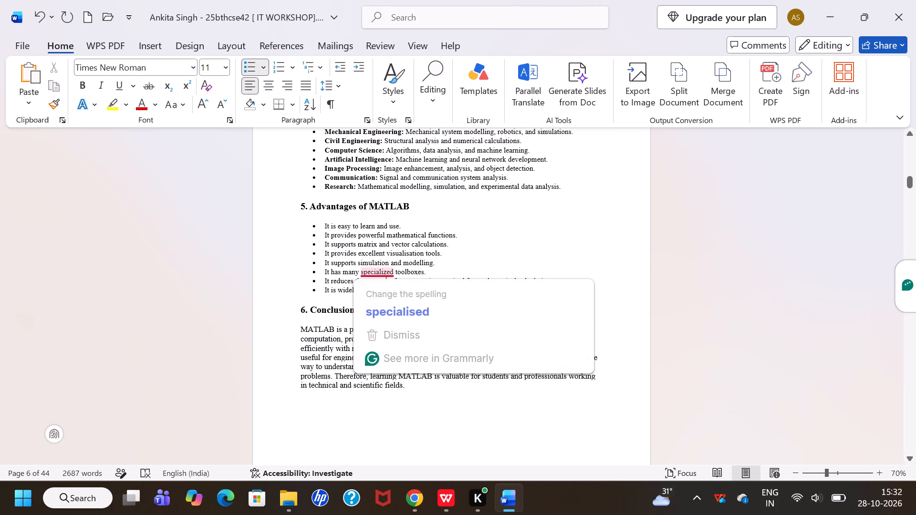
click(398, 304)
Apply the suggested spelling "visualisation" in the Conclusion paragraph.
click(413, 338)
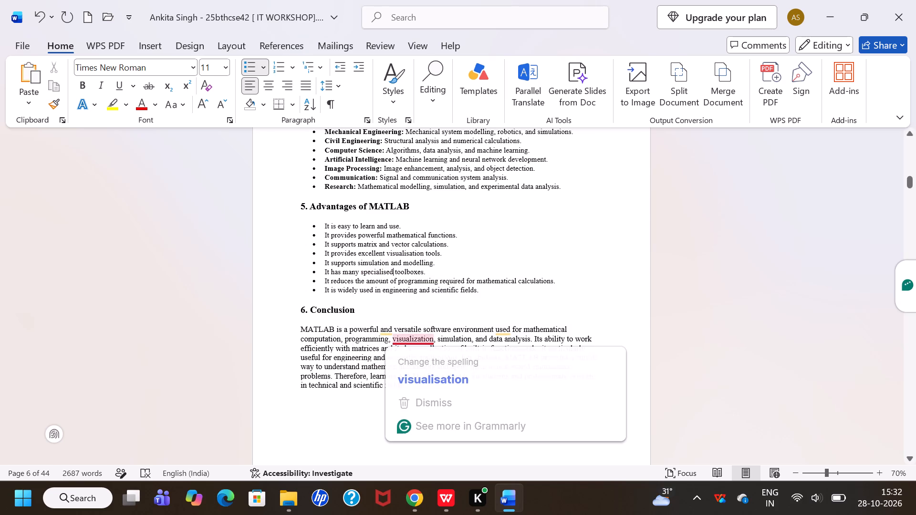
click(421, 374)
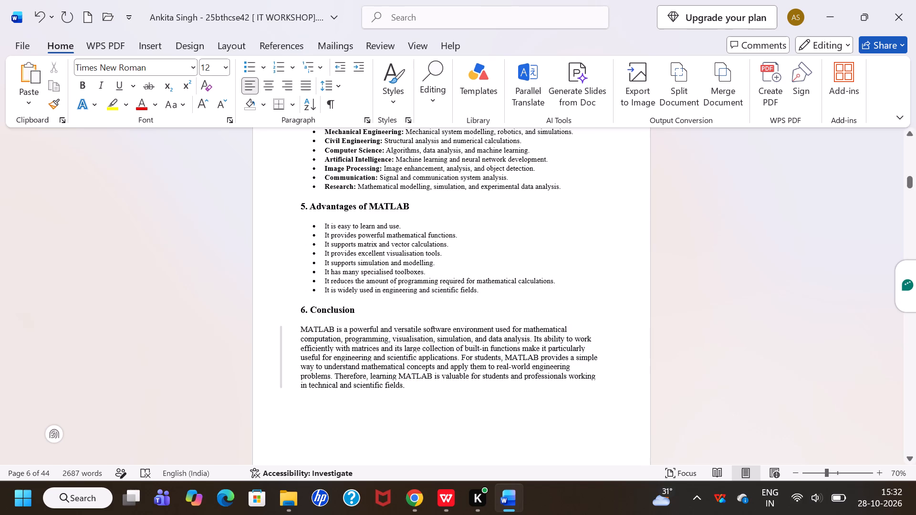
Review the pages from the built-in function programs through the arithmetic operators explanation for remaining spelling and layout problems.
scroll(435, 387, down, 3)
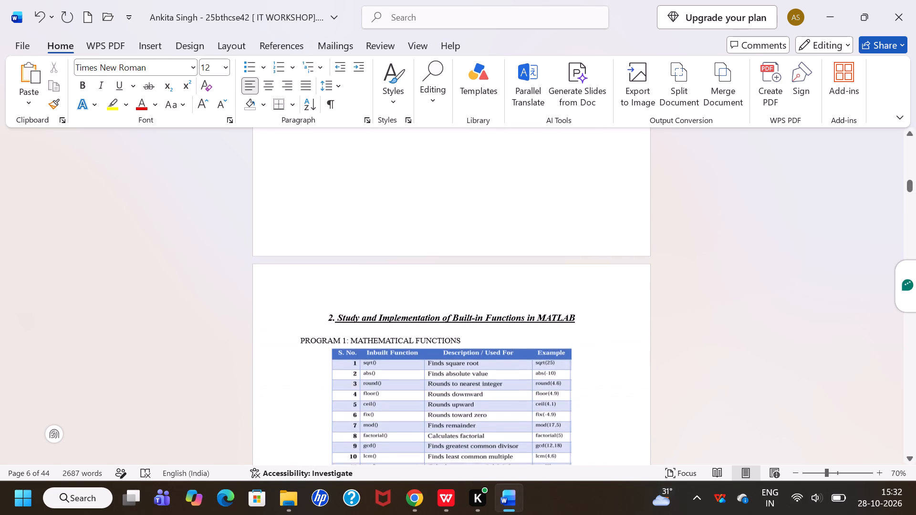
scroll(435, 387, down, 4)
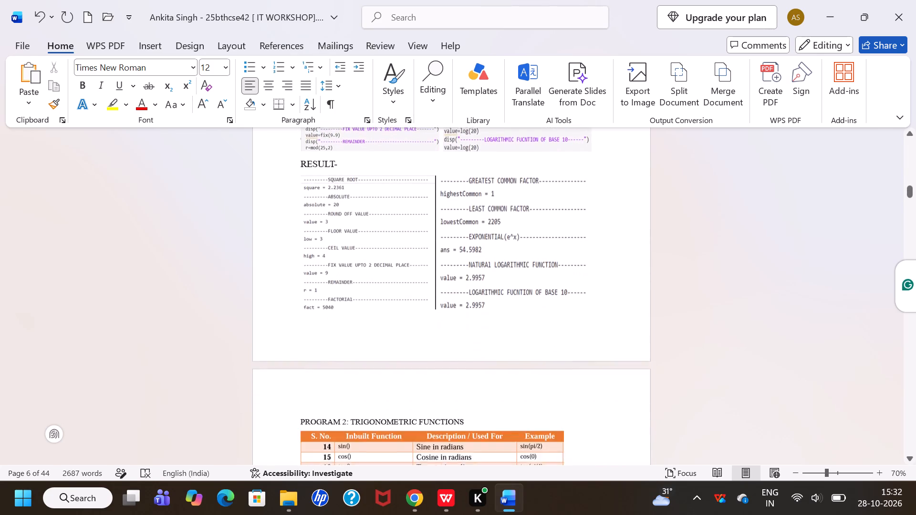
scroll(435, 387, down, 4)
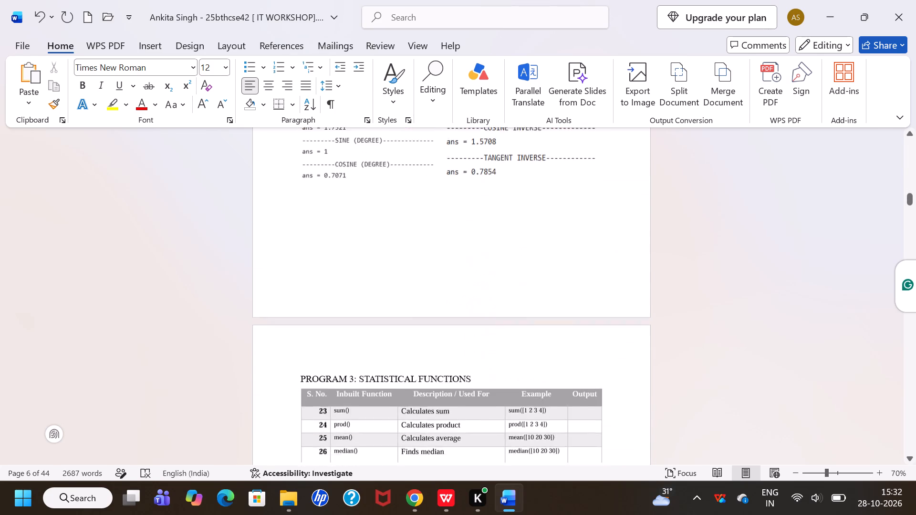
scroll(435, 387, down, 2)
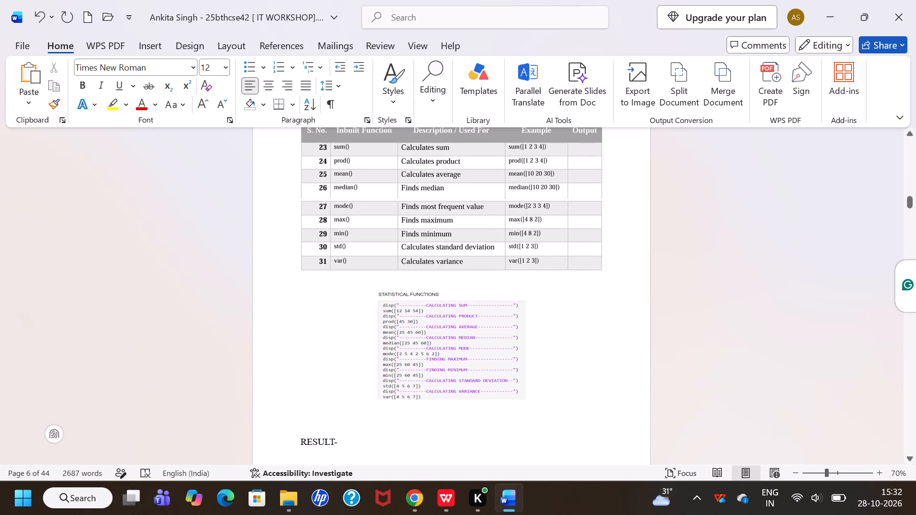
scroll(435, 387, down, 1)
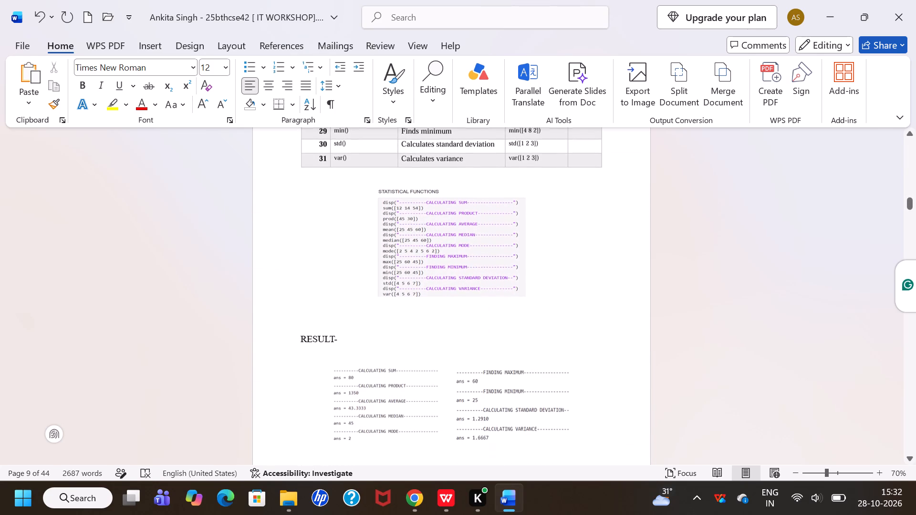
scroll(435, 387, down, 1)
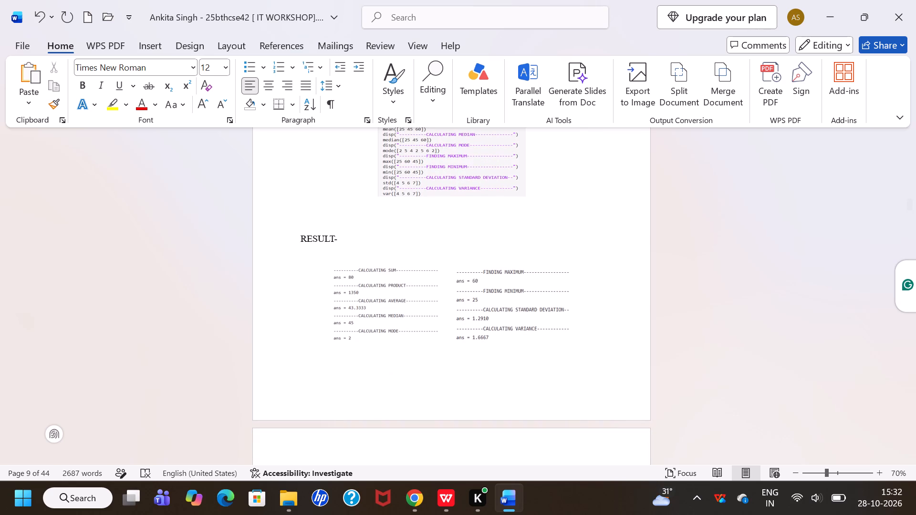
scroll(435, 387, down, 4)
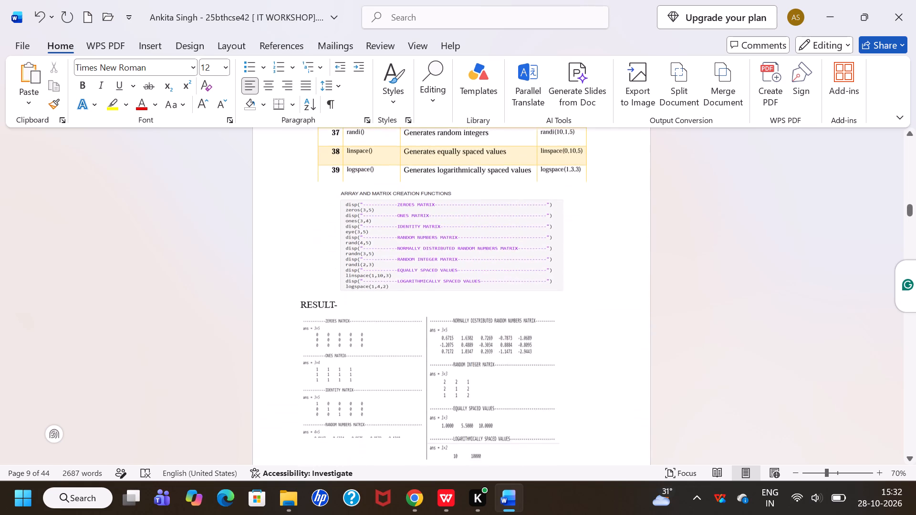
scroll(435, 381, down, 3)
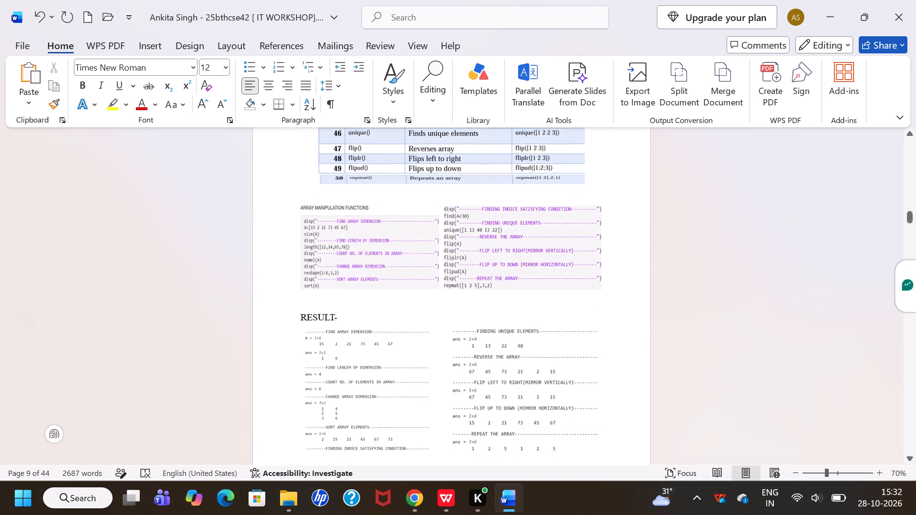
scroll(435, 381, down, 2)
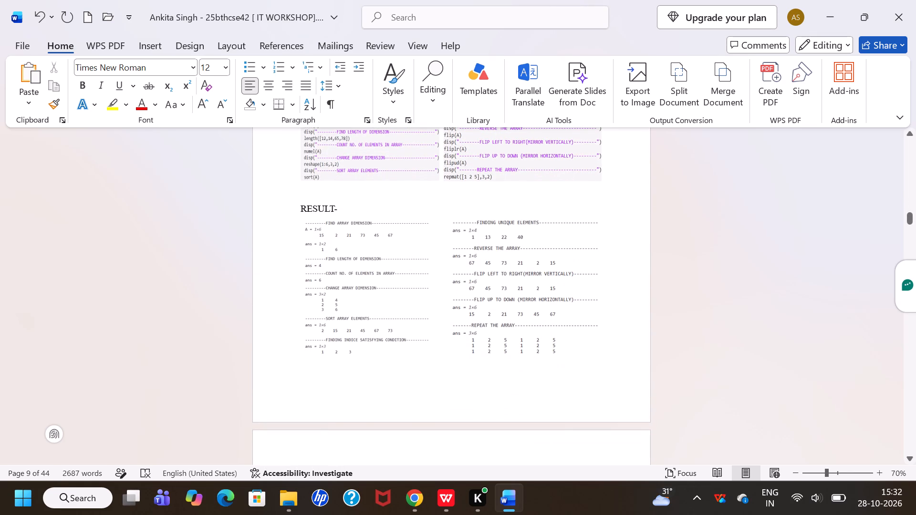
scroll(435, 381, down, 3)
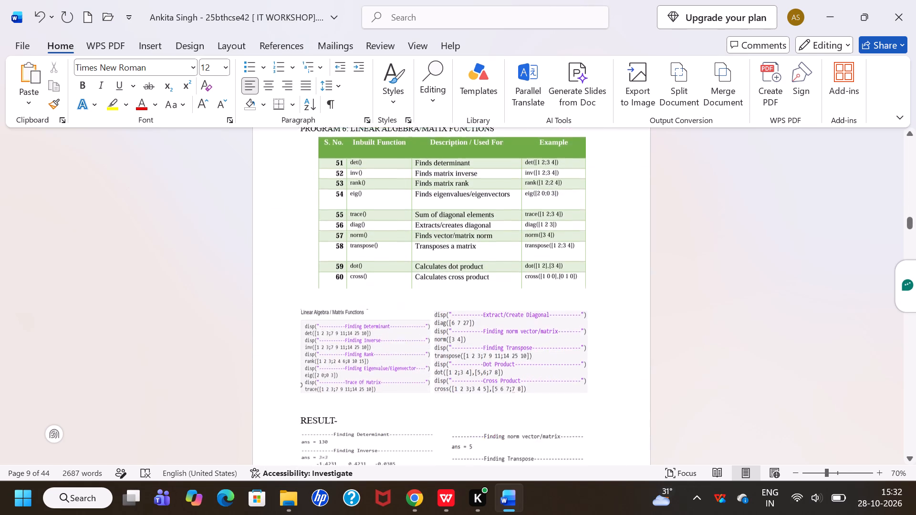
scroll(435, 381, down, 5)
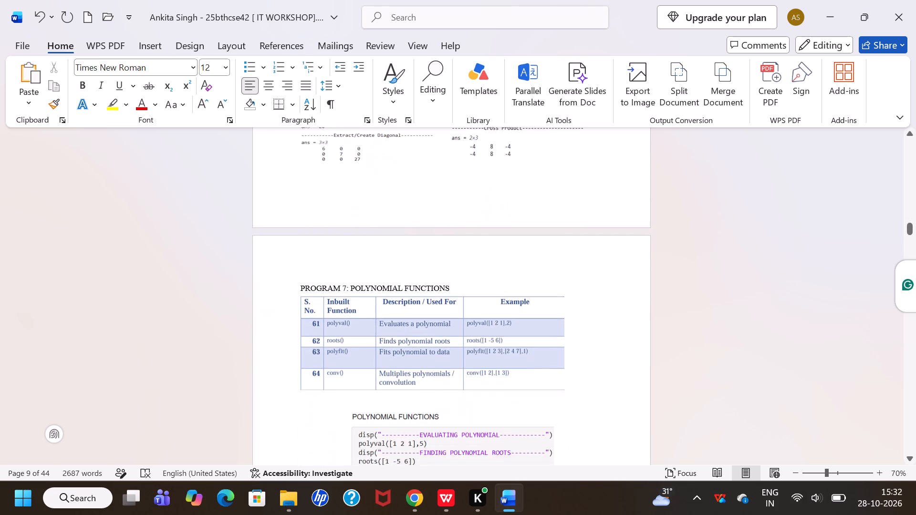
scroll(435, 381, down, 3)
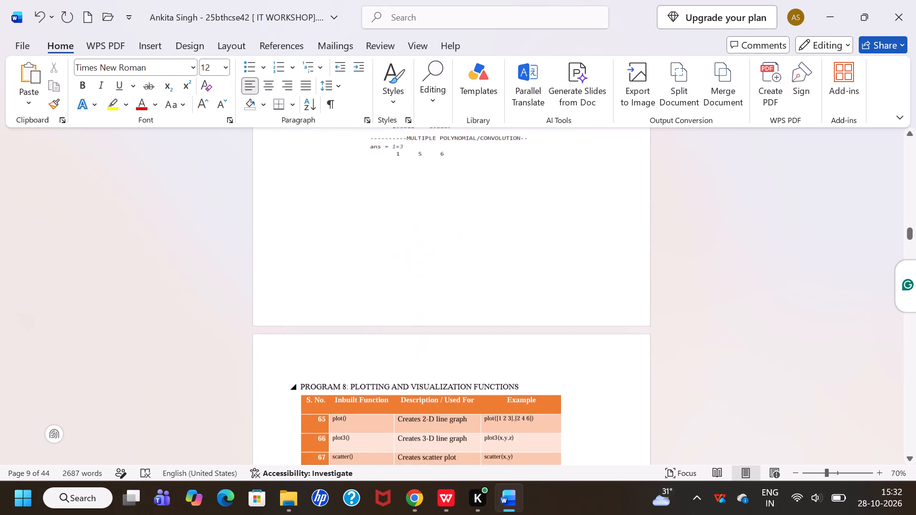
scroll(435, 381, down, 1)
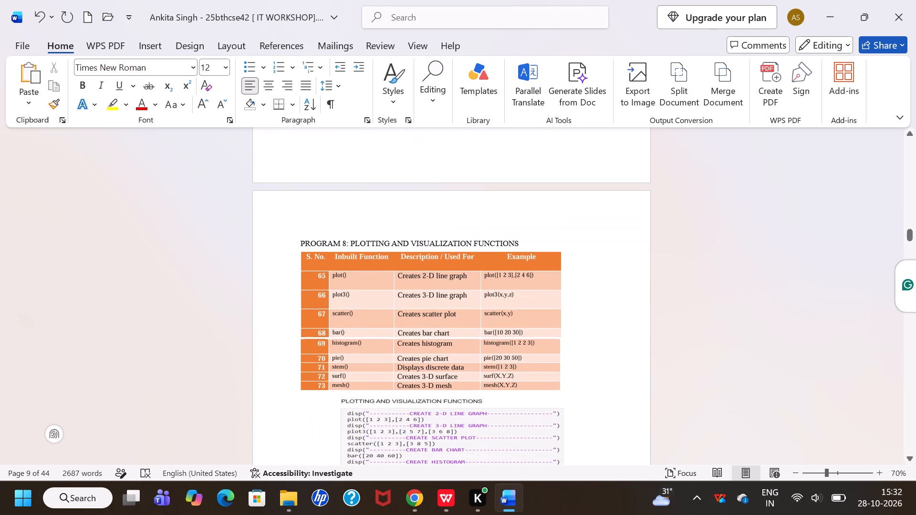
scroll(435, 381, down, 9)
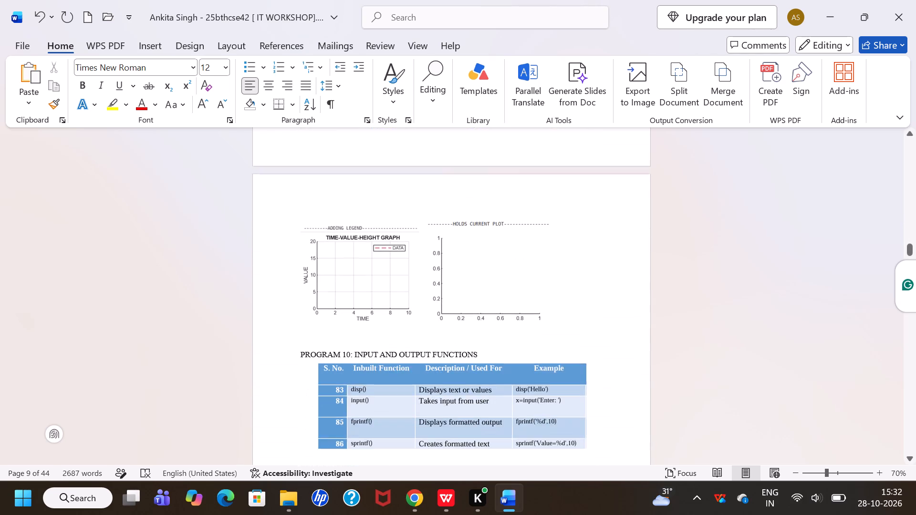
scroll(435, 381, down, 1)
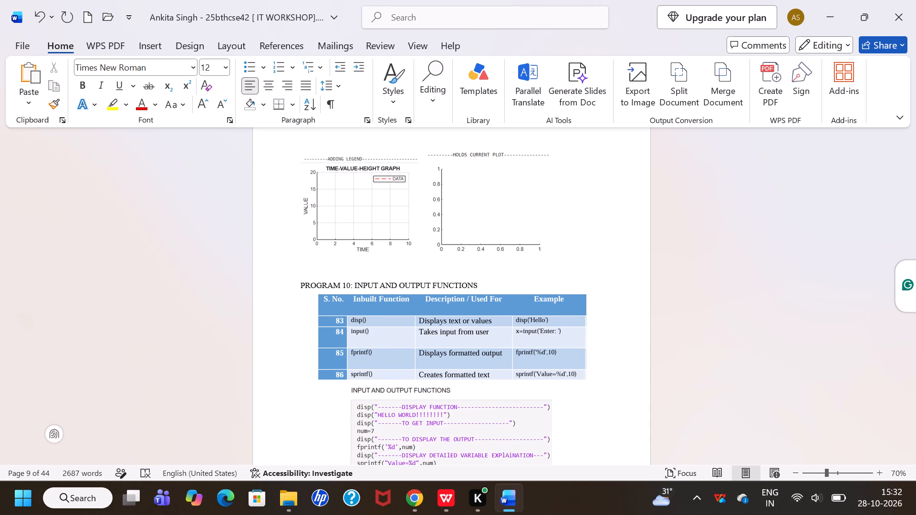
scroll(435, 381, down, 2)
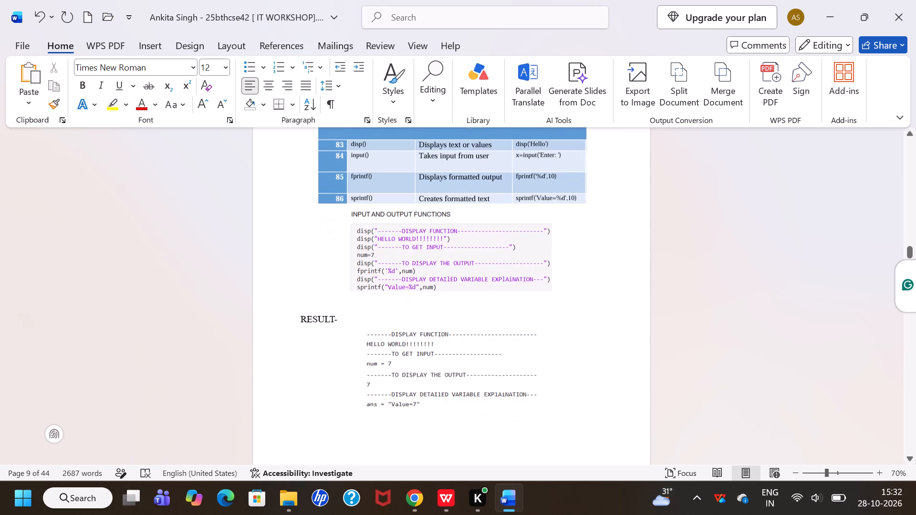
scroll(435, 381, down, 5)
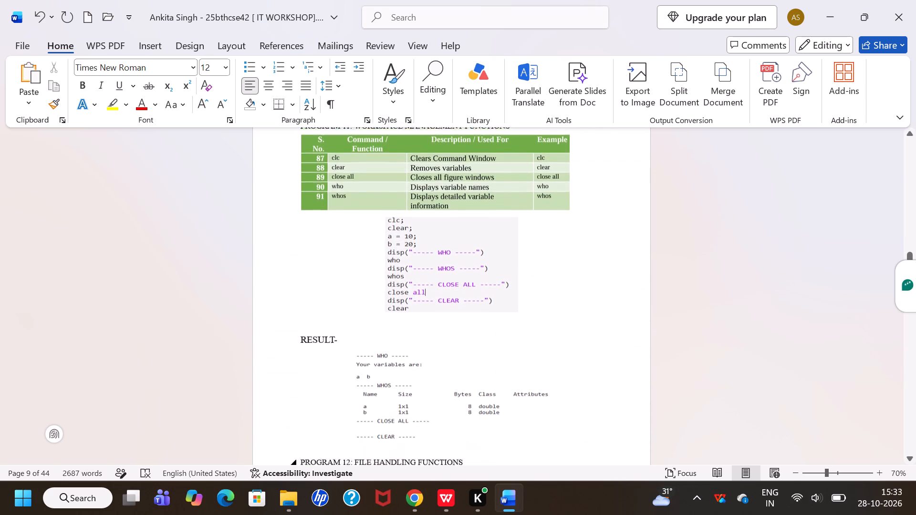
scroll(435, 381, down, 4)
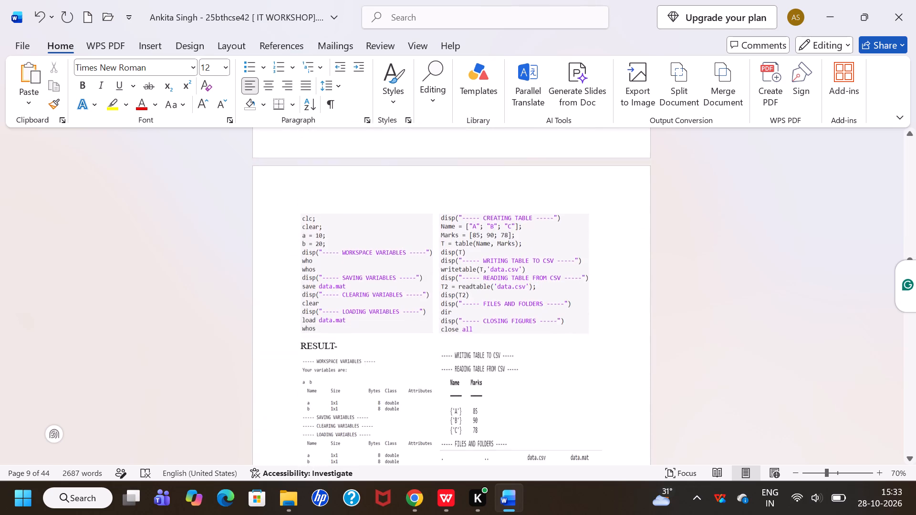
scroll(435, 381, down, 2)
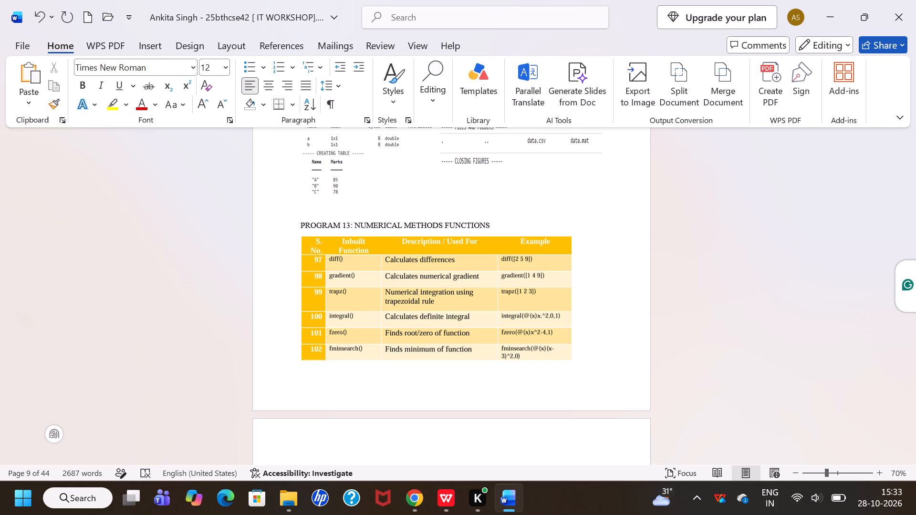
scroll(435, 381, down, 3)
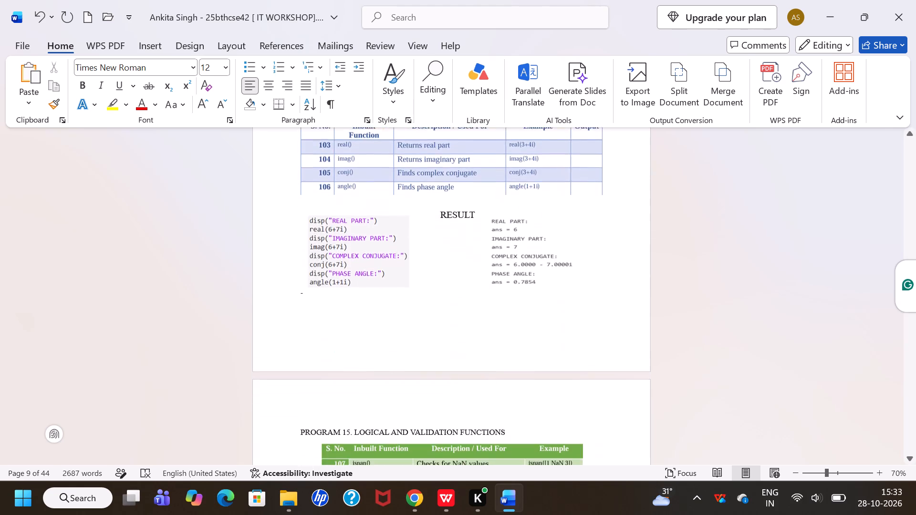
scroll(435, 381, down, 8)
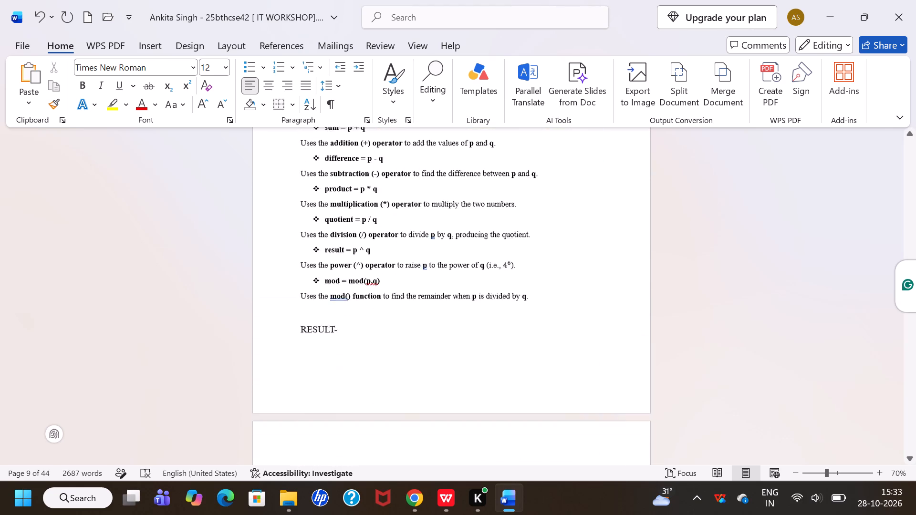
scroll(435, 381, up, 2)
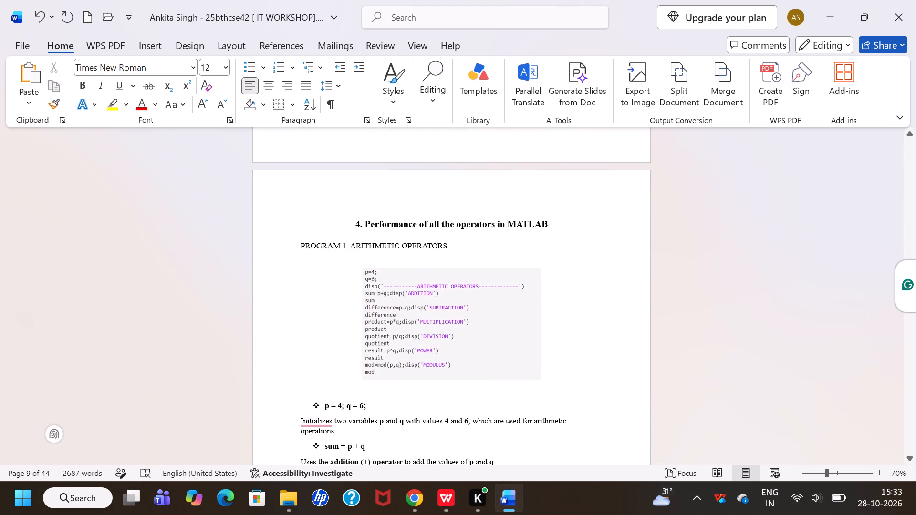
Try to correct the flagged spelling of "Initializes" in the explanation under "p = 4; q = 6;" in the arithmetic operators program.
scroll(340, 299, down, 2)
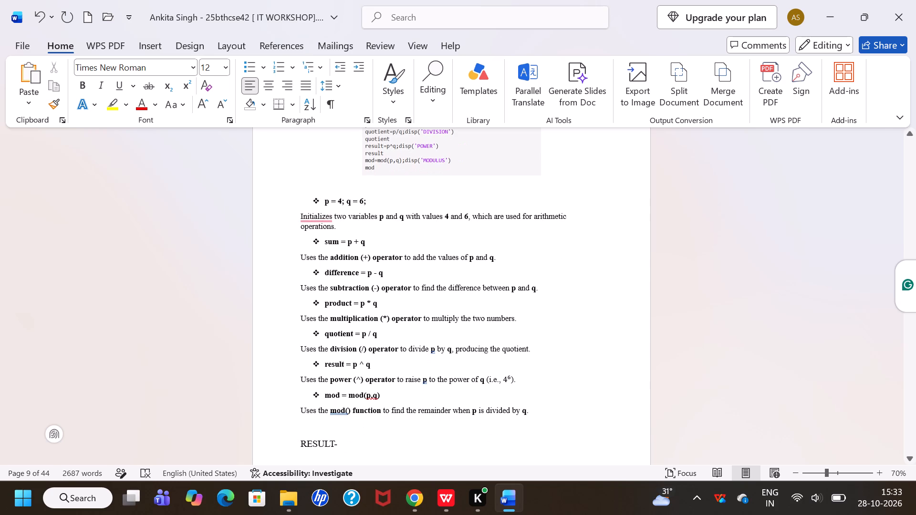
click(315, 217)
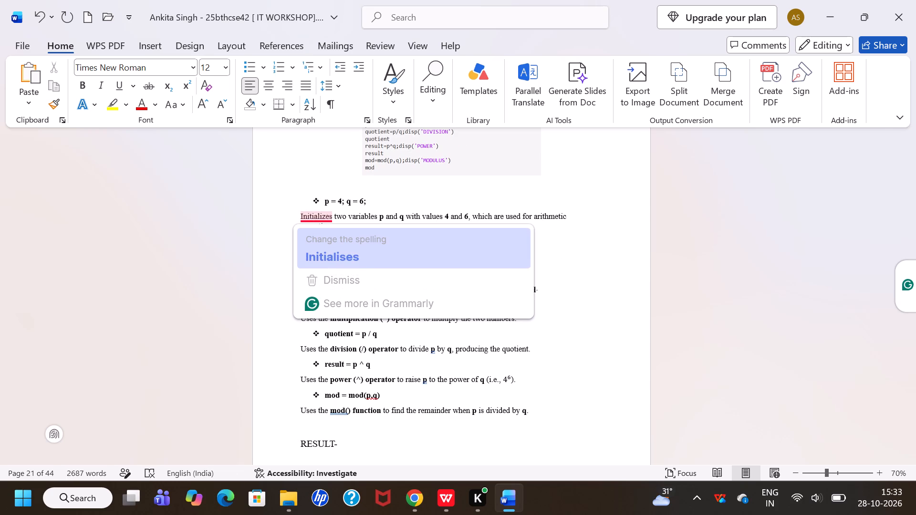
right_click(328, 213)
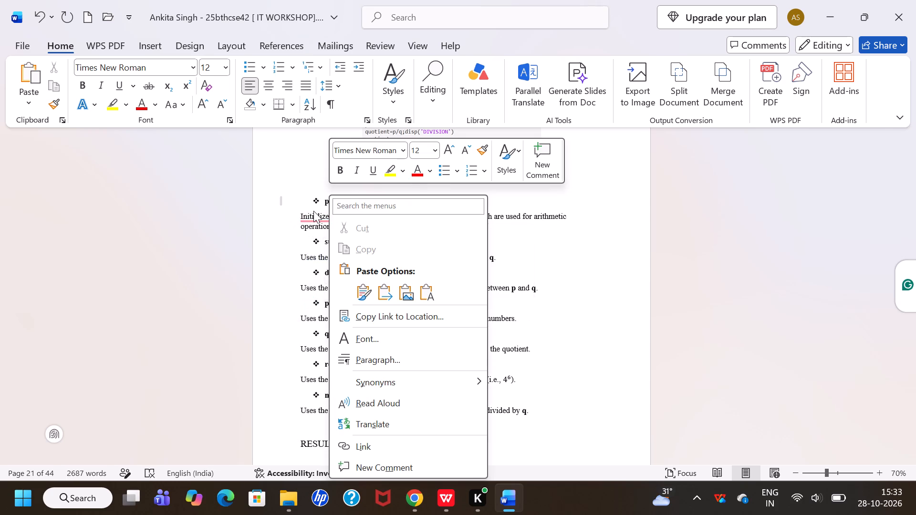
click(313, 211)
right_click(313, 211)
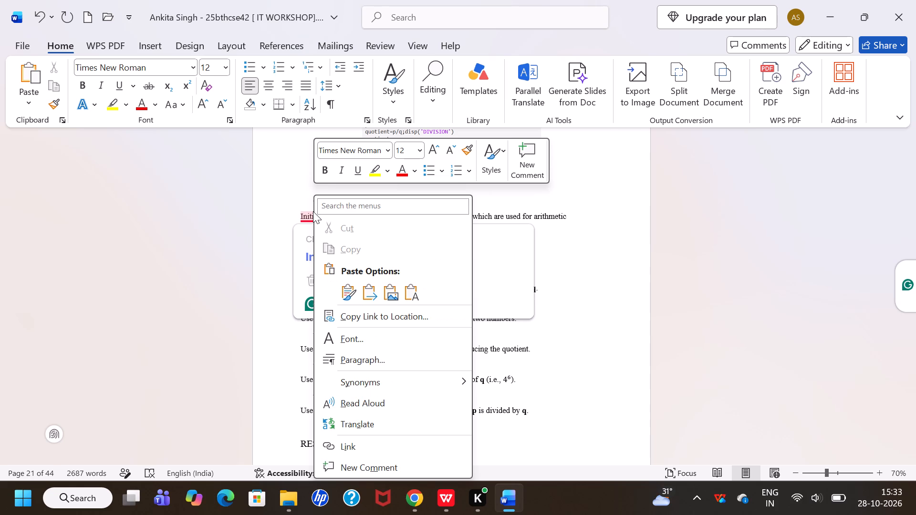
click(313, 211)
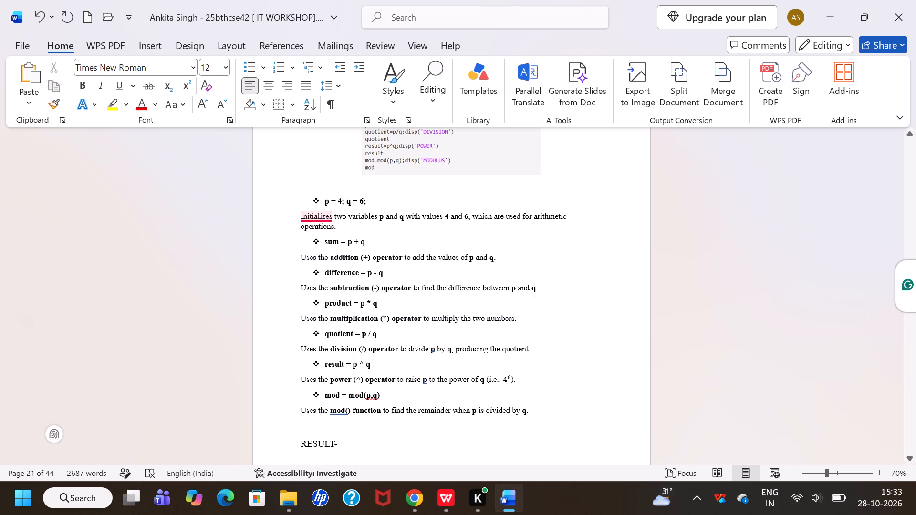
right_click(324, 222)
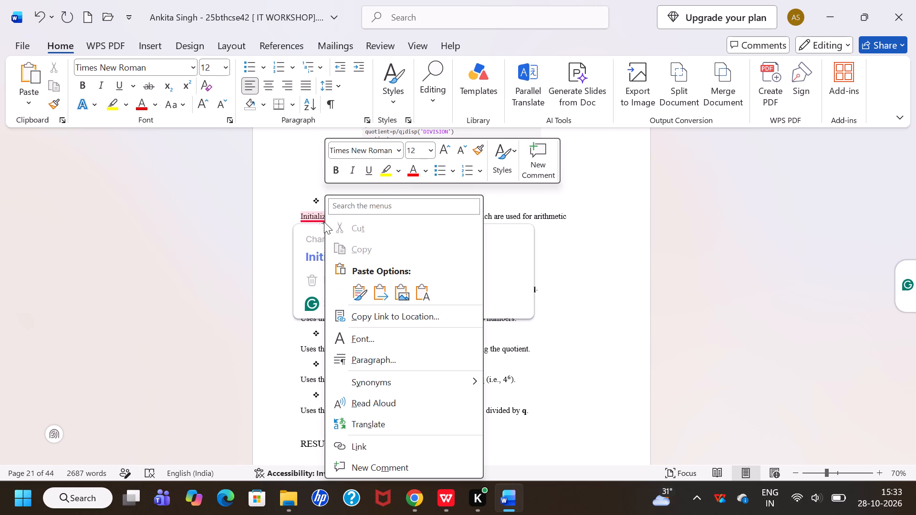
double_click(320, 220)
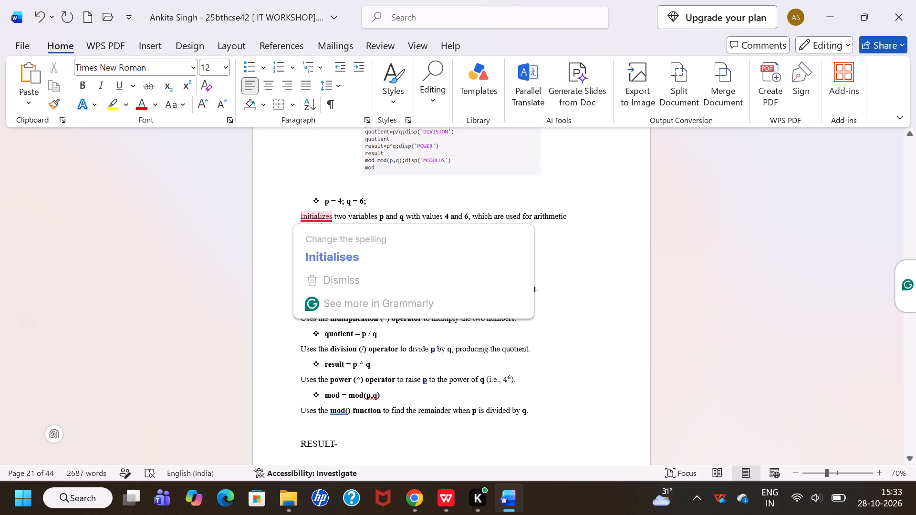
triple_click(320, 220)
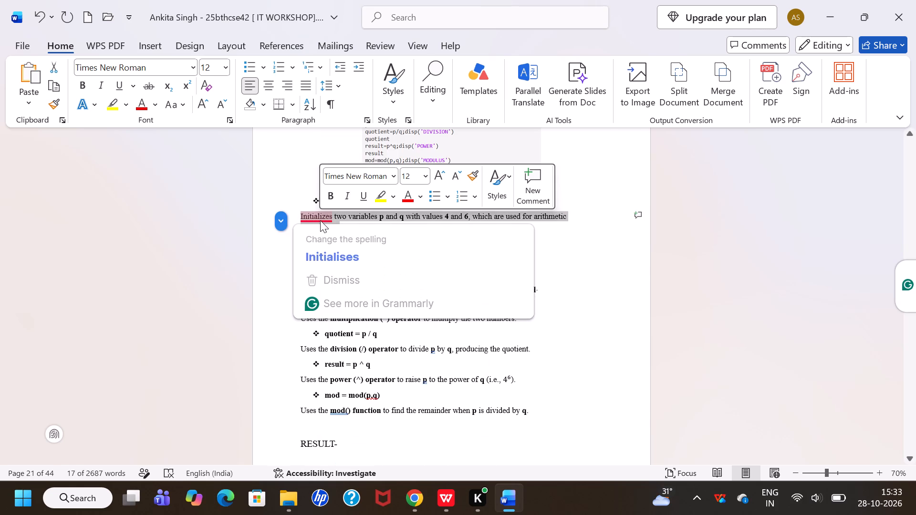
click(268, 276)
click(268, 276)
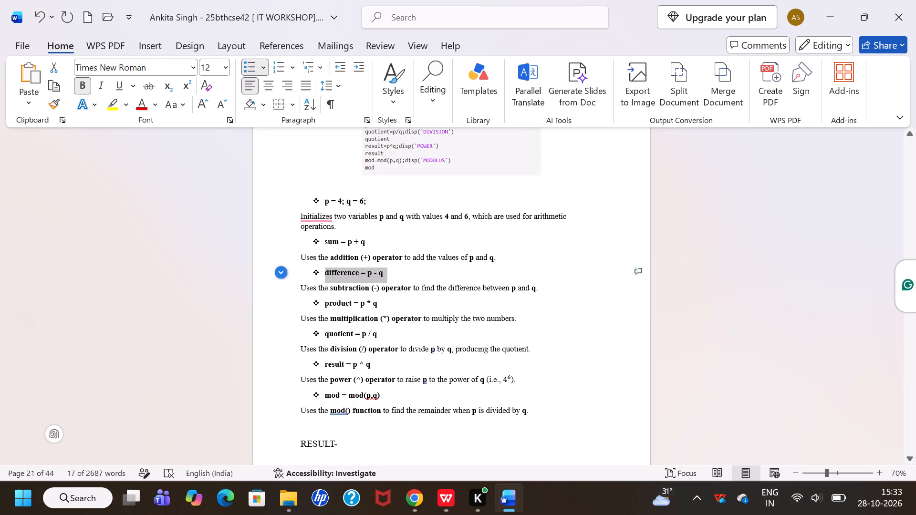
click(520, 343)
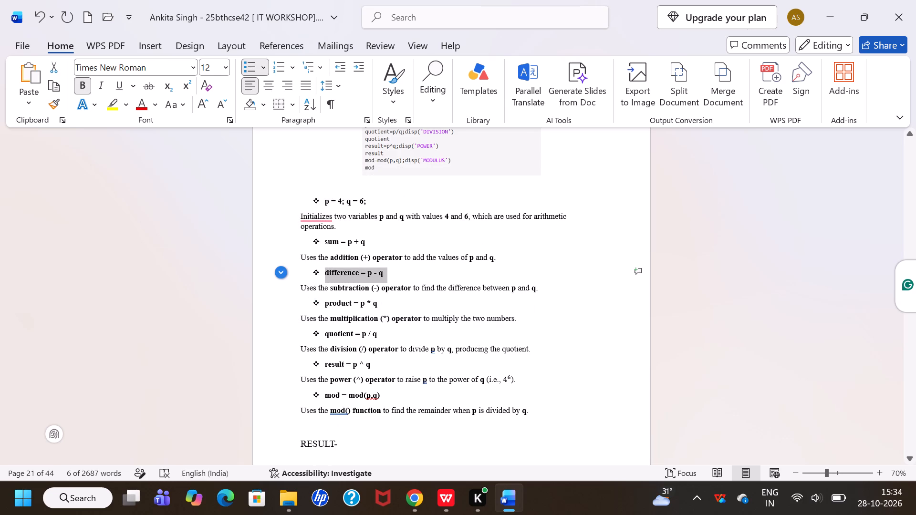
Add the flagged "p,q" in the "mod = mod(p,q)" bullet of the arithmetic operators explanation to the dictionary.
scroll(576, 340, down, 2)
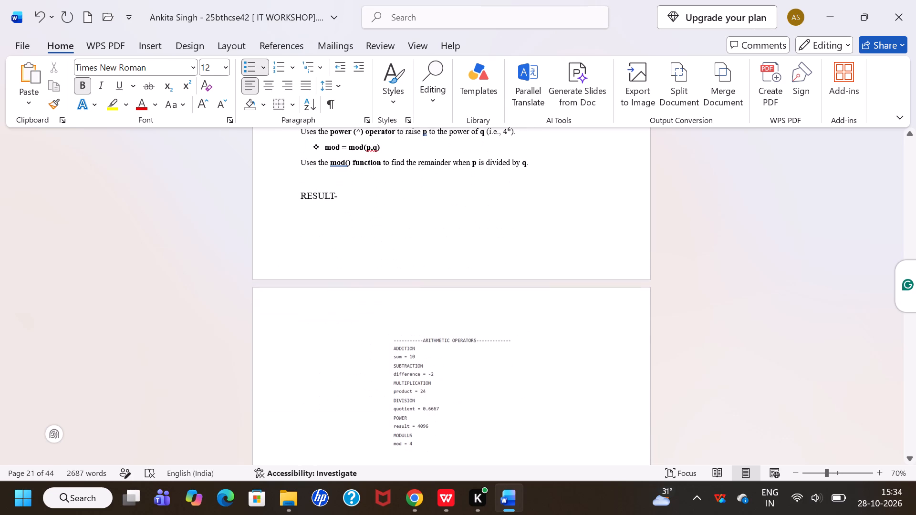
right_click(371, 148)
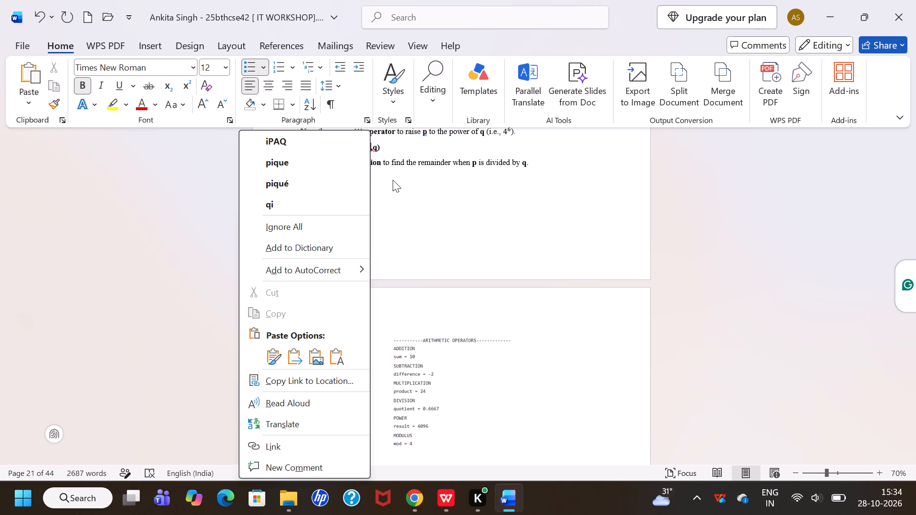
click(393, 180)
click(372, 152)
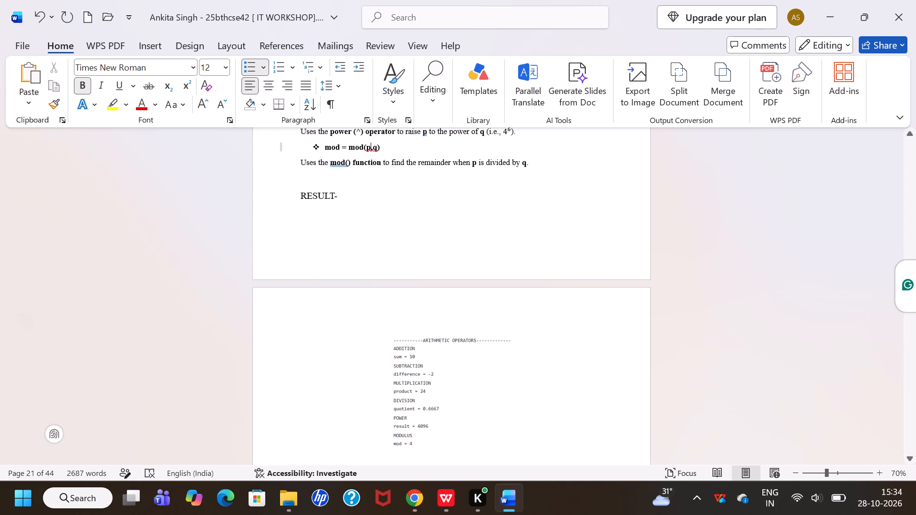
right_click(372, 152)
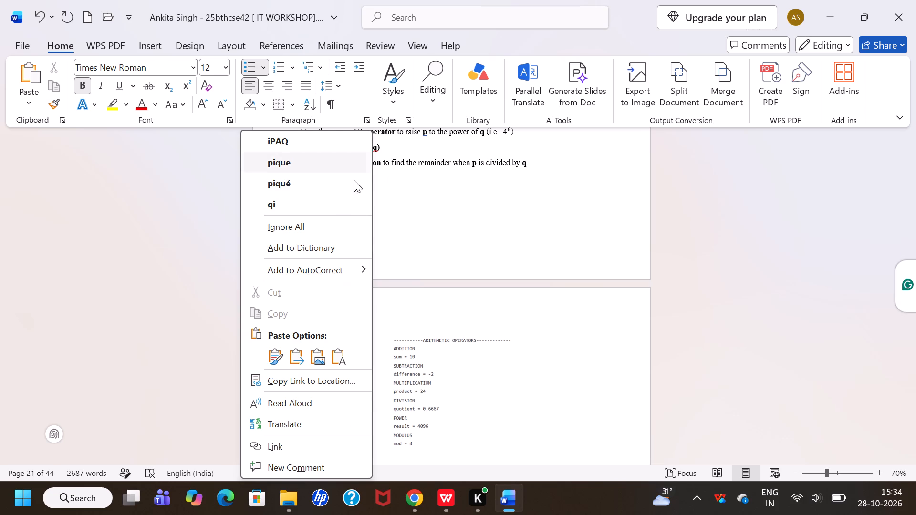
click(331, 246)
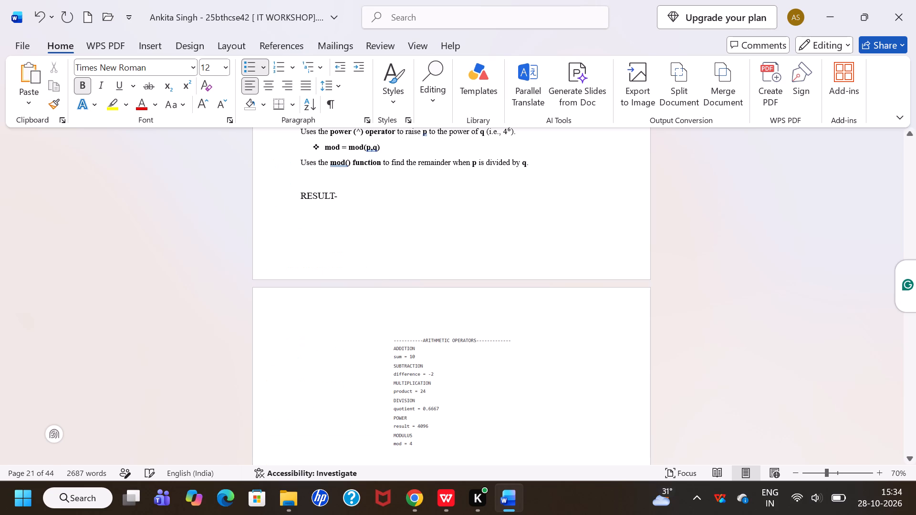
Apply the suggested spacing so the modulus bullet reads "mod = mod (p, q)" and the sentence beneath it uses "mod ()".
click(372, 150)
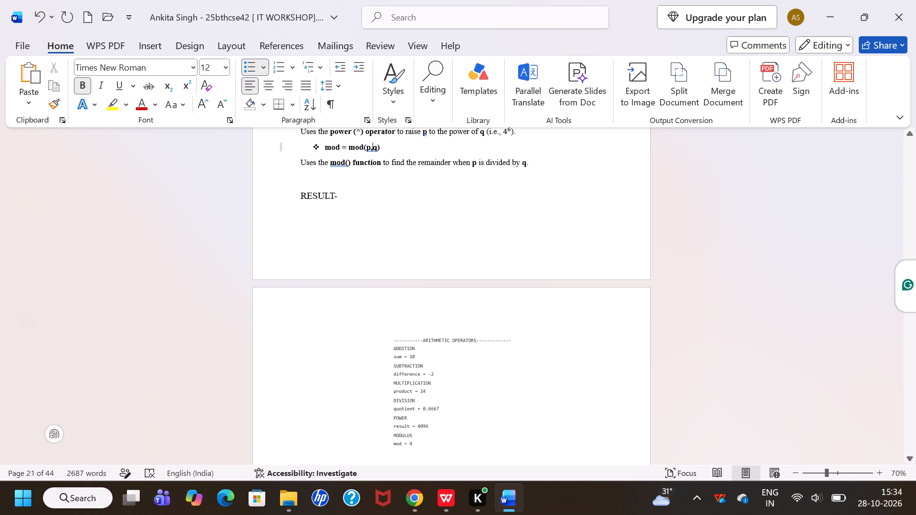
right_click(372, 150)
click(313, 169)
click(361, 150)
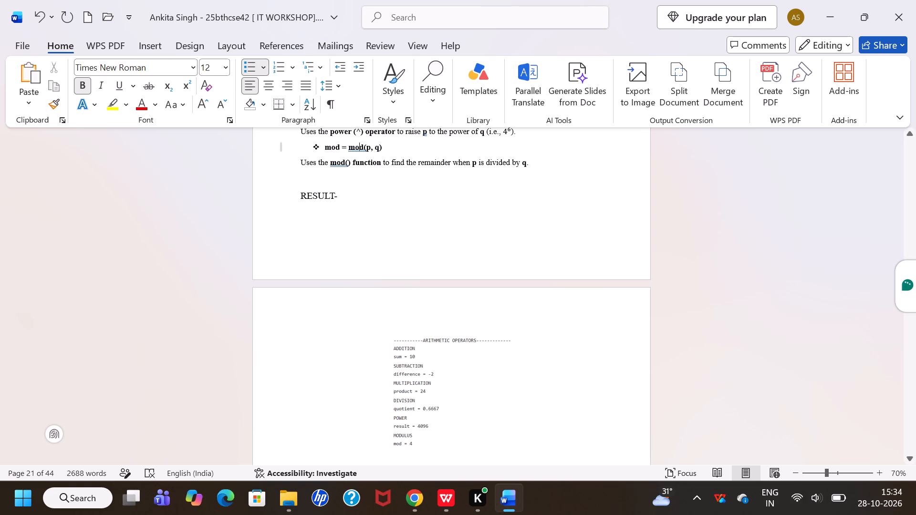
right_click(361, 150)
click(336, 156)
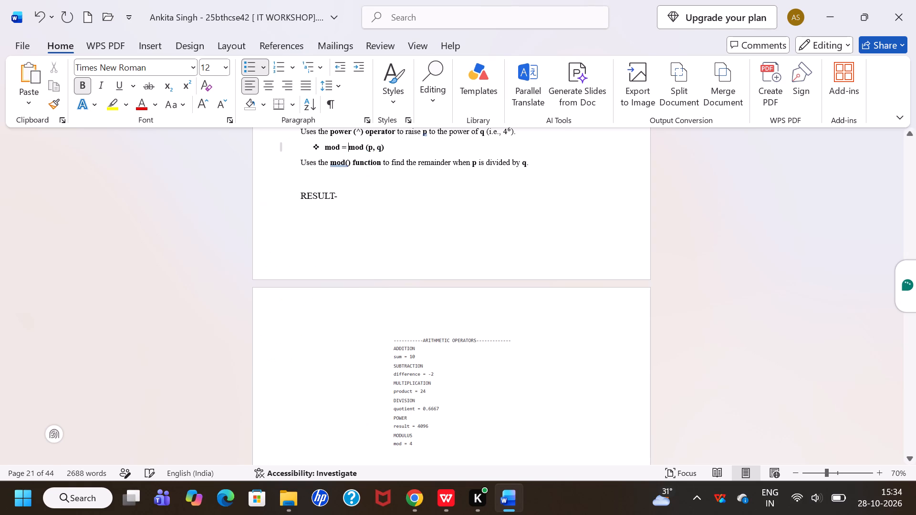
click(341, 160)
right_click(341, 160)
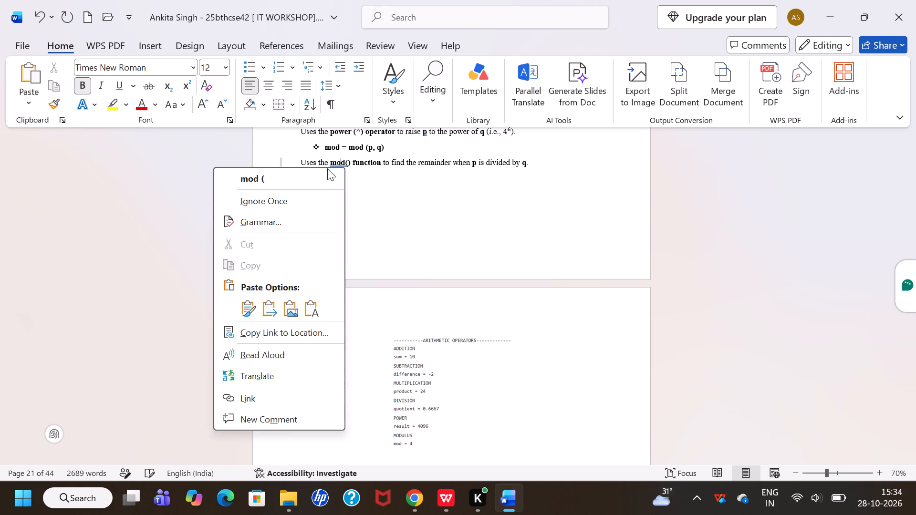
click(312, 175)
Add the flagged word "disp" in the "disp(A & B)" bullet of Program 3: Logical Operators to the dictionary.
scroll(356, 213, down, 1)
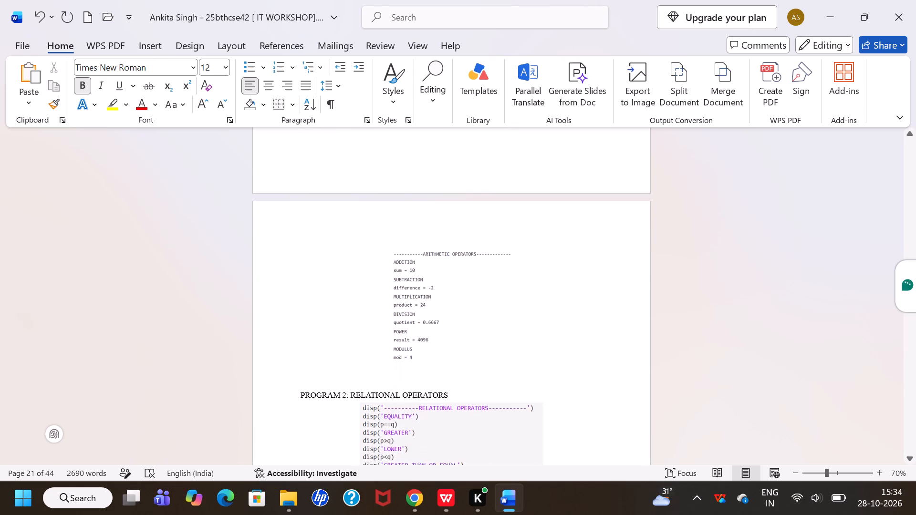
scroll(356, 213, down, 6)
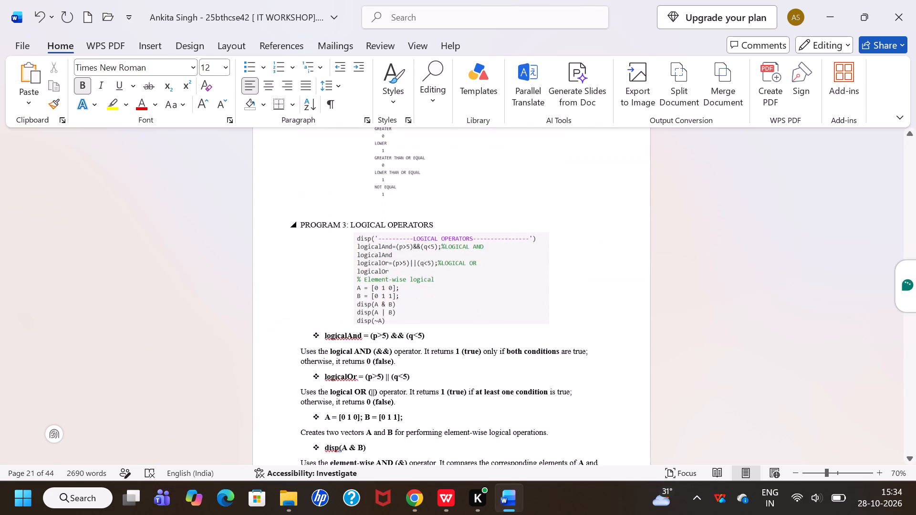
scroll(356, 213, down, 4)
scroll(356, 213, up, 3)
click(336, 193)
right_click(336, 193)
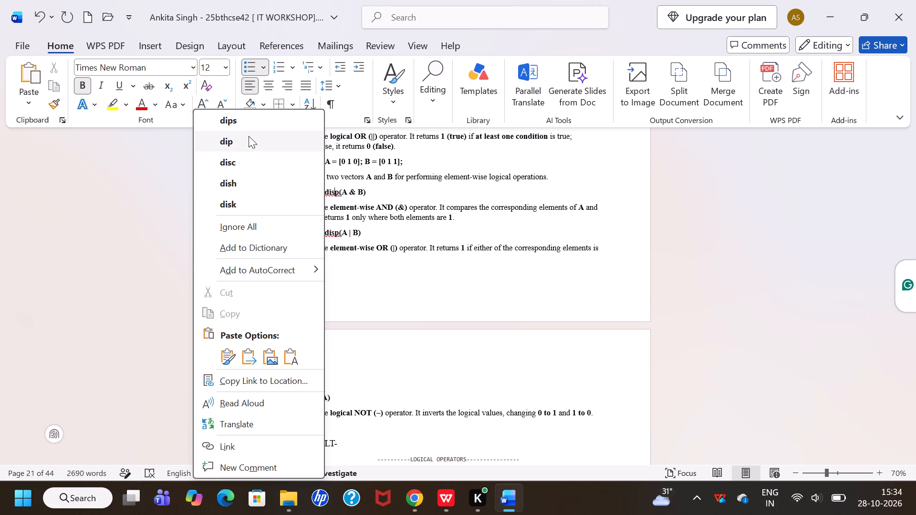
click(410, 223)
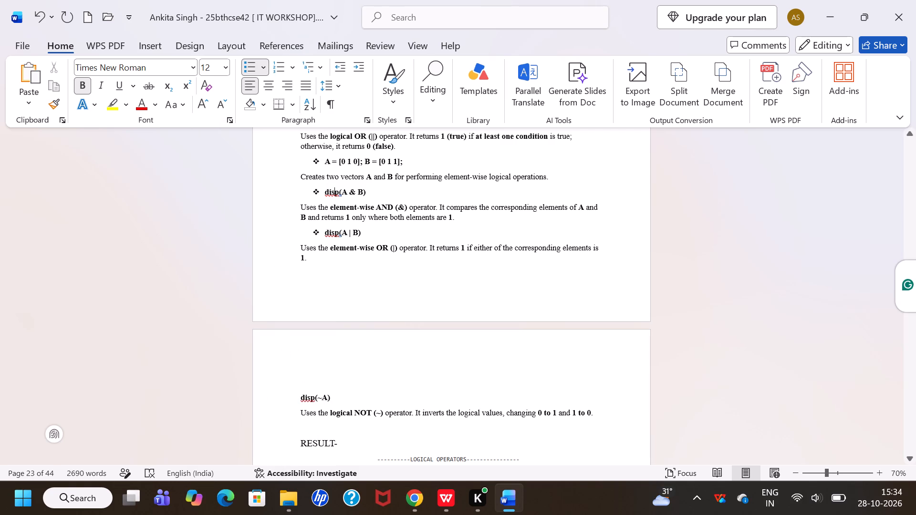
right_click(333, 189)
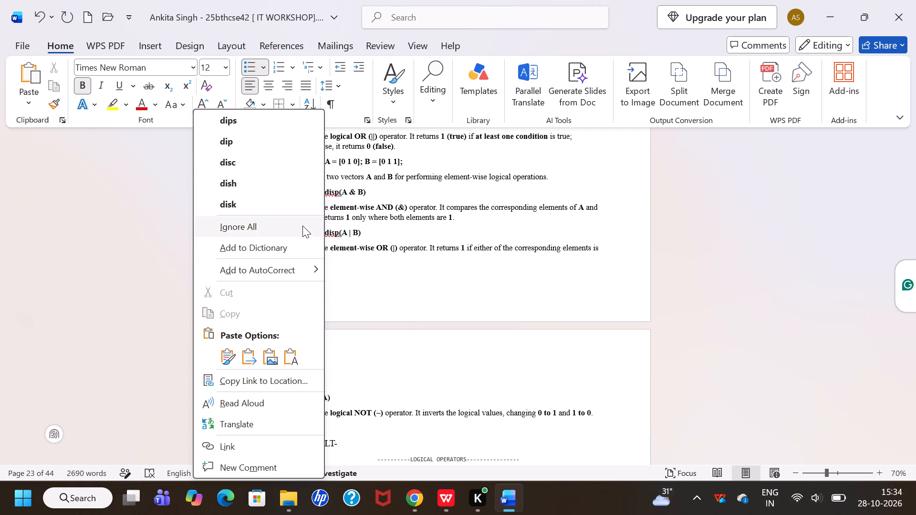
click(293, 253)
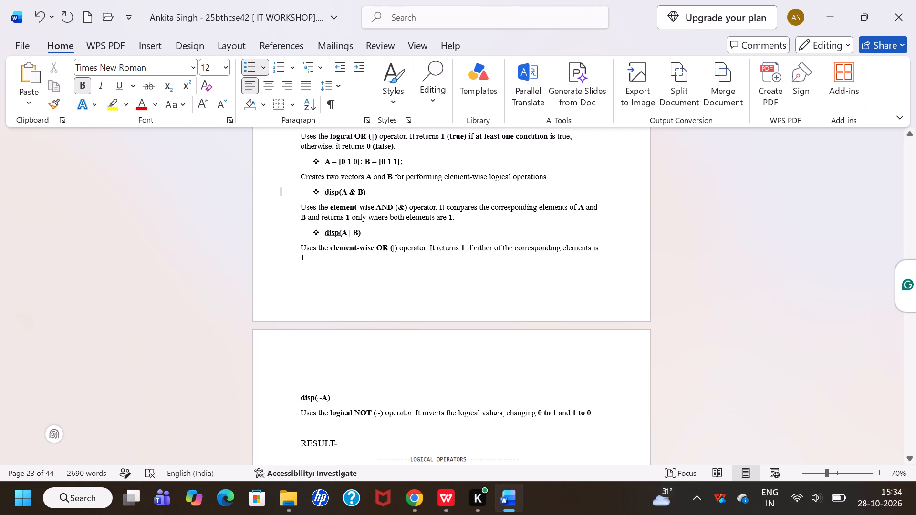
Apply the suggested spacing "disp (" to the "disp(A | B)" and "disp(A & B)" bullets in the logical operators explanation.
right_click(334, 236)
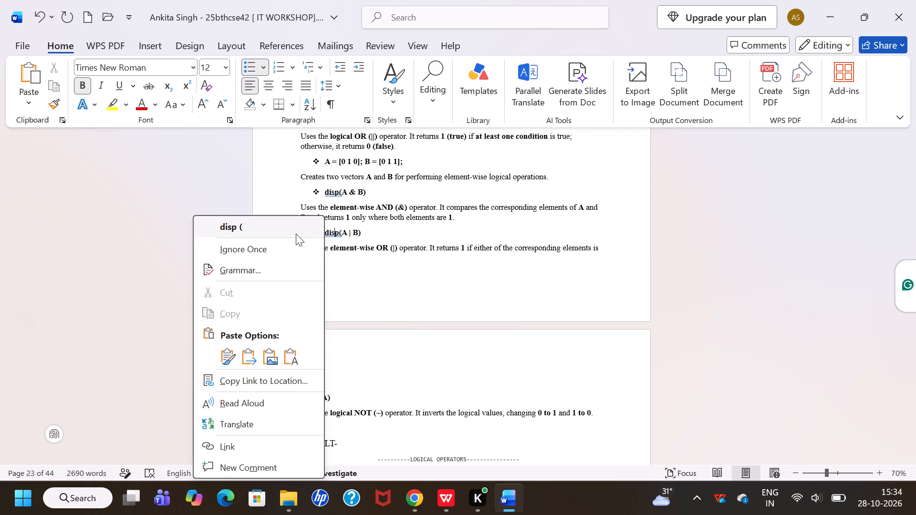
click(296, 234)
click(333, 194)
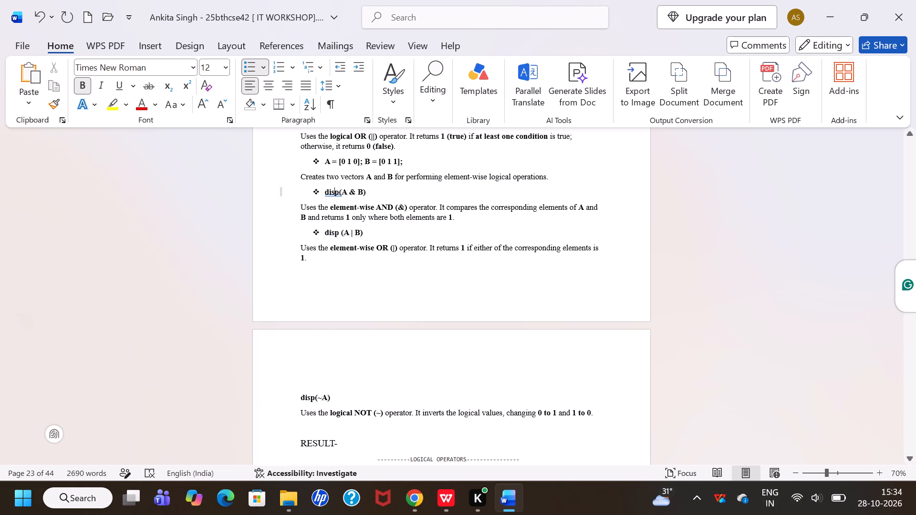
right_click(333, 194)
click(308, 206)
Check the spelling suggestions for the flagged "bitand()" and "bitor()" in the Bitwise functions explanation of Program 5.
scroll(382, 285, down, 5)
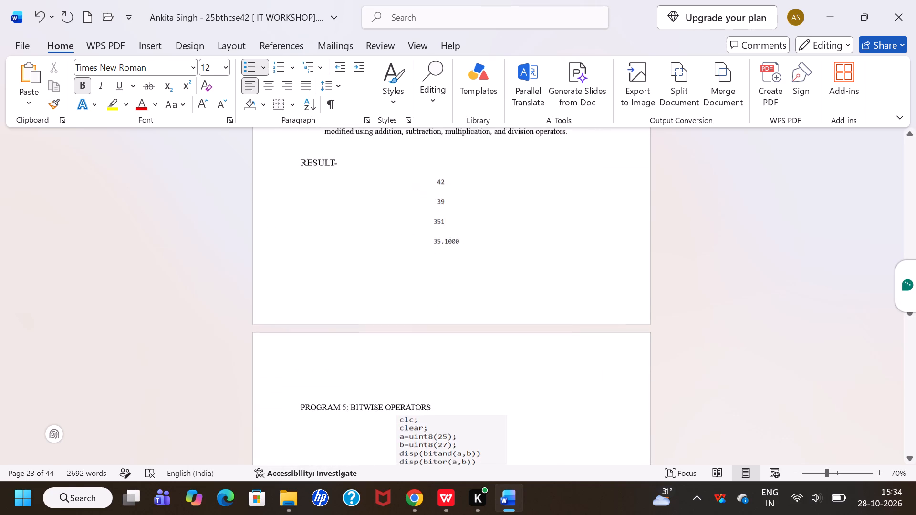
scroll(382, 285, down, 4)
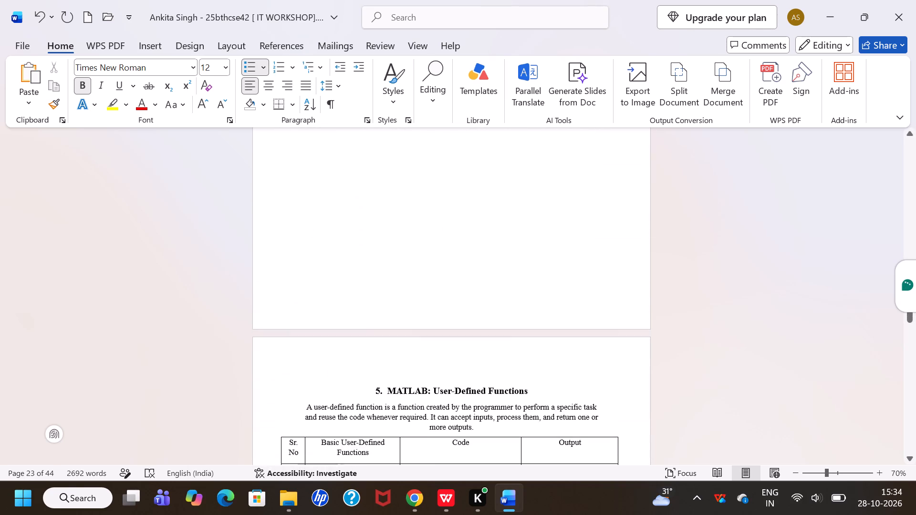
scroll(382, 285, down, 1)
scroll(382, 285, up, 2)
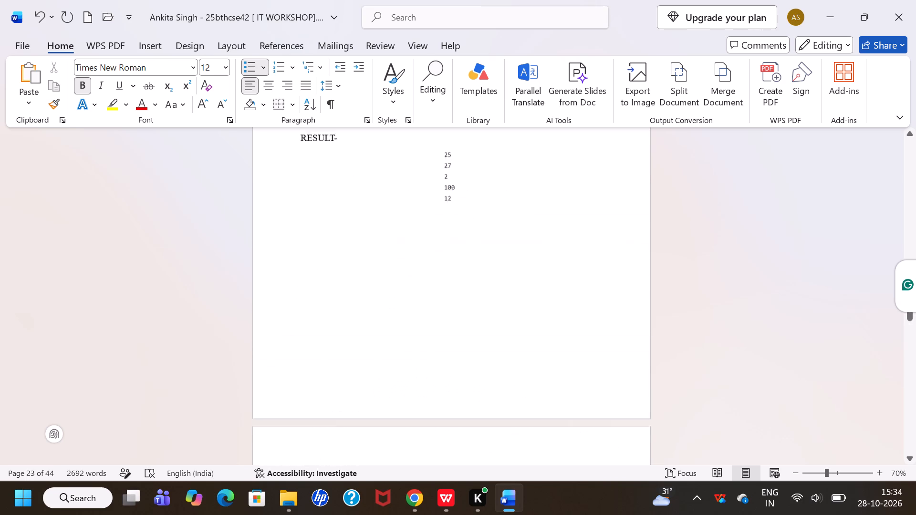
scroll(382, 285, up, 2)
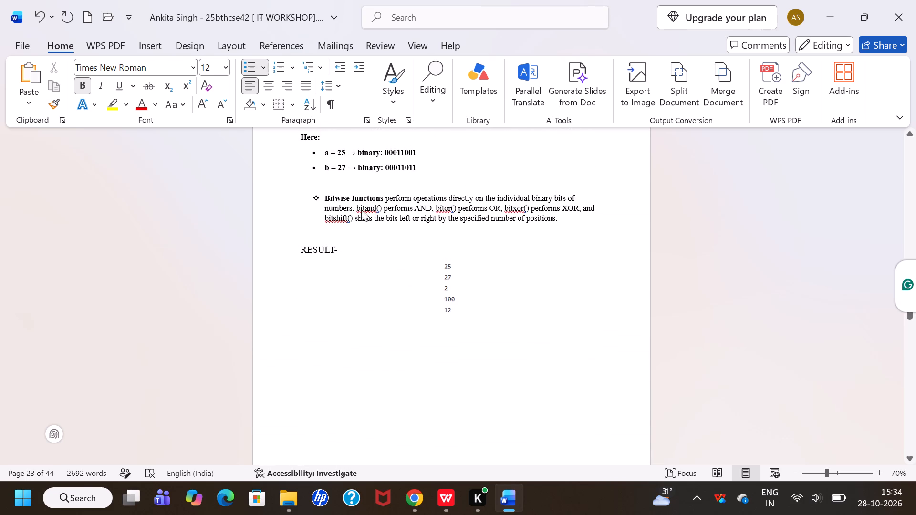
right_click(368, 208)
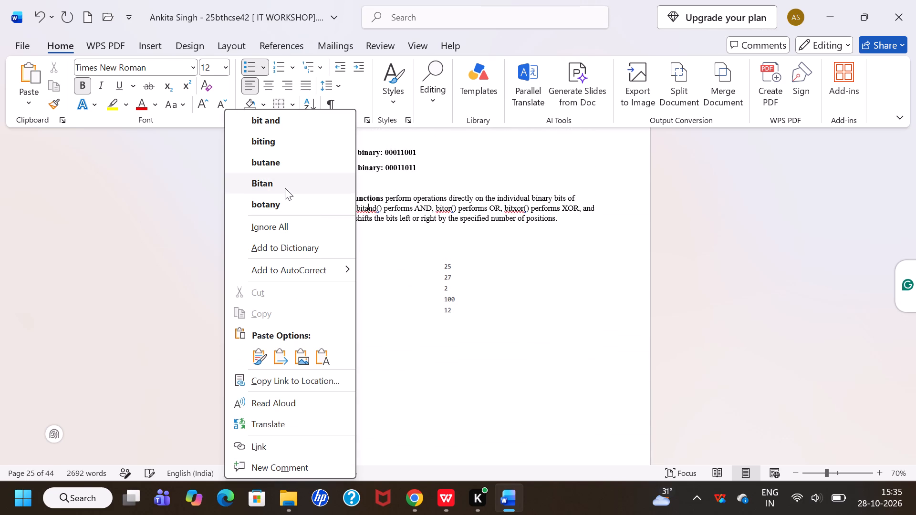
click(412, 247)
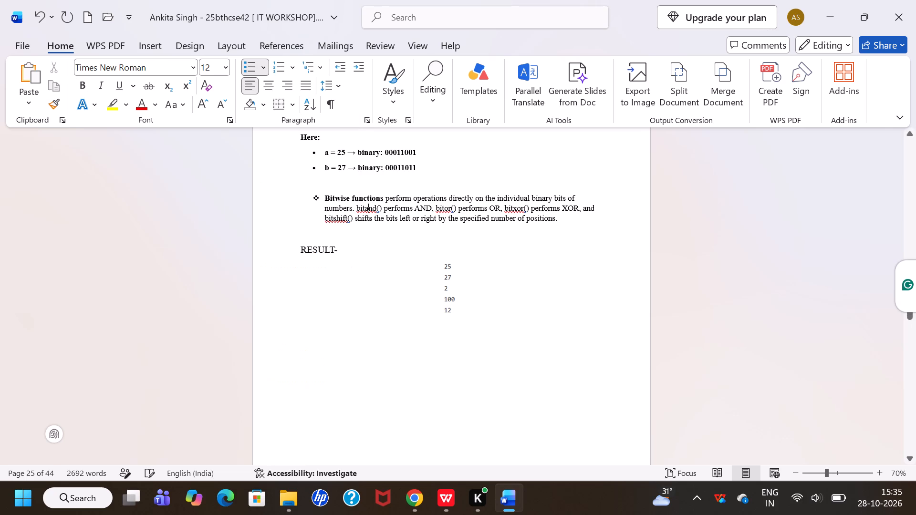
click(444, 210)
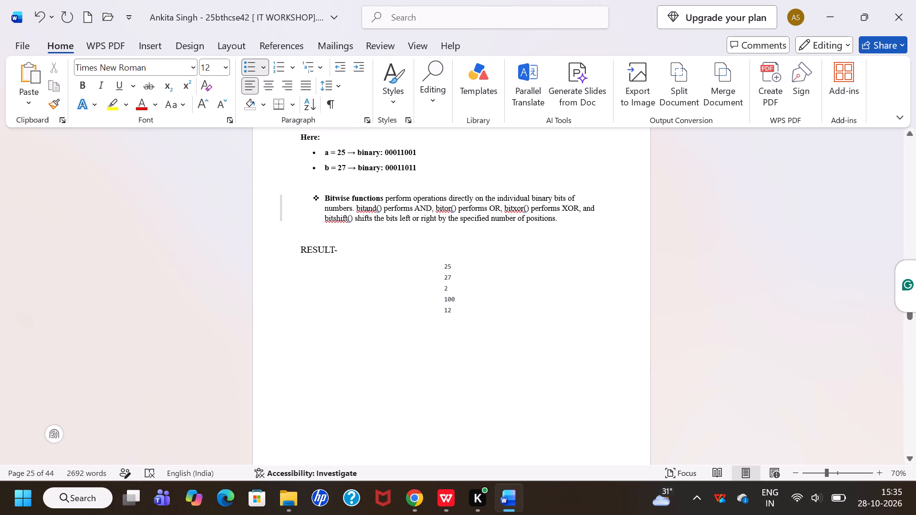
right_click(448, 208)
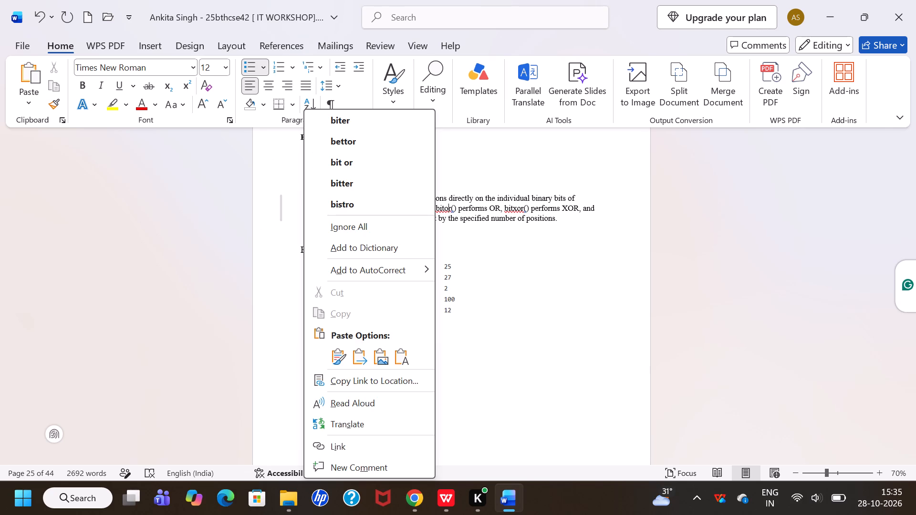
click(504, 267)
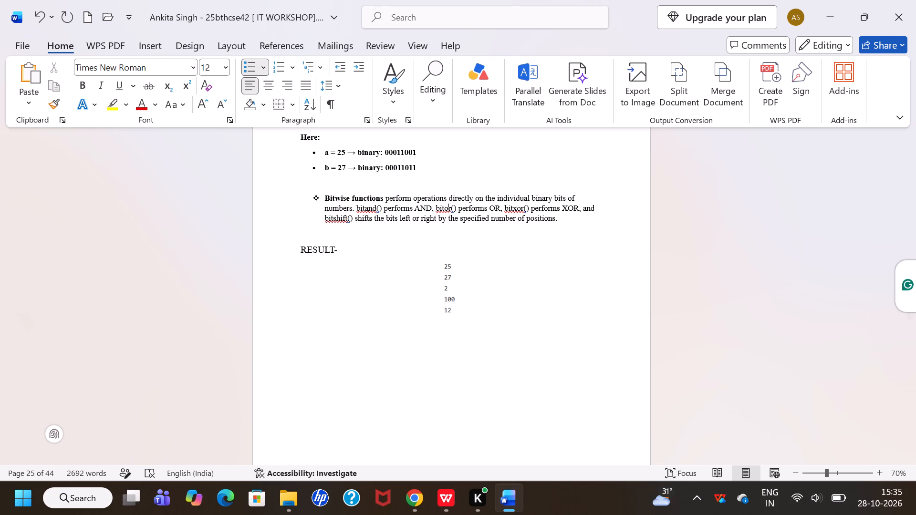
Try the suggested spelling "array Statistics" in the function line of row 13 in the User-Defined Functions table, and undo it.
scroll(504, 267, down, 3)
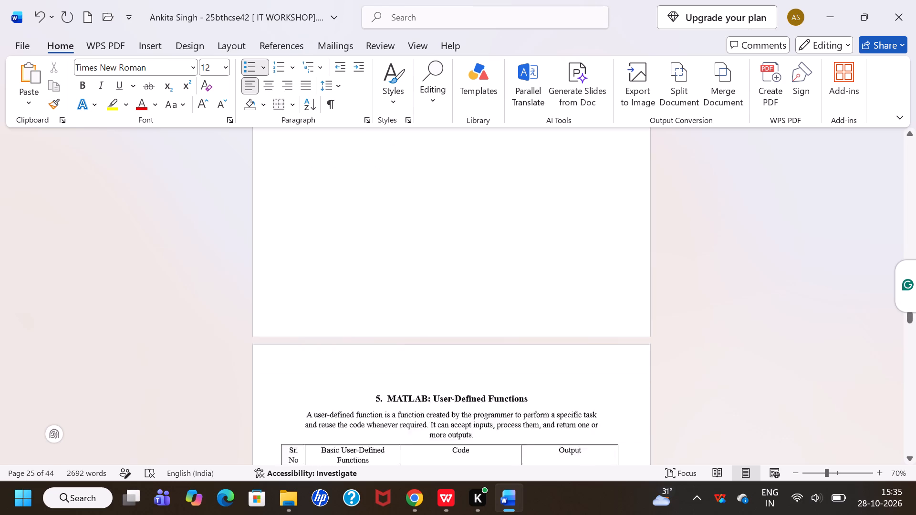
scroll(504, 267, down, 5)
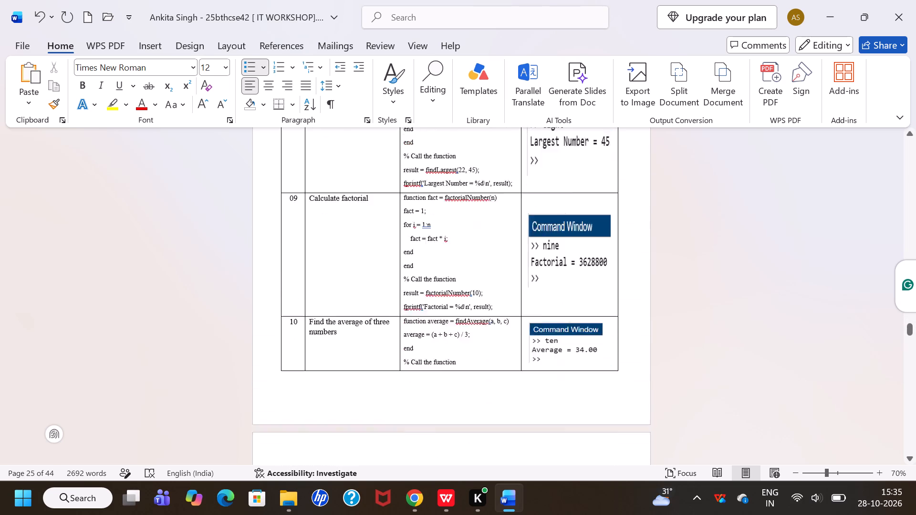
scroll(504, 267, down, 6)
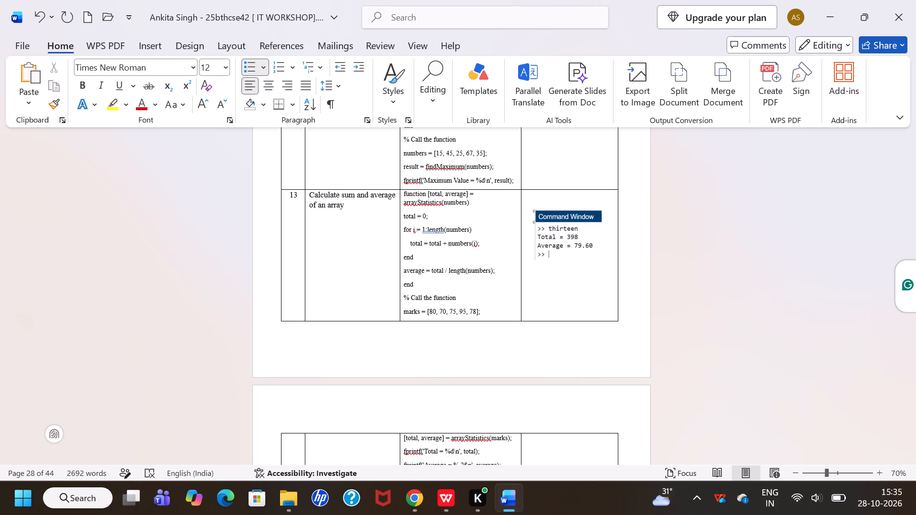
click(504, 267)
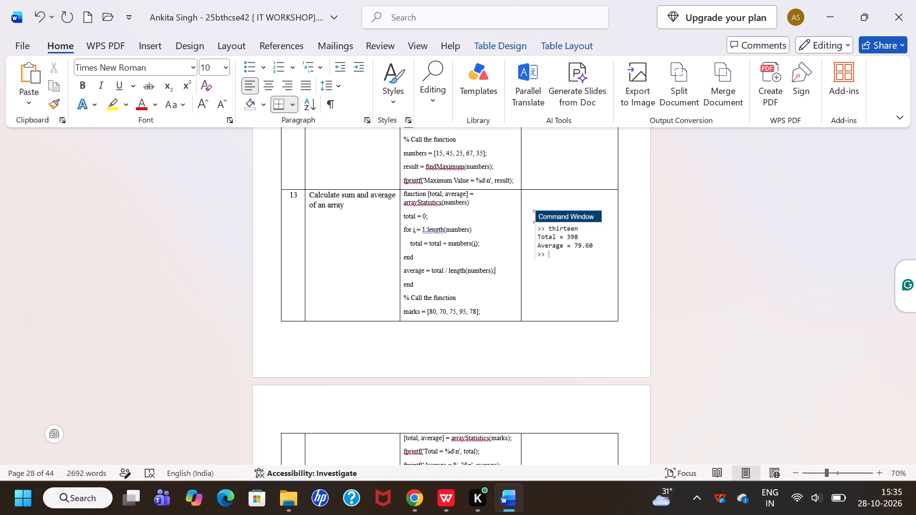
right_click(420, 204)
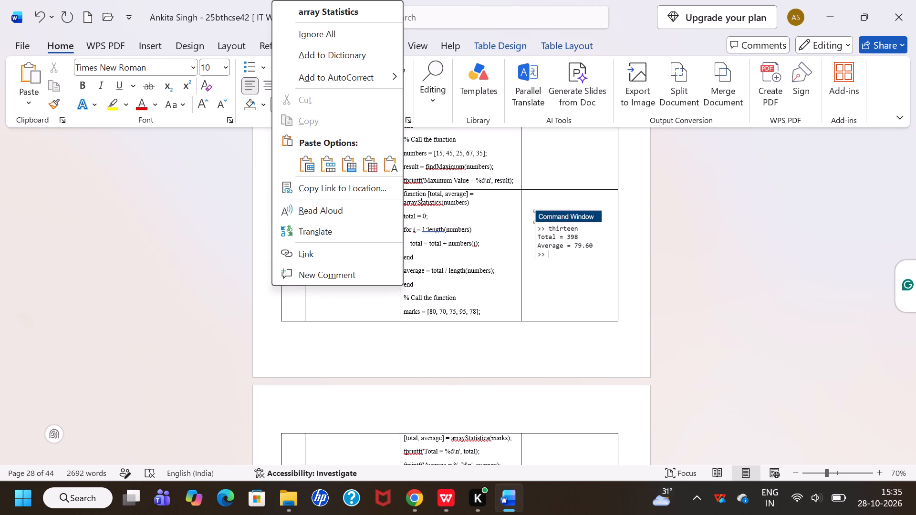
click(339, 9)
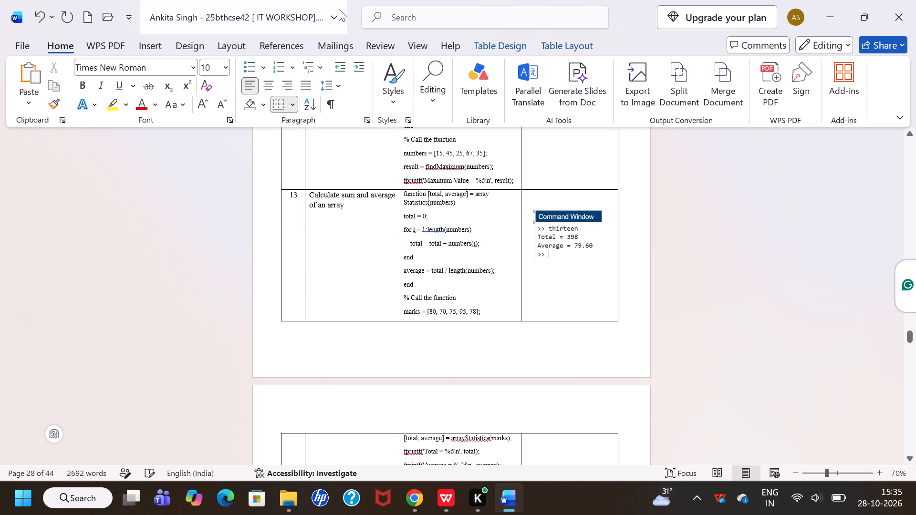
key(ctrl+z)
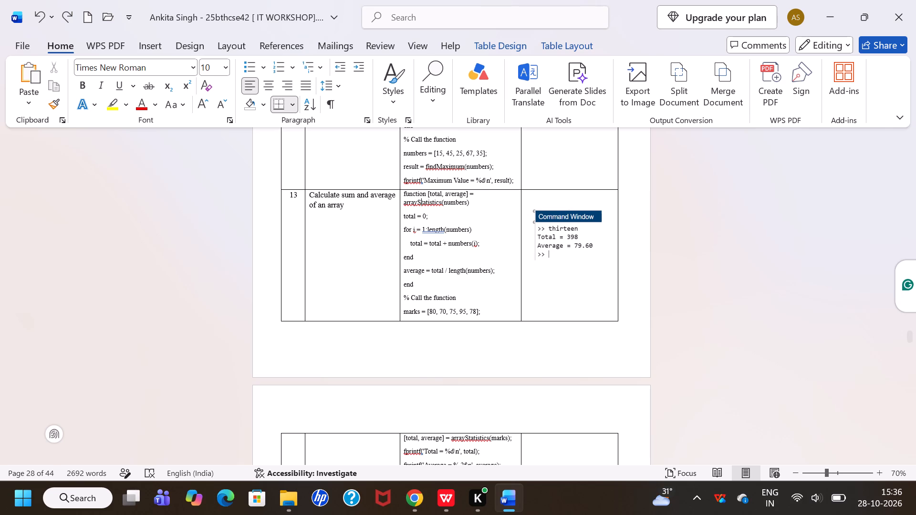
Save the document.
key(ctrl+s)
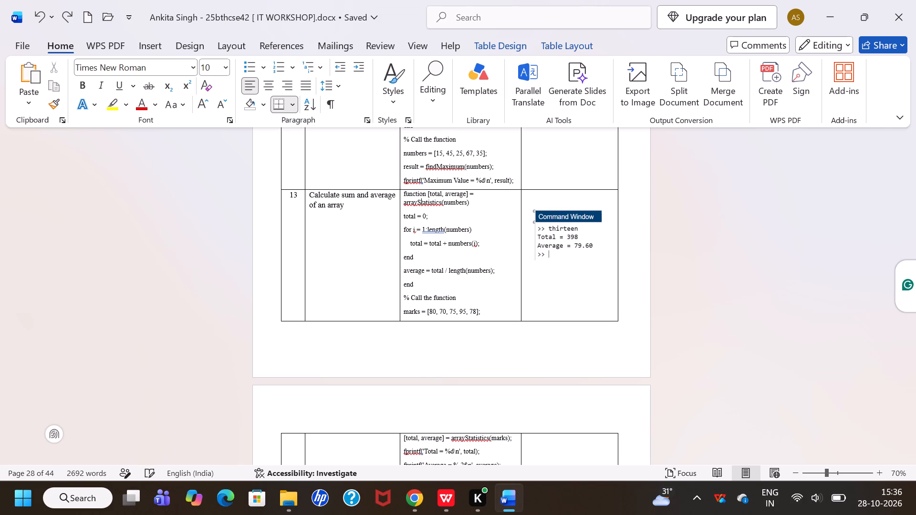
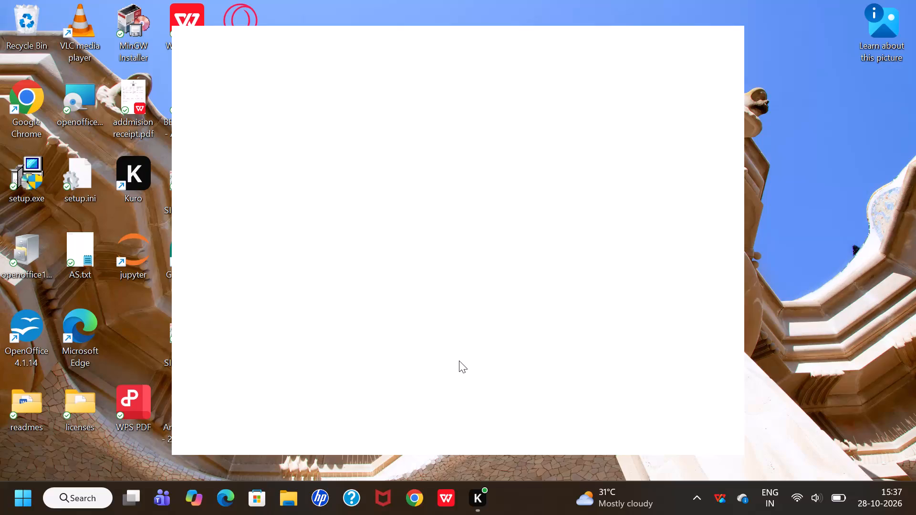
Open the Shut Down Windows dialog from the desktop.
key(alt+4)
key(alt+F4)
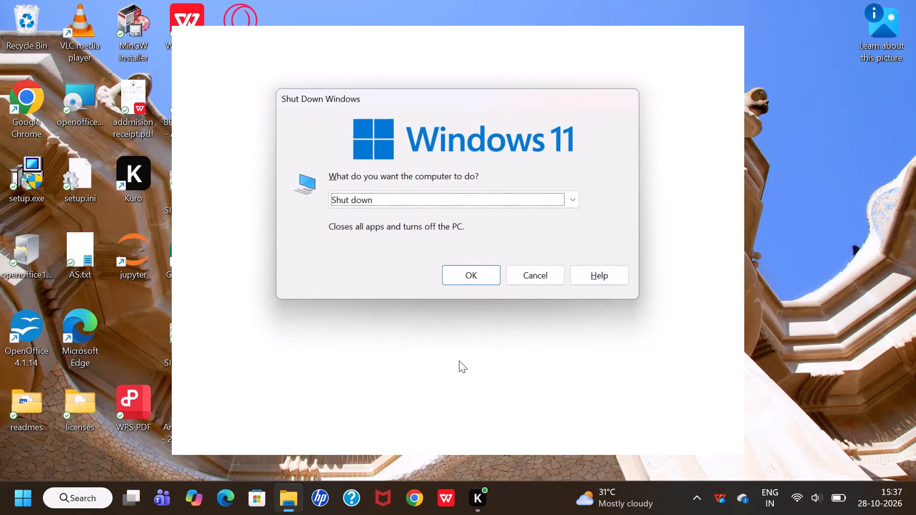